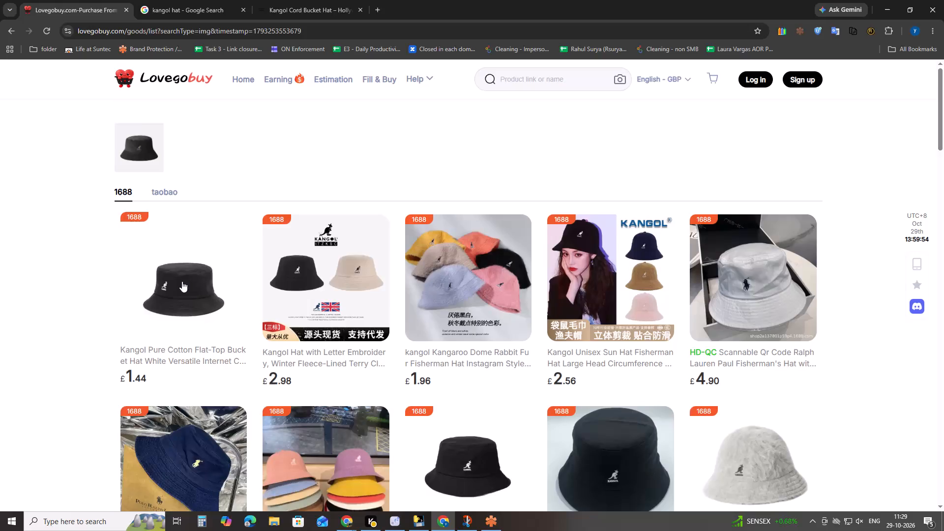
Open the first 1688 result, the £1.44 Kangol Pure Cotton Flat-Top Bucket Hat, from the image search results.
scroll(181, 285, "down", 4)
scroll(468, 311, "down", 4)
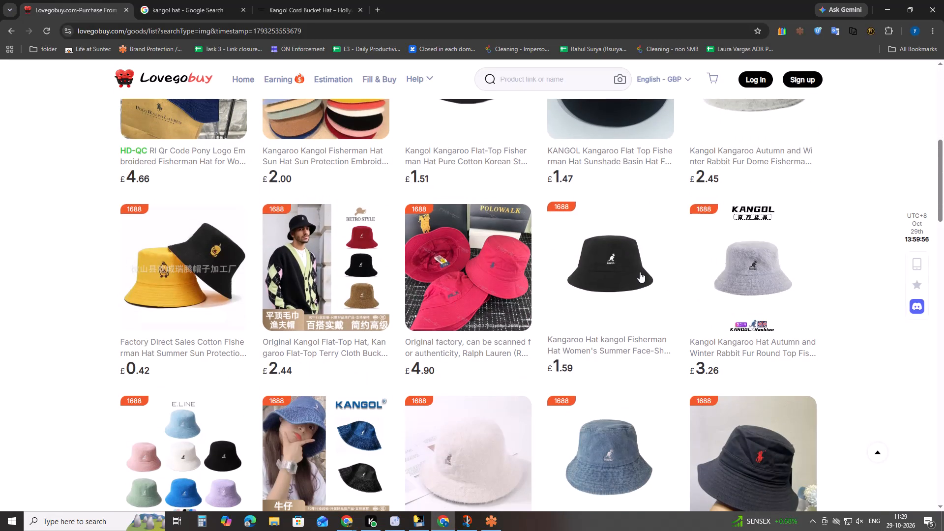
scroll(745, 264, "up", 13)
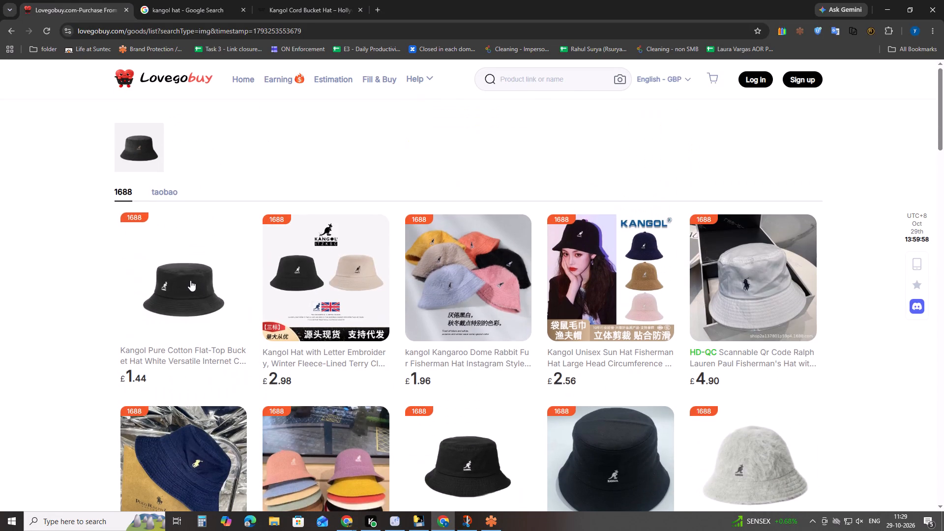
left_click(190, 280, "ctrl")
left_click(127, 0)
left_click(164, 0)
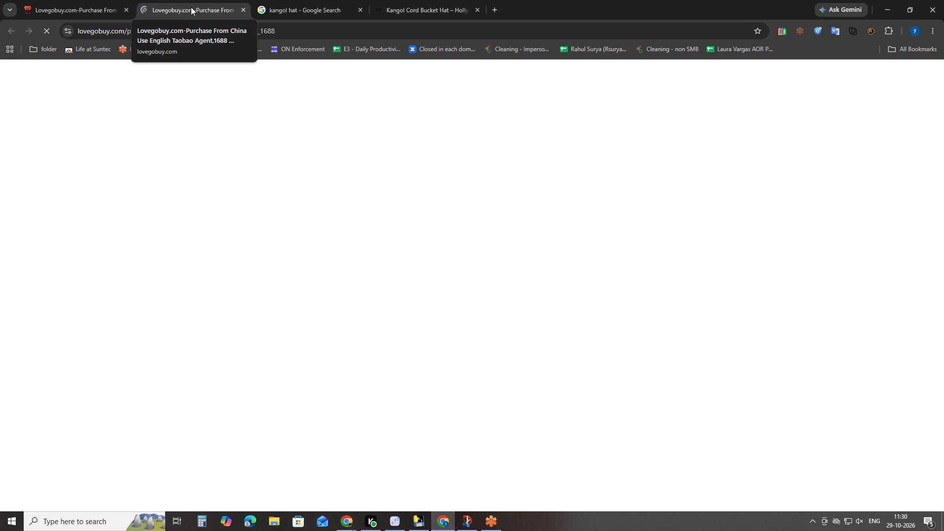
Close the Hollywood Hatters product page and the Google image search for kangol hat.
left_click(430, 0)
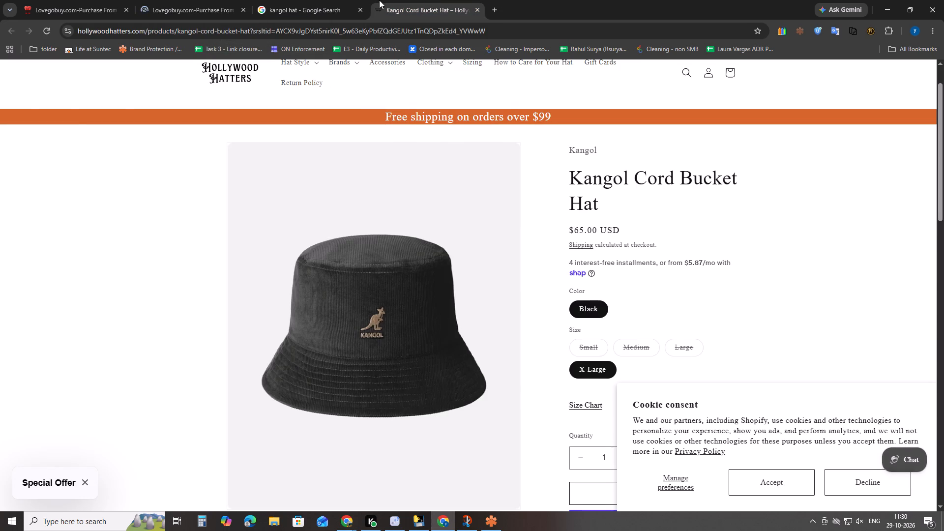
left_click(344, 0)
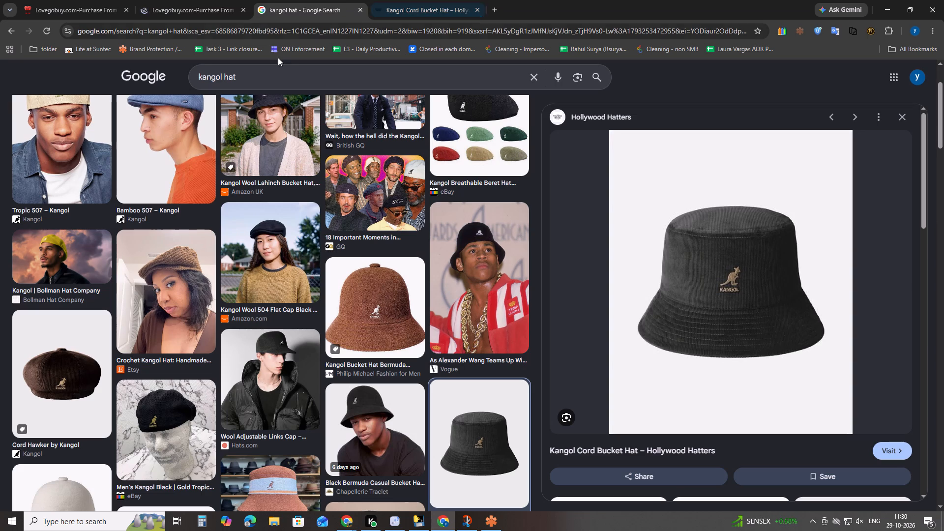
left_click(429, 0)
middle_click(396, 0)
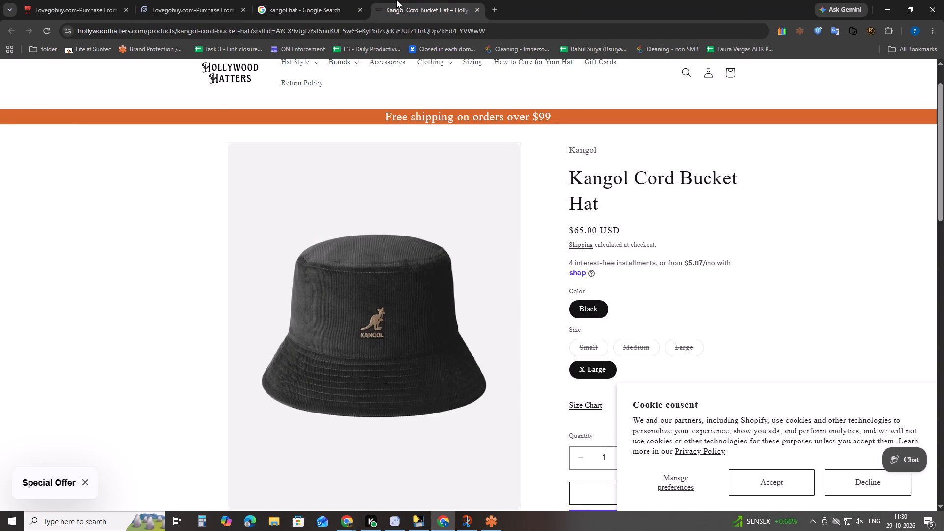
middle_click(334, 0)
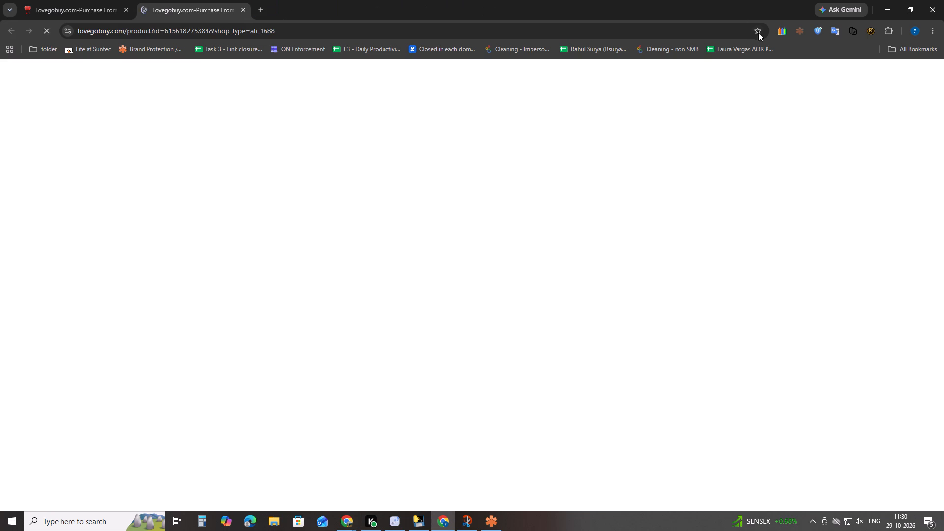
Check the taobao results of the hat image search and return to the 1688 results.
left_click(89, 0)
left_click(159, 198)
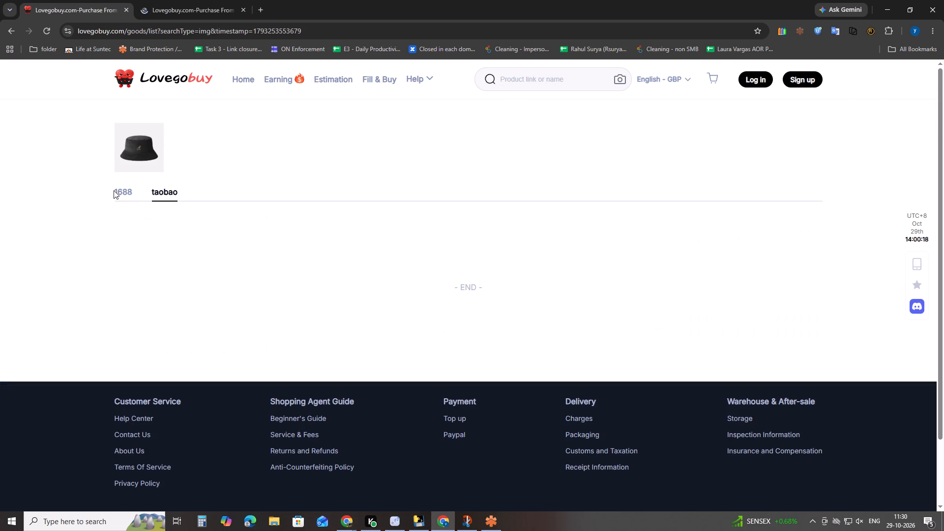
left_click(114, 190)
left_click(119, 191)
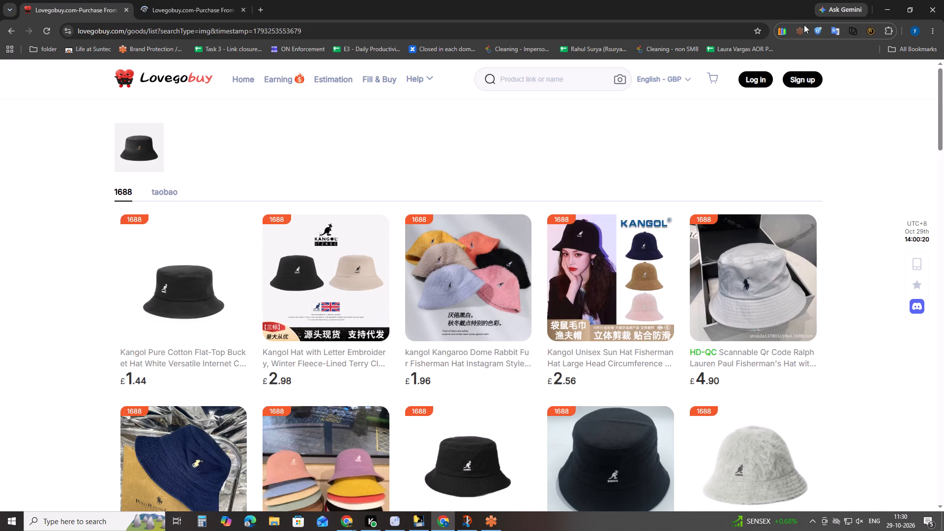
In the RedPoints IPR Plugin, set the scope to suntec-scope and the task to Detection.
left_click(798, 29)
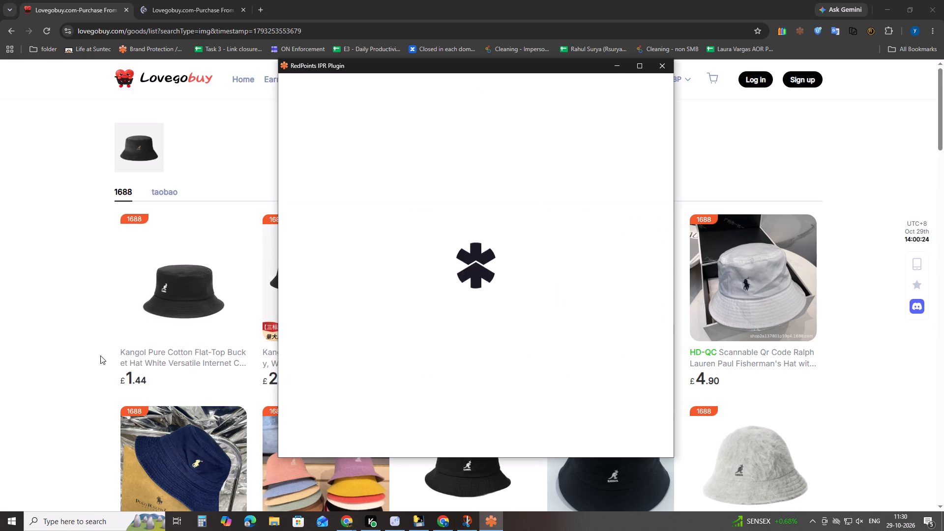
left_click(343, 180)
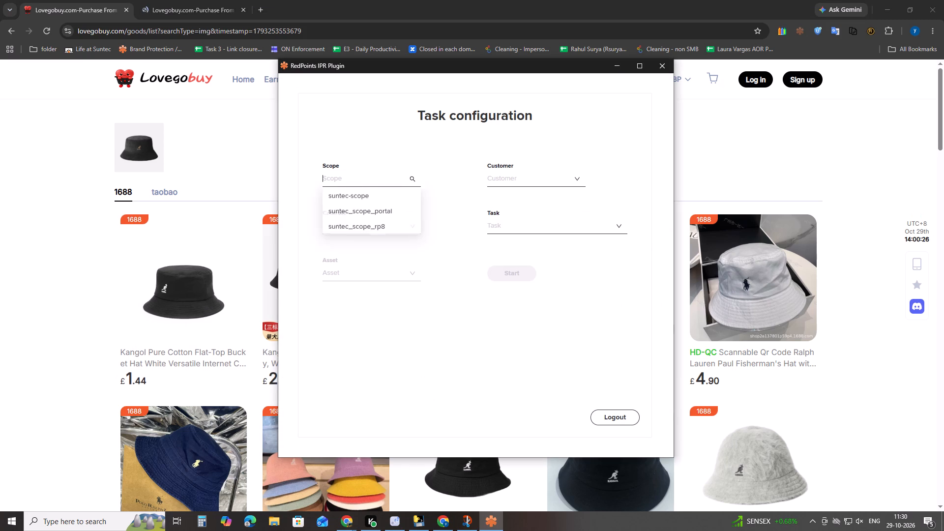
left_click(346, 191)
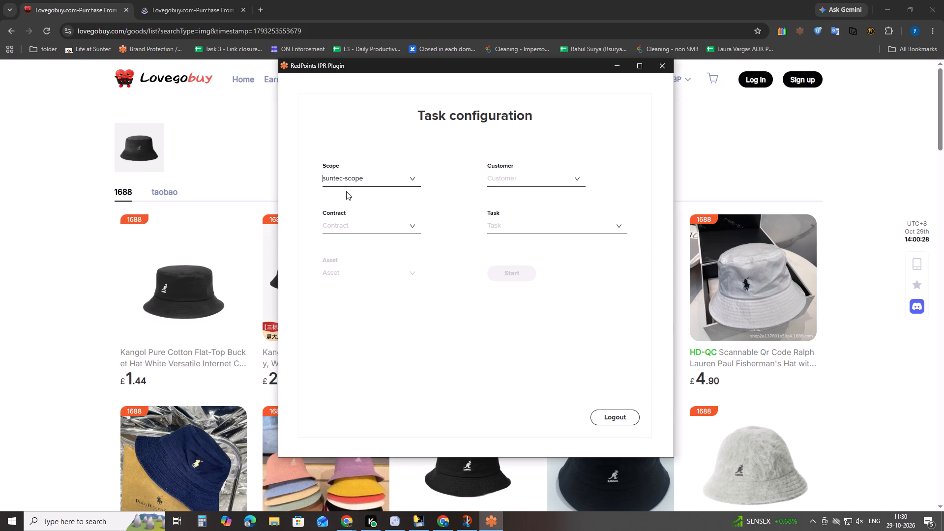
left_click(540, 213)
left_click(527, 229)
left_click(514, 255)
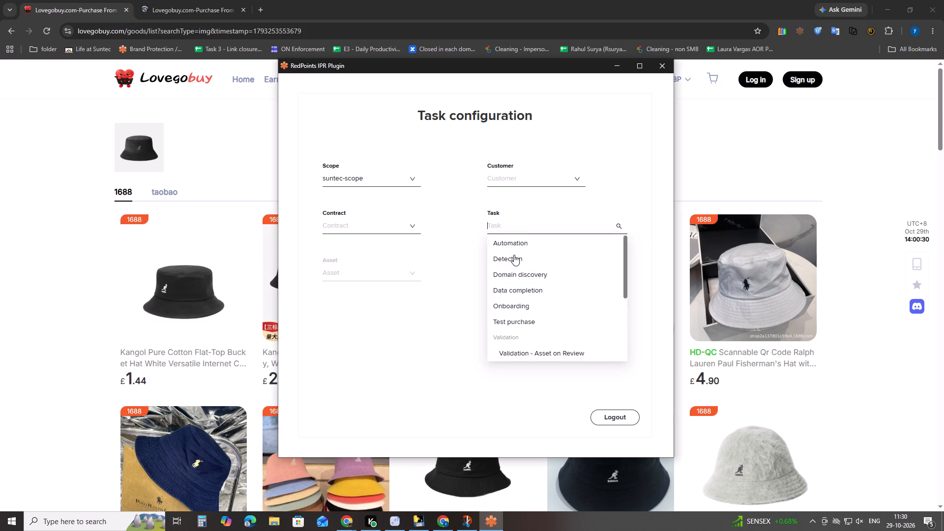
Set the customer to Kangol LLC, choose the Brand Protection contract and the Kangol - Headwear asset, and start the task.
left_click(531, 175)
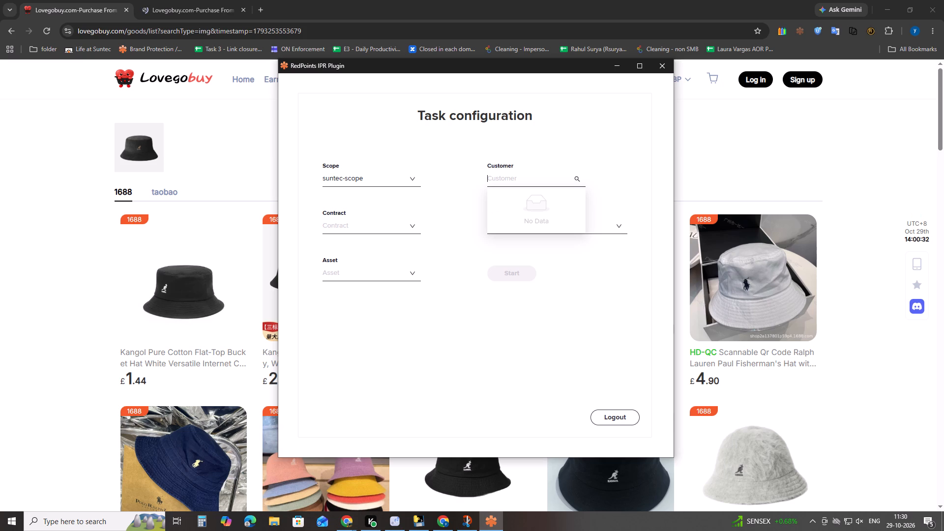
type("kang")
key("Return")
left_click(341, 236)
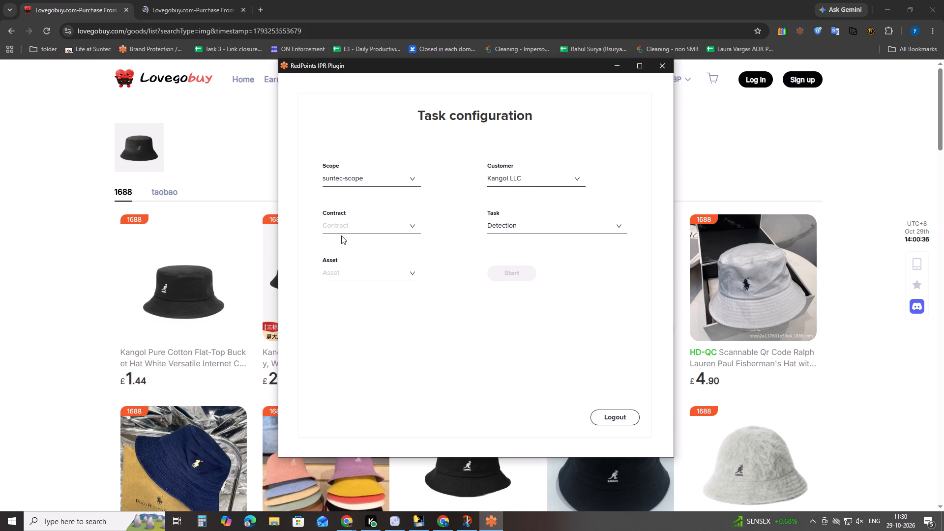
left_click(347, 229)
left_click(351, 242)
left_click(376, 278)
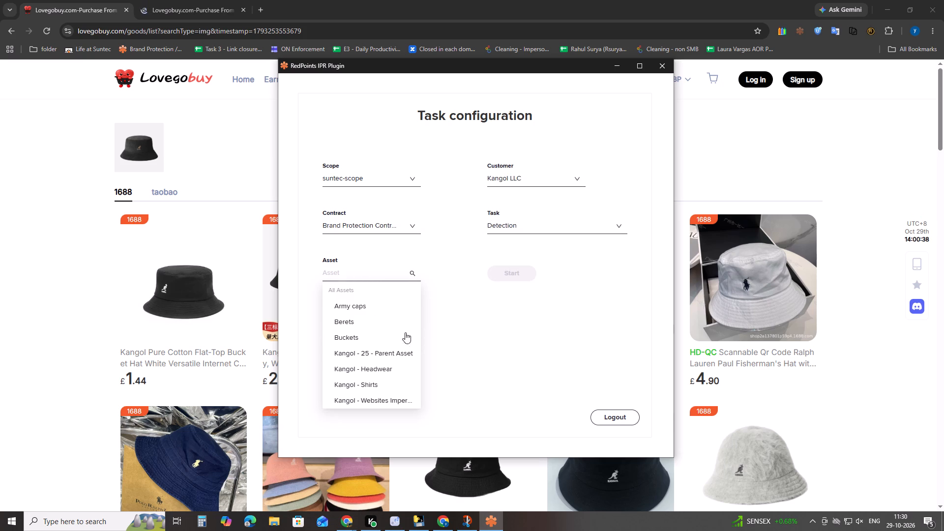
left_click(394, 368)
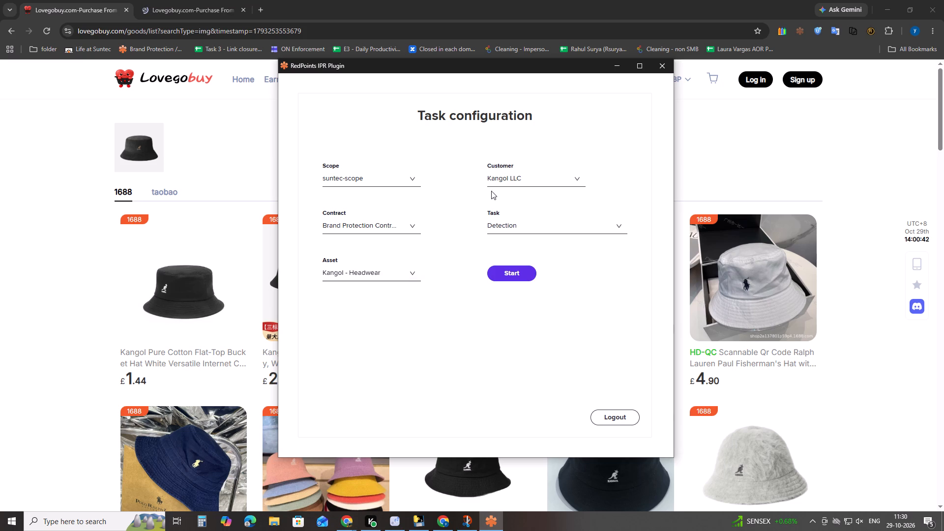
left_click(534, 271)
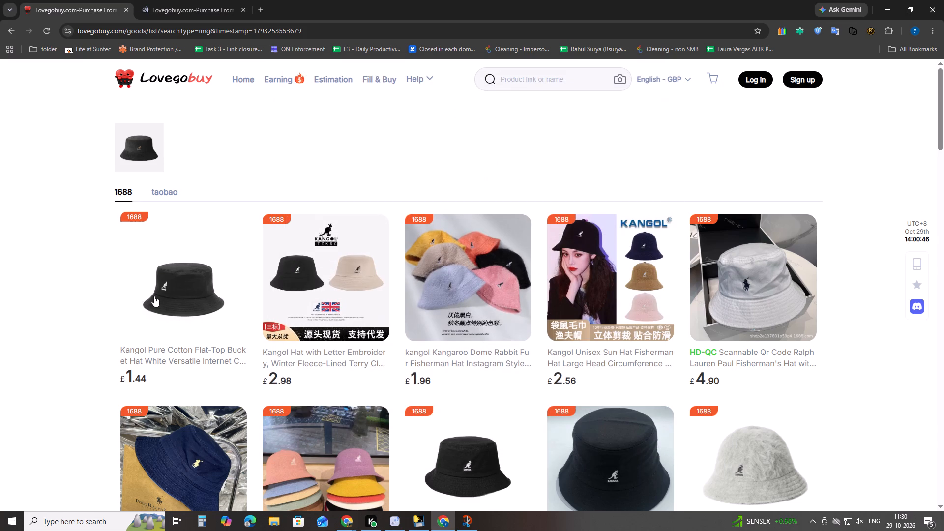
Open the seller's store from the first Kangol bucket hat listing and close the product pages.
left_click(154, 296, "ctrl")
left_click(178, 0)
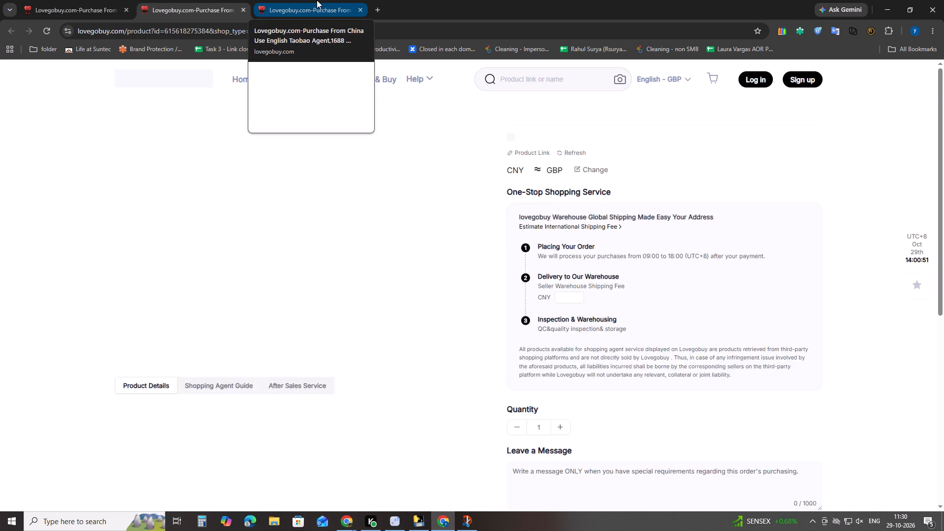
middle_click(317, 0)
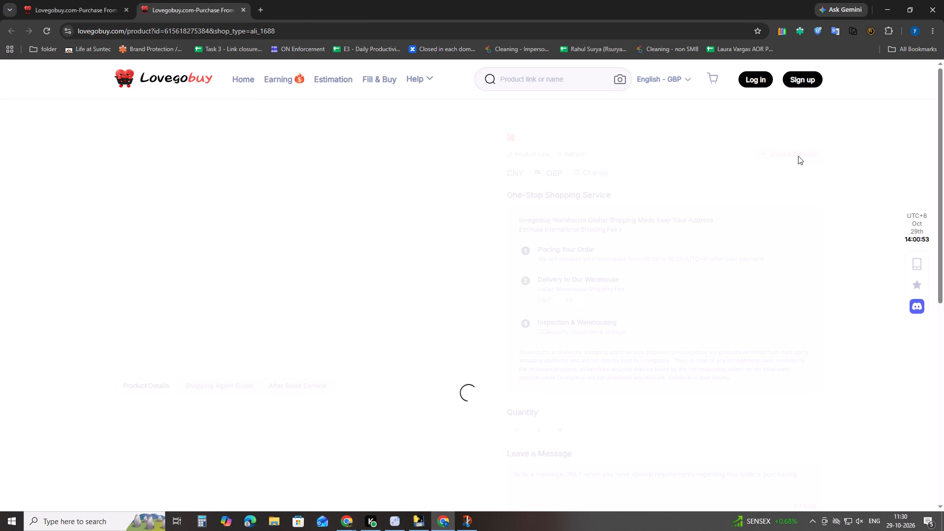
left_click(800, 132)
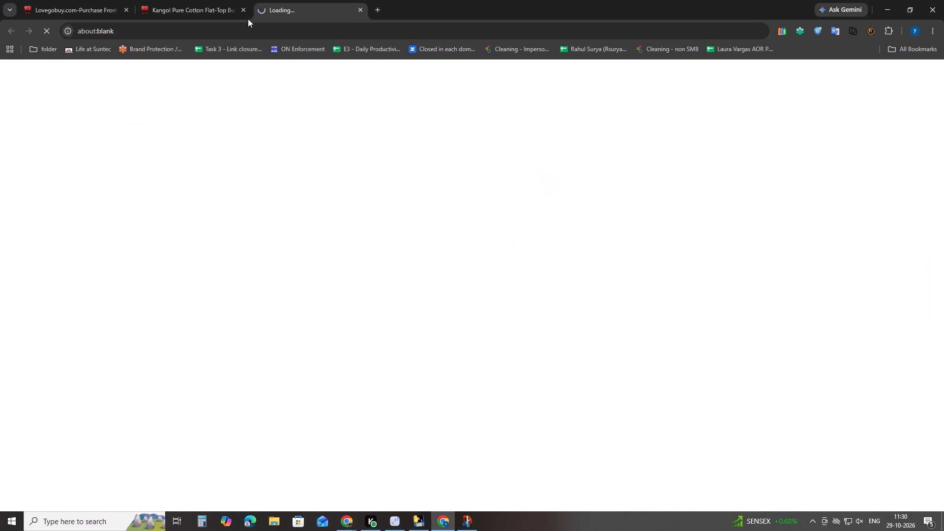
middle_click(184, 0)
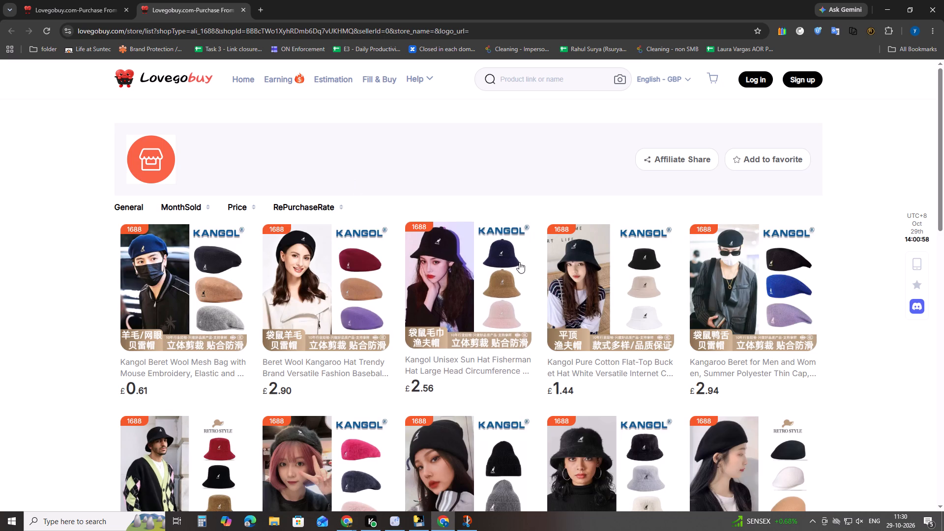
Examine the hats listed in the seller's store for Kangol-branded products.
scroll(538, 272, "down", 4)
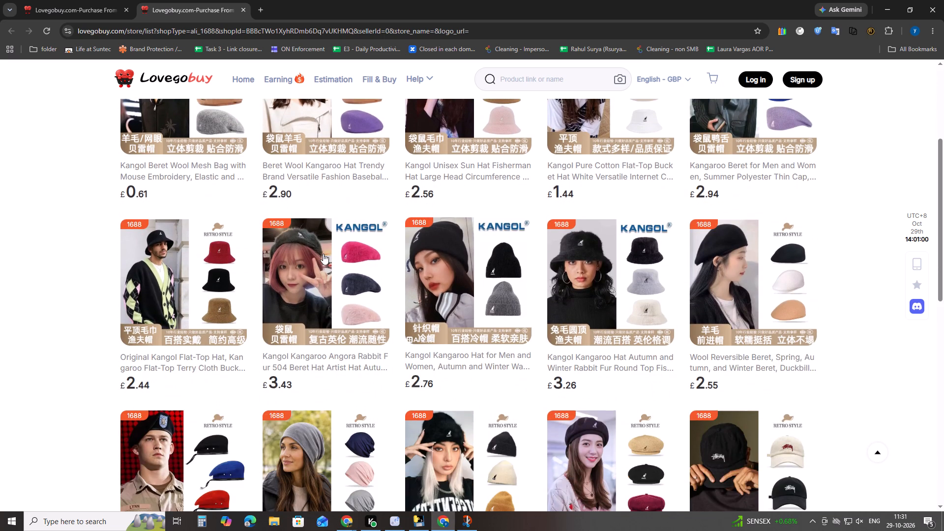
scroll(571, 282, "down", 4)
scroll(103, 321, "down", 4)
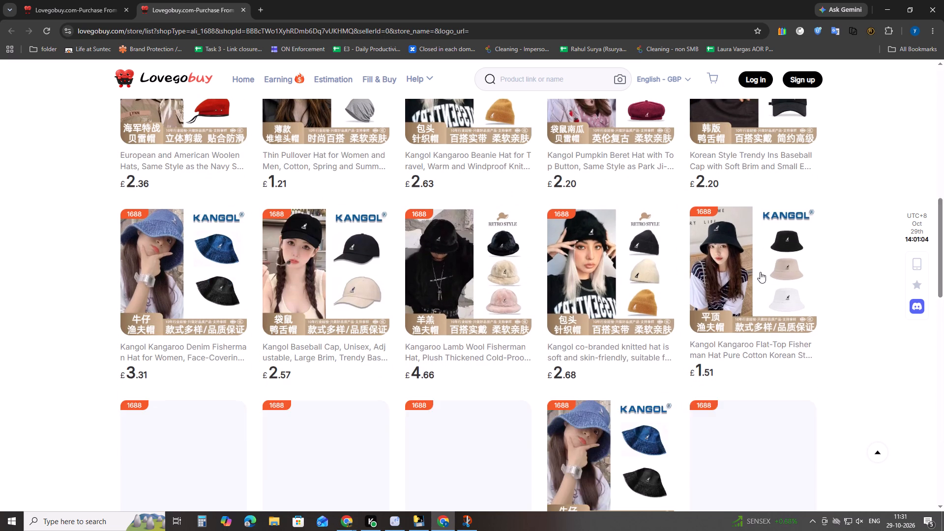
scroll(760, 272, "down", 3)
scroll(168, 307, "up", 15)
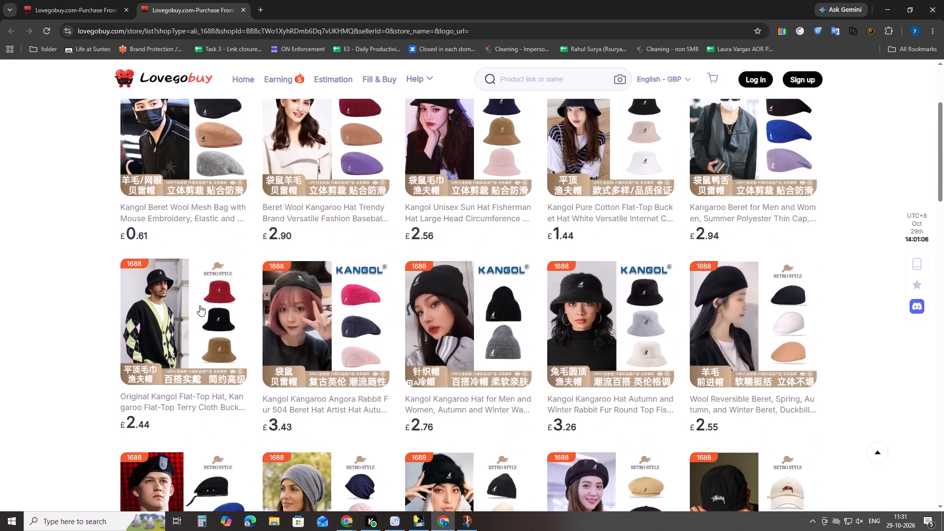
scroll(200, 305, "up", 8)
scroll(205, 271, "down", 6)
scroll(242, 290, "up", 6)
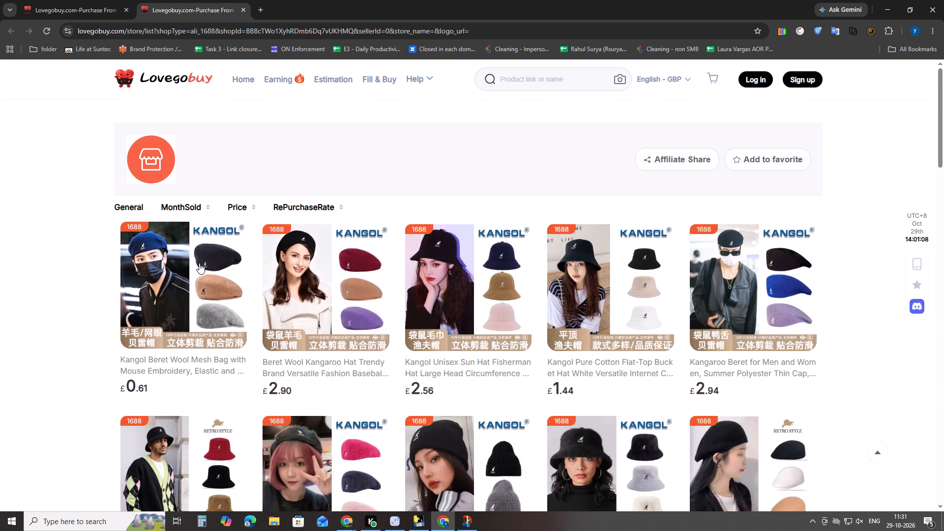
scroll(795, 272, "down", 3)
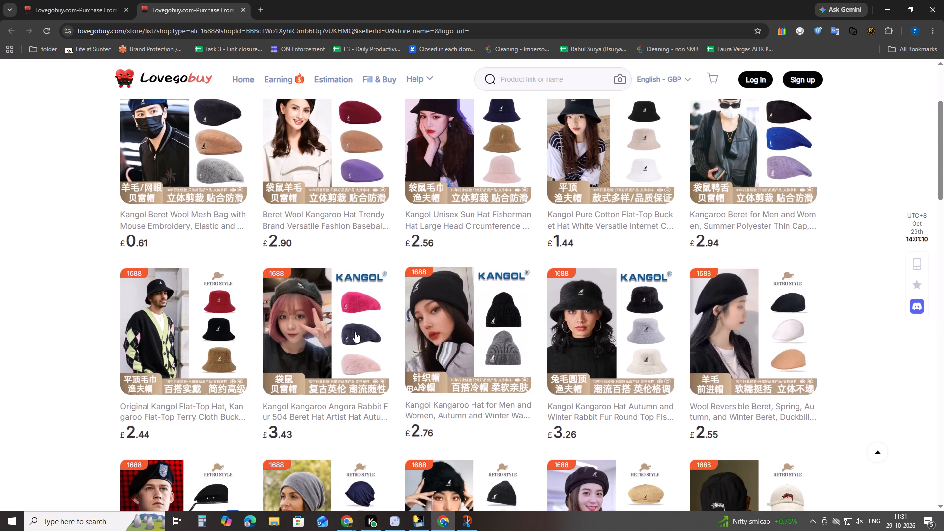
scroll(163, 334, "down", 1)
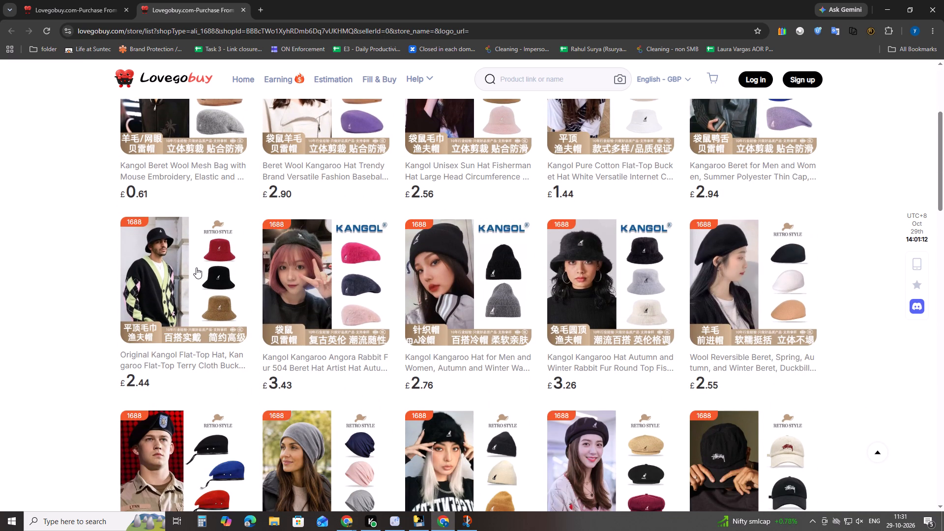
Open the Original Kangol Flat-Top Hat listing from the store, close it, and return to the store's products.
left_click(197, 267, "ctrl")
left_click(352, 0)
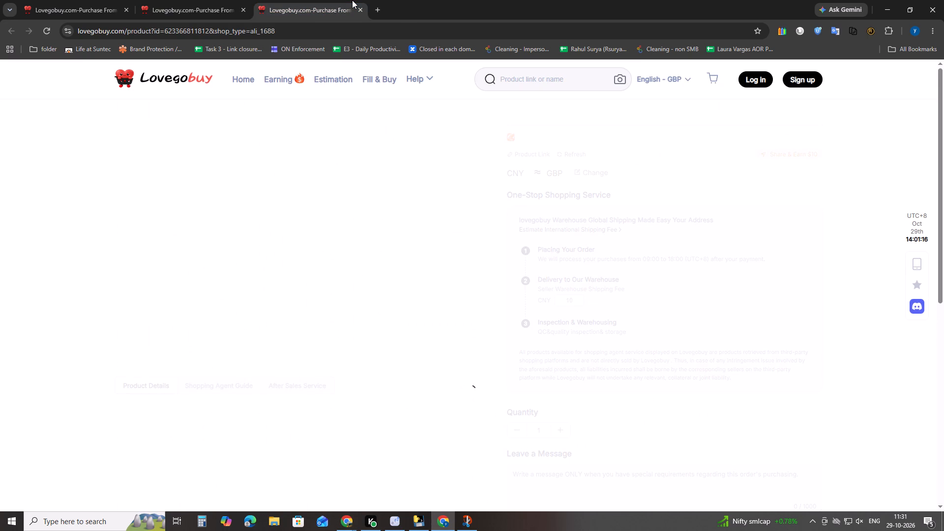
middle_click(352, 0)
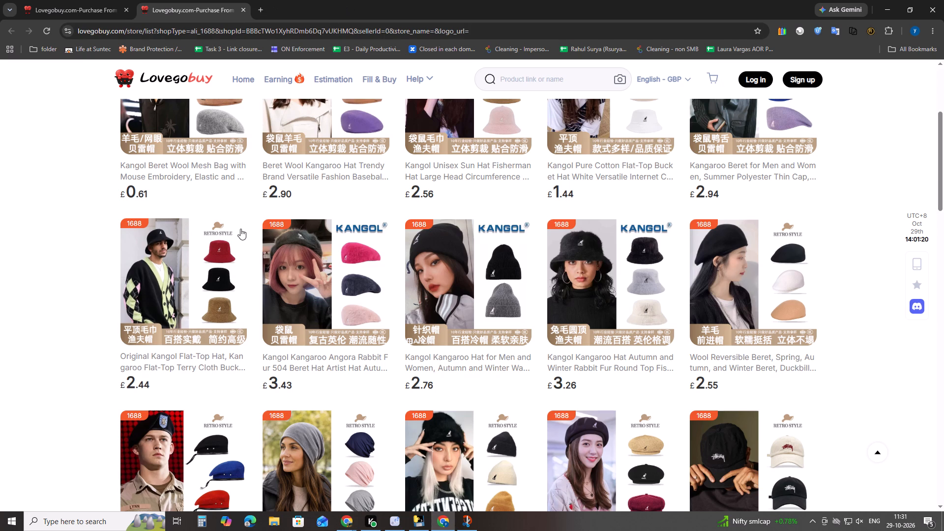
scroll(252, 290, "down", 5)
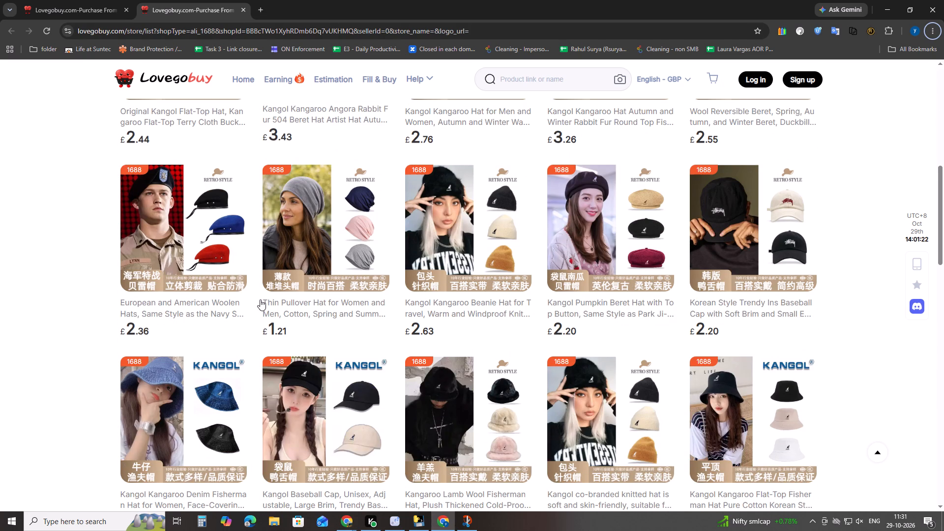
Switch from the store page to another open application window.
key("alt+Tab")
key("alt+Tab")
key("alt+Tab")
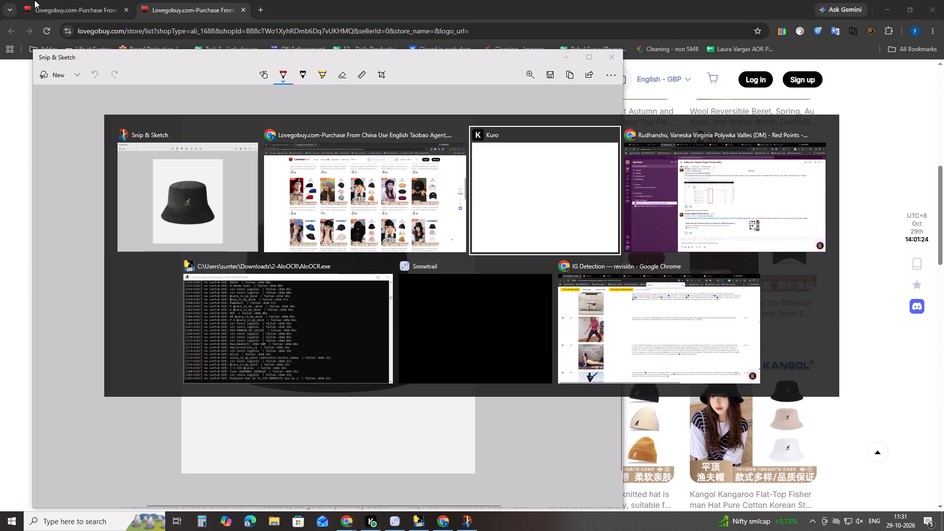
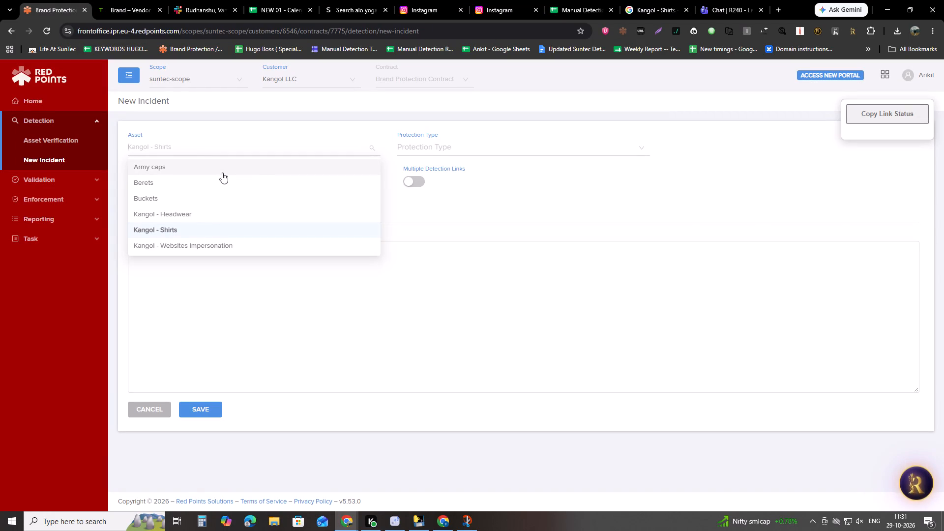
Return to the New Incident form and check which assets are available for Kangol LLC.
key("alt+Tab")
left_click(188, 193, "alt")
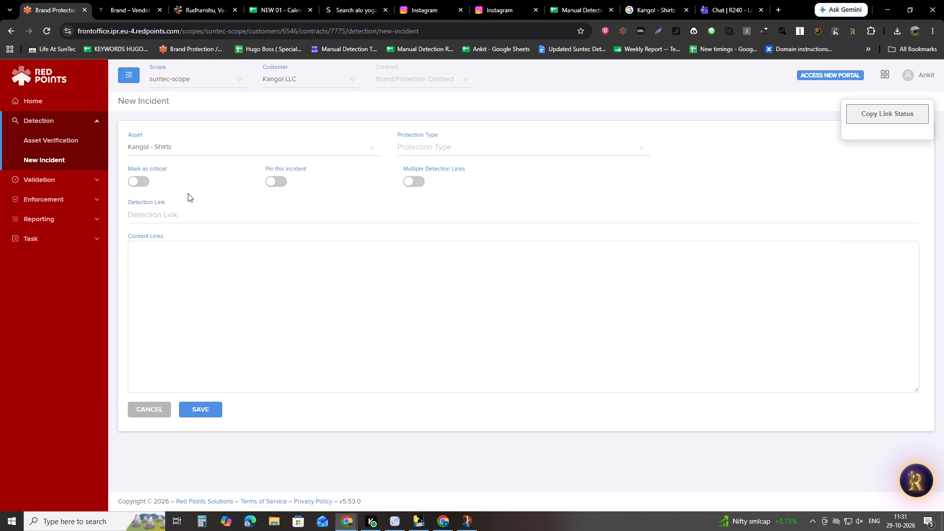
left_click(183, 143)
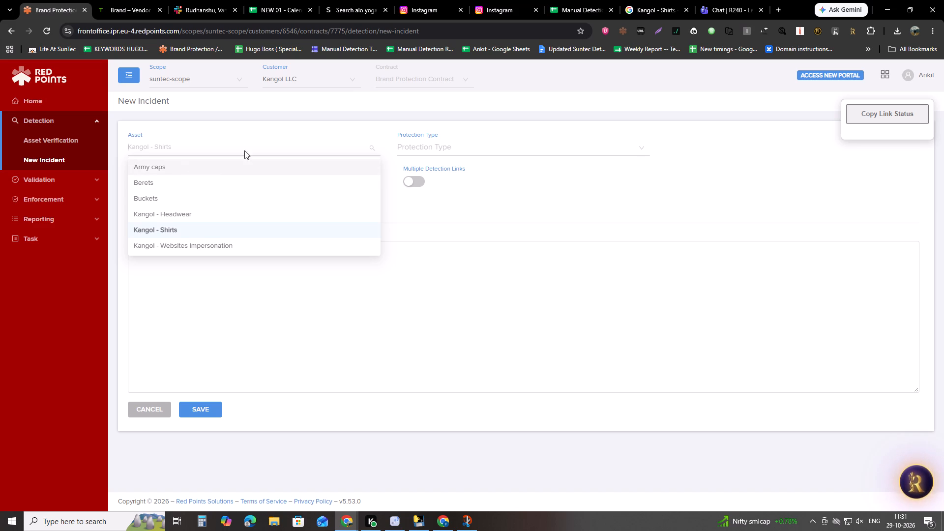
Open the Domain instructions page of the Confluence wiki in a new tab.
left_click(781, 0)
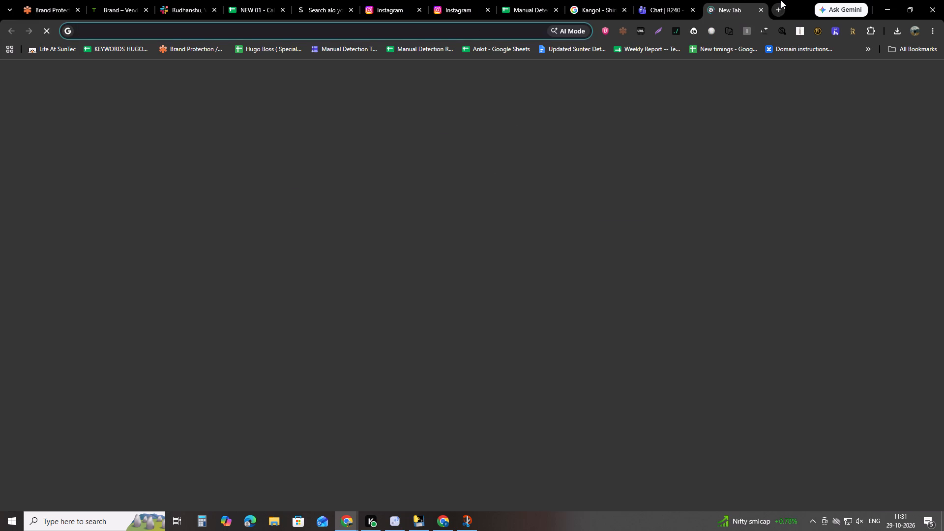
type("pq")
key("Return")
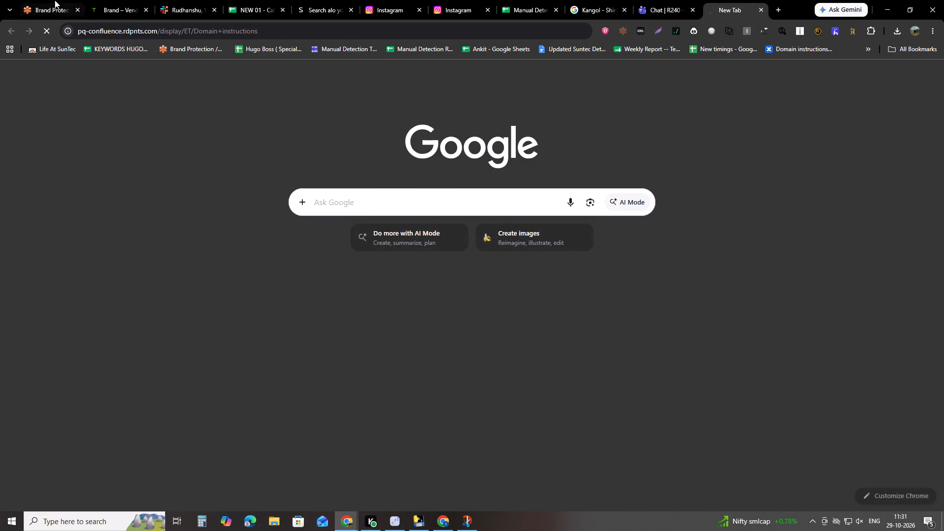
Search Confluence for the customer Kangol LLC and open its client page and its Action Log in separate tabs.
left_click(55, 0)
left_click(298, 84, "alt")
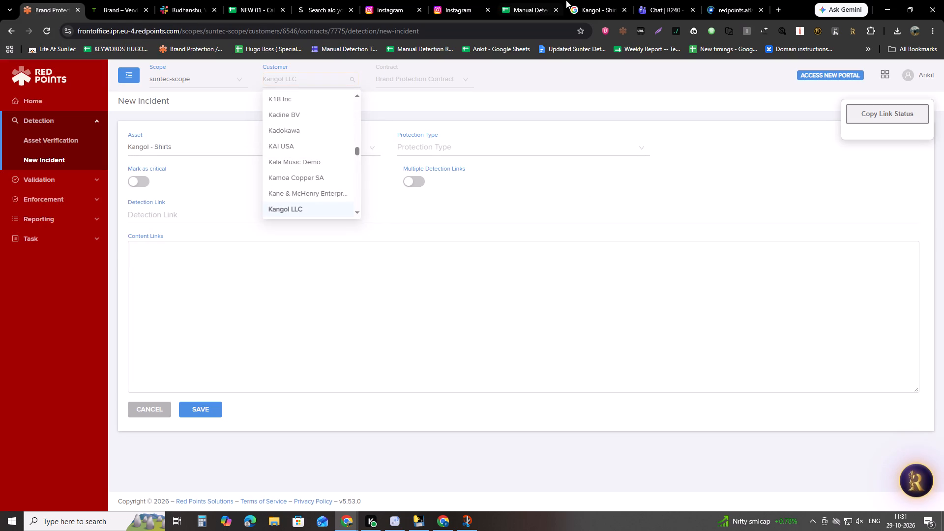
left_click(708, 0)
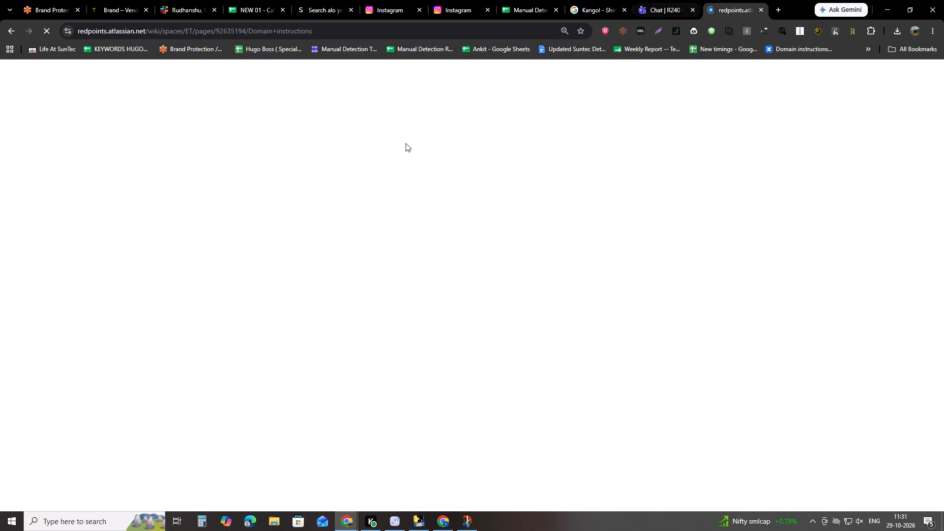
left_click(398, 70)
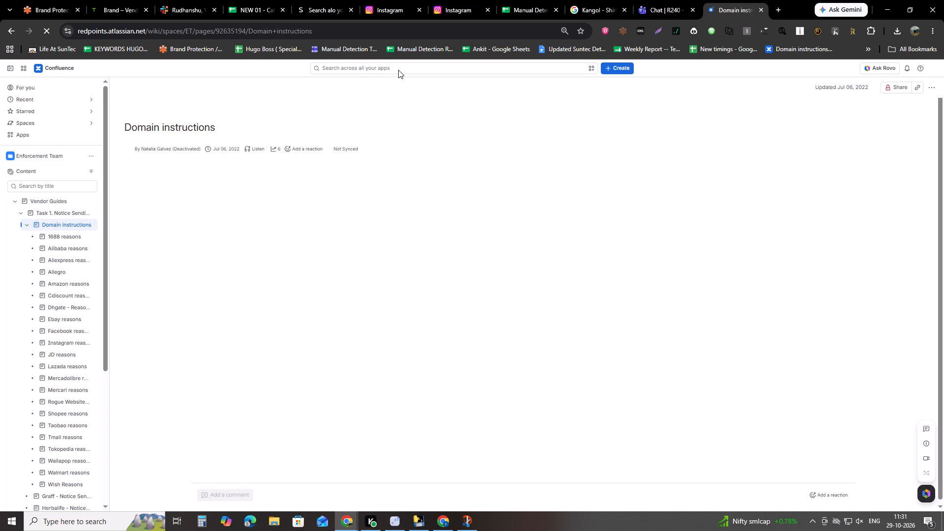
key("ctrl+v")
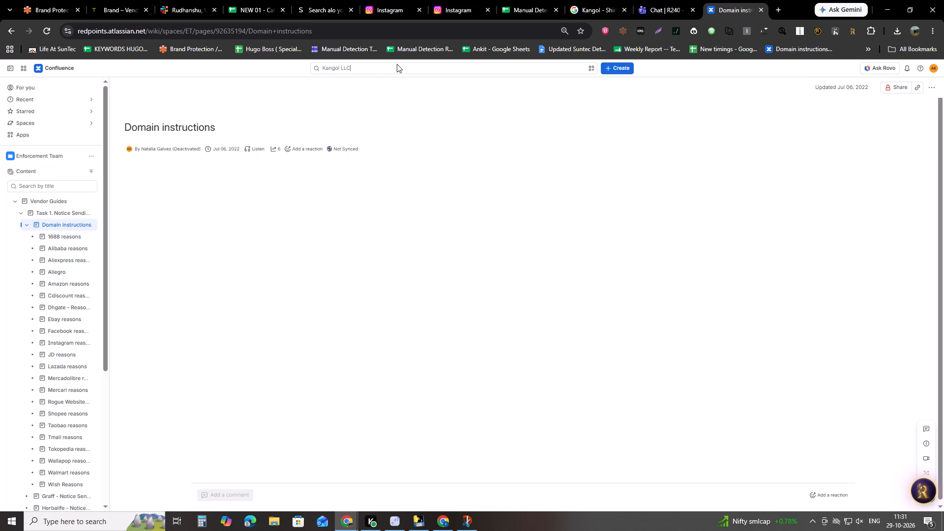
key("Return")
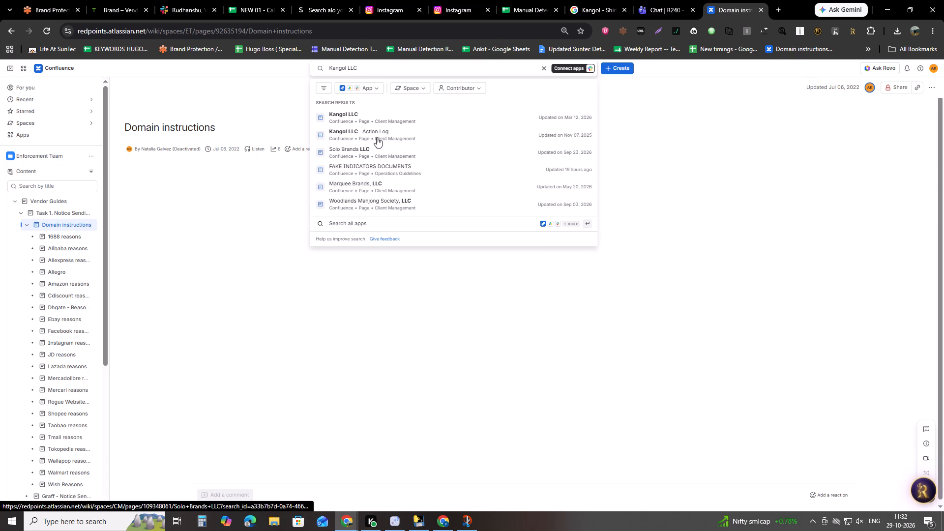
left_click(367, 117, "ctrl")
left_click(367, 137, "ctrl")
Search the Kangol LLC client page for "headwear".
left_click(680, 0)
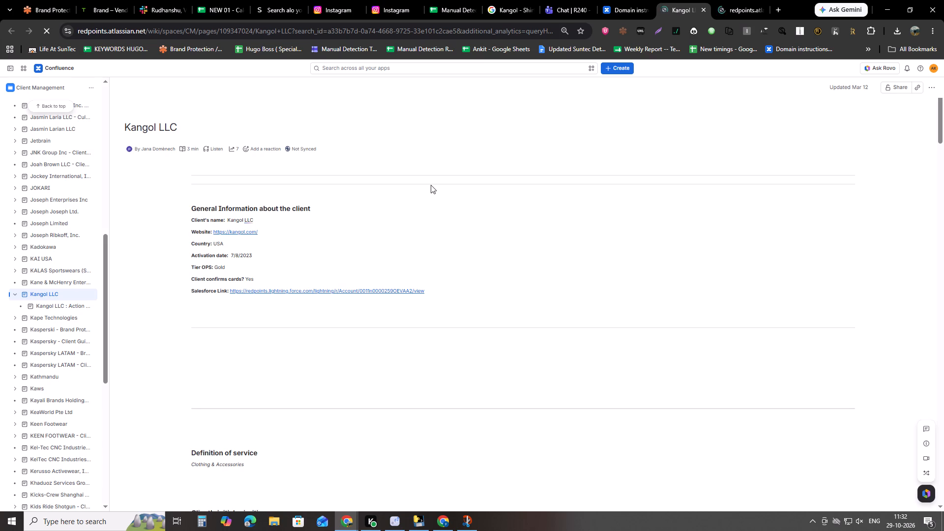
scroll(593, 201, "down", 13)
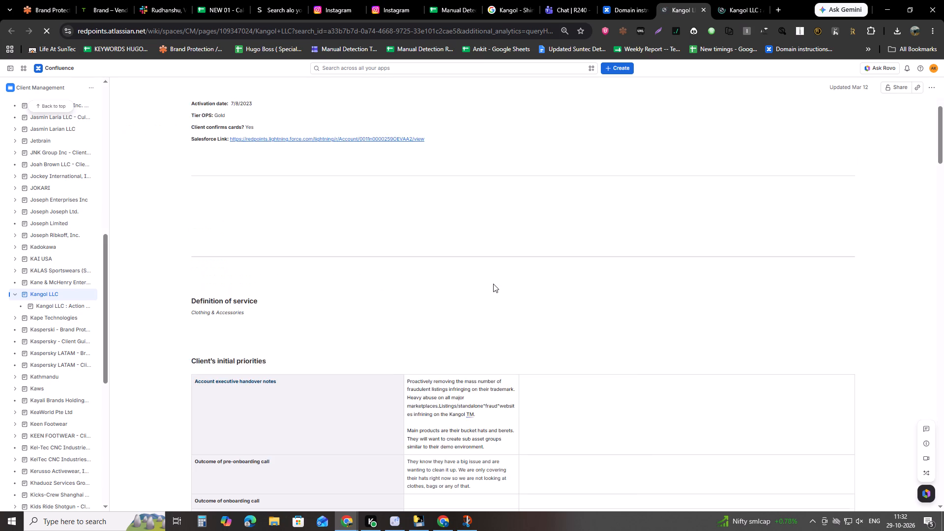
scroll(493, 281, "down", 6)
key("ctrl+f")
type("head")
type("wear")
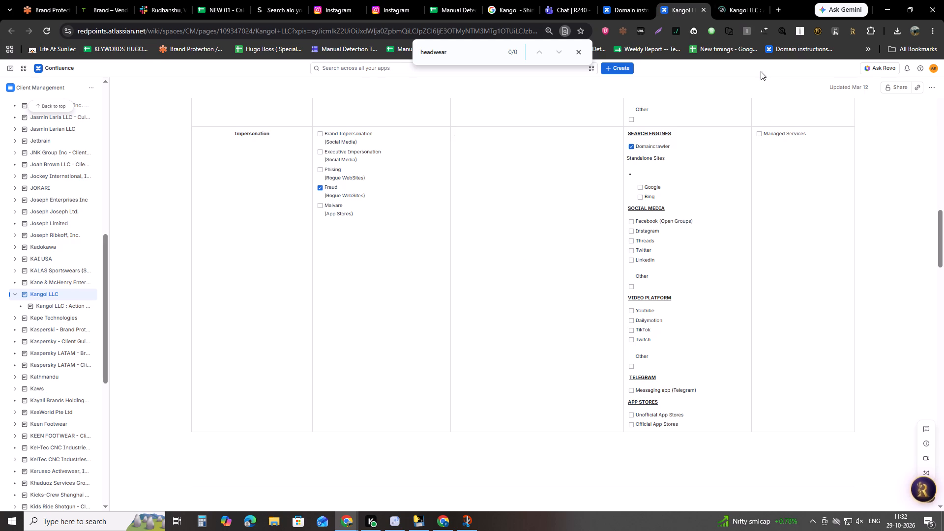
Search the Kangol LLC Action Log for "headwear" and examine its entries.
left_click(729, 0)
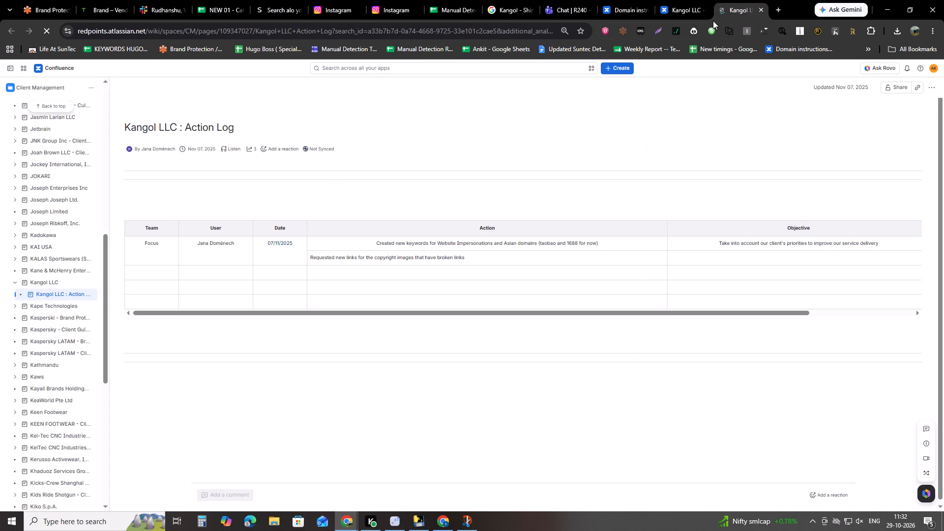
key("ctrl+f")
type("headwea")
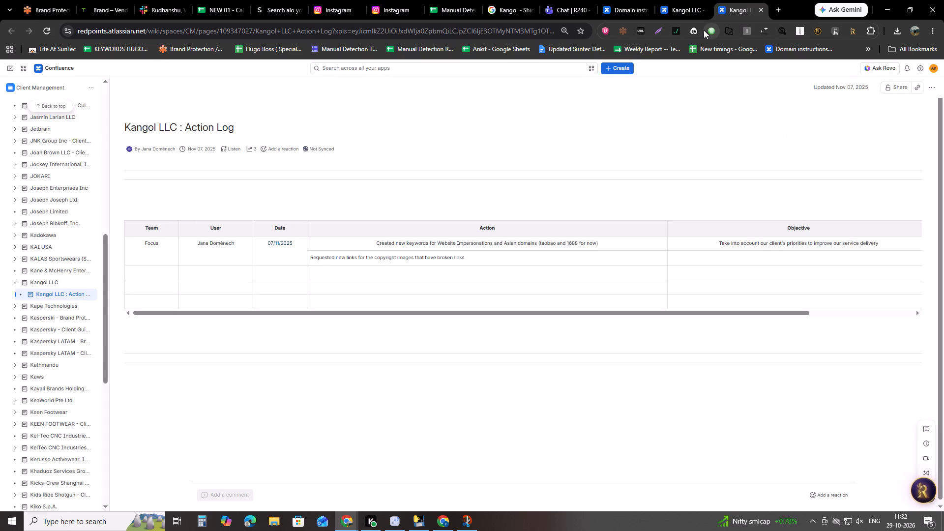
scroll(420, 254, "down", 12)
scroll(541, 255, "down", 6)
left_click(533, 154)
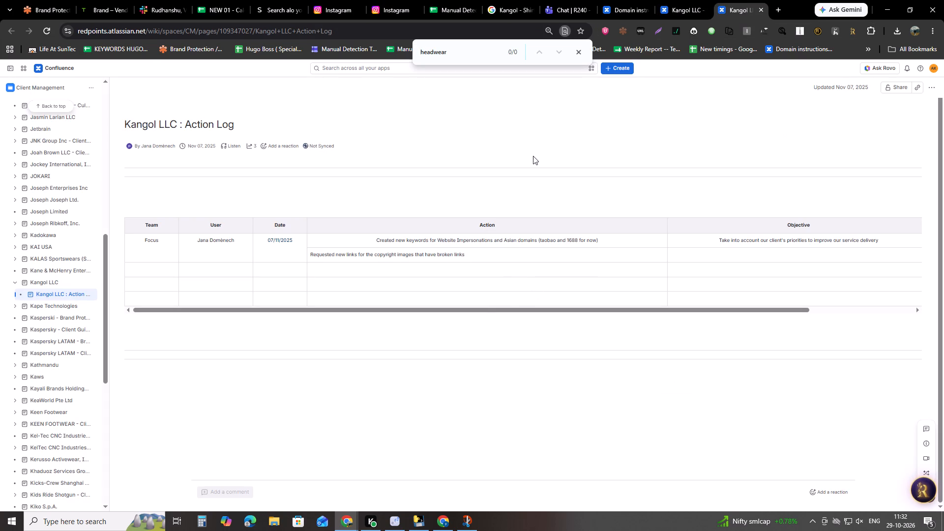
scroll(531, 221, "down", 14)
scroll(580, 349, "up", 8)
Return to the Kangol LLC client page and examine its Assets table, including the Buckets reference image.
left_click(666, 0)
scroll(482, 413, "down", 6)
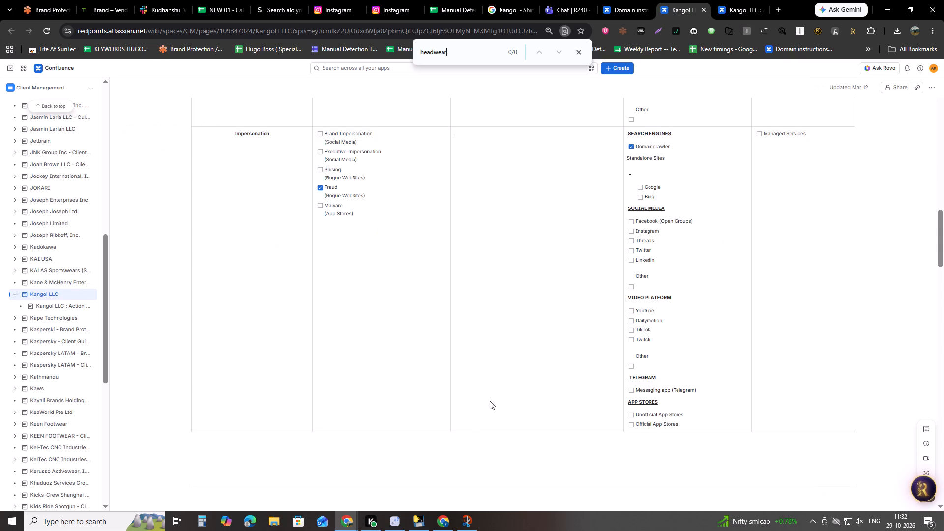
scroll(490, 401, "down", 7)
scroll(530, 369, "up", 7)
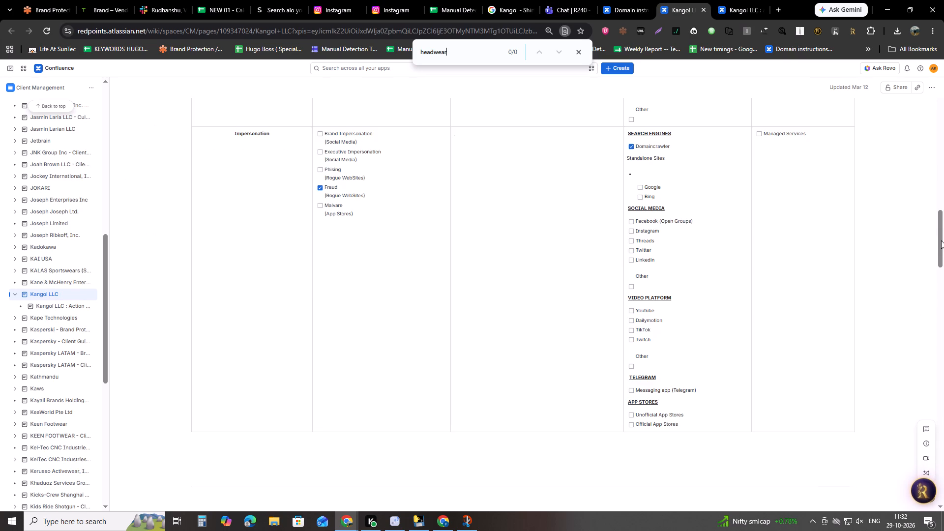
left_click_drag(941, 240, 943, 264)
scroll(510, 345, "down", 2)
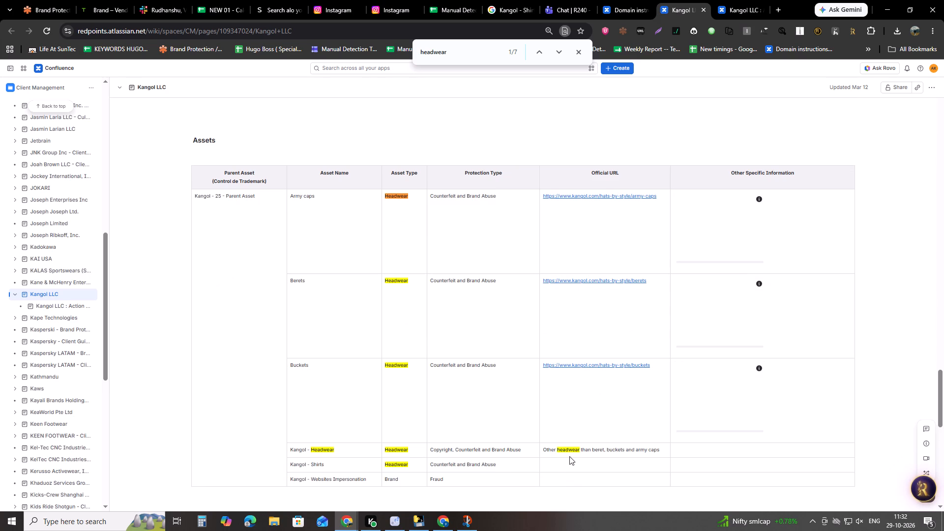
left_click(722, 397)
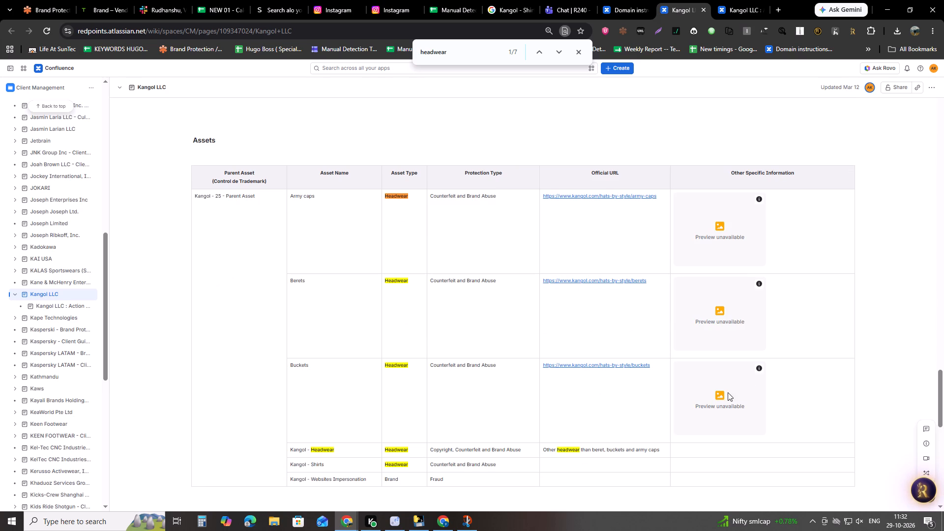
Open the official Buckets collection from the Assets table, view it, and close it.
left_click(606, 366)
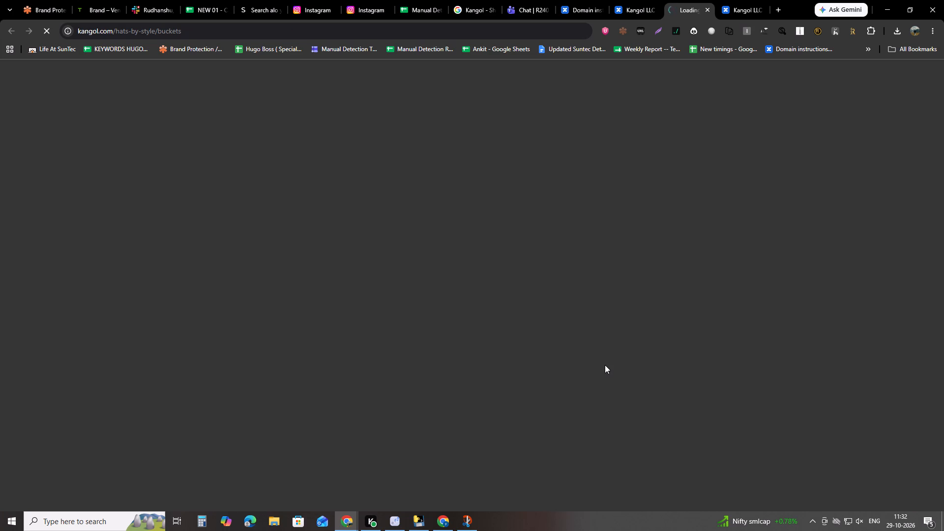
key("ctrl+shift+Tab")
key("ctrl+Tab")
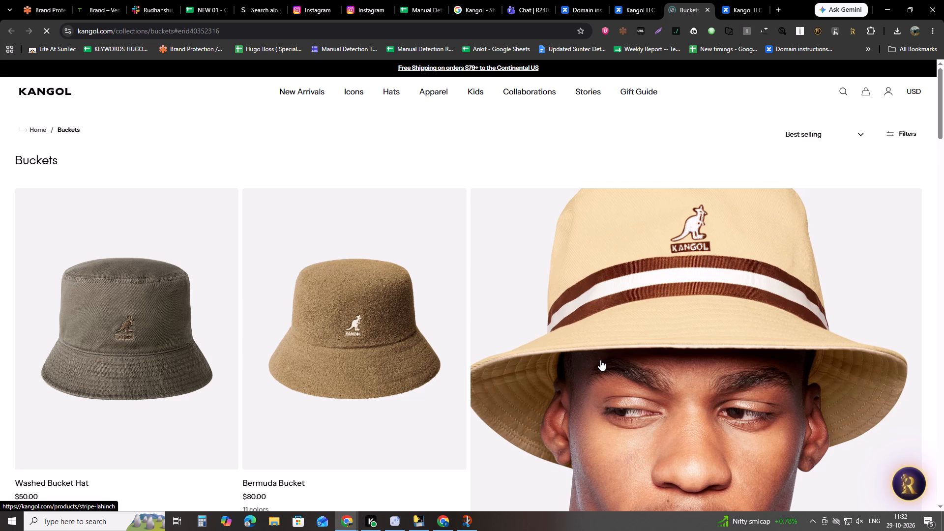
key("ctrl+w")
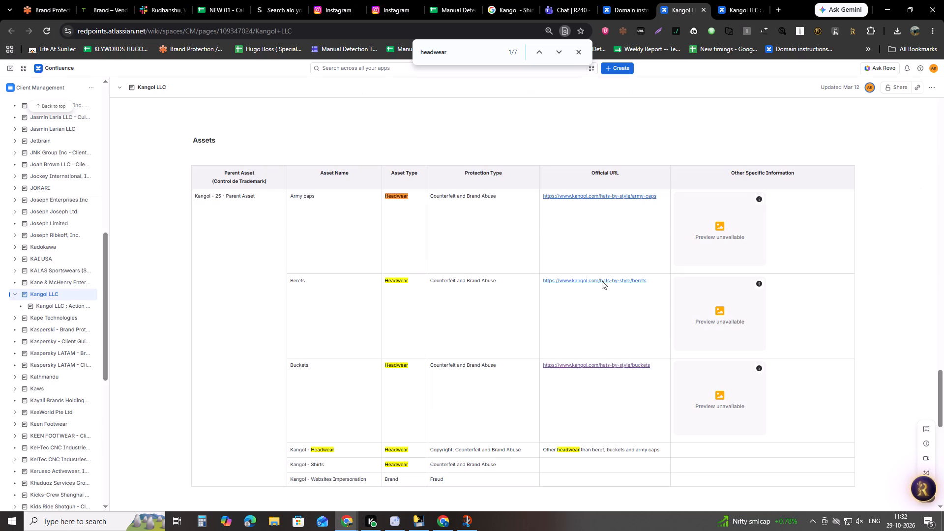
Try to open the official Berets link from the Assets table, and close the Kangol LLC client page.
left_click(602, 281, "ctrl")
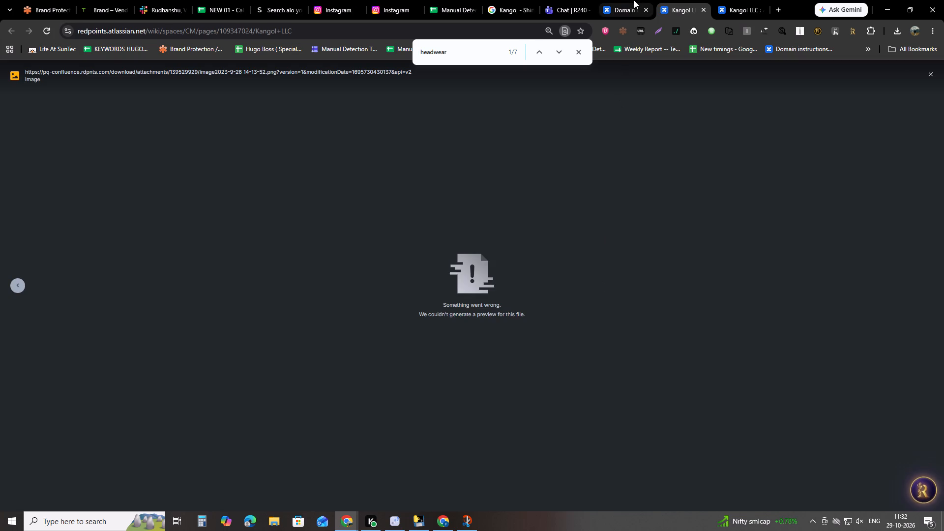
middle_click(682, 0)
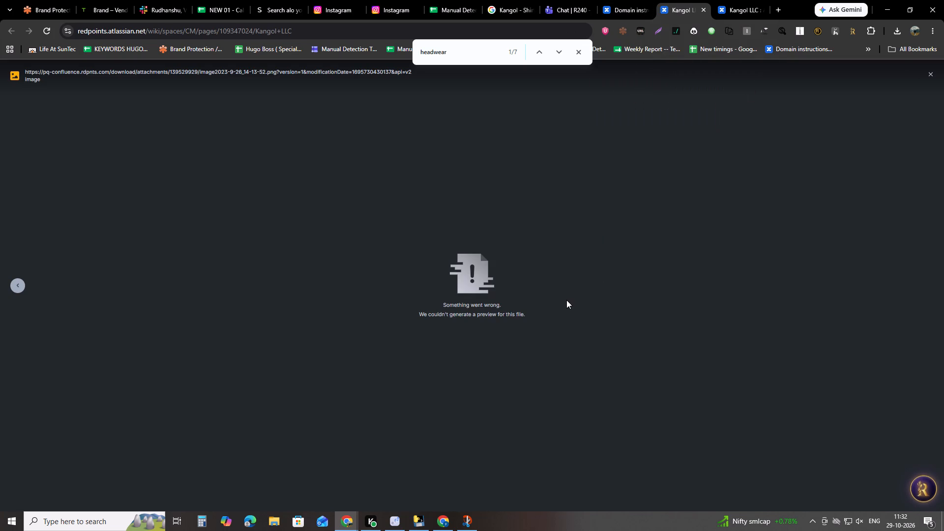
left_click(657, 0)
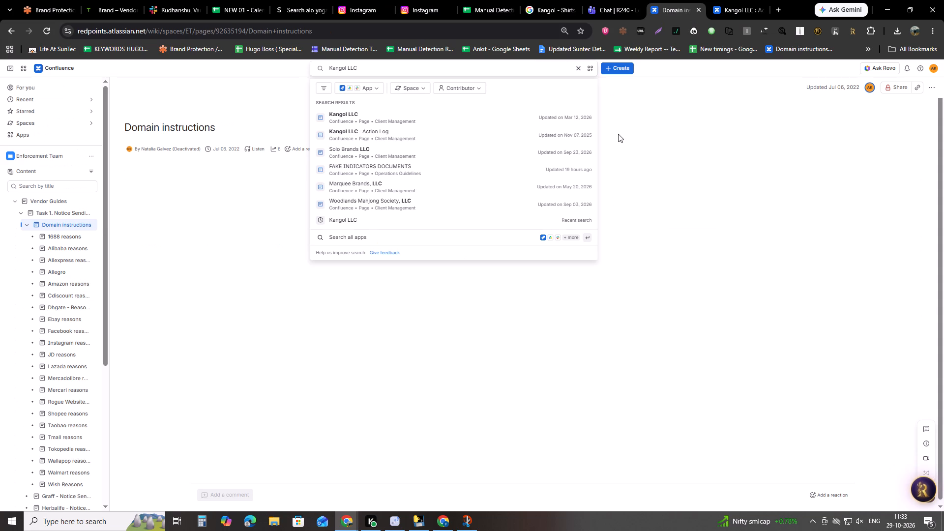
Reopen the closed Kangol LLC client page and examine the asset names and official URLs in its Assets table.
key("ctrl+shift+t")
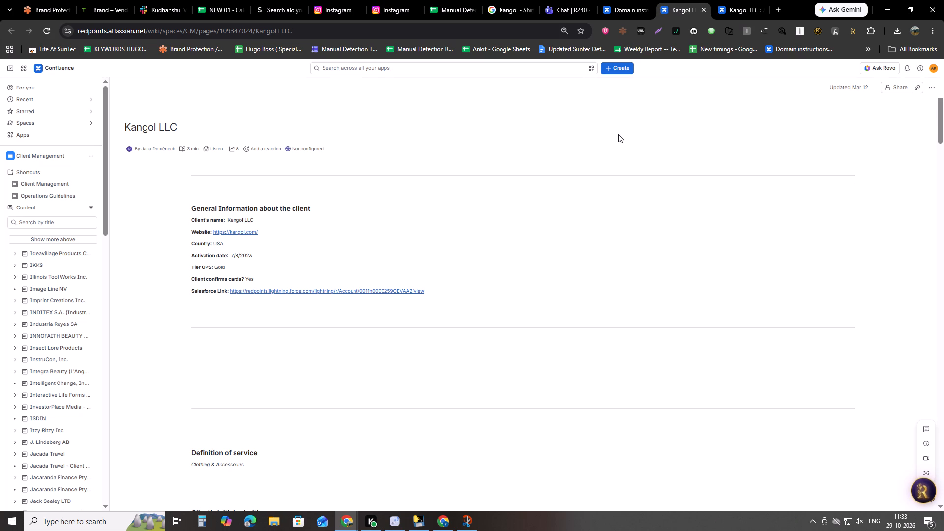
middle_click(596, 228)
scroll(602, 230, "down", 9)
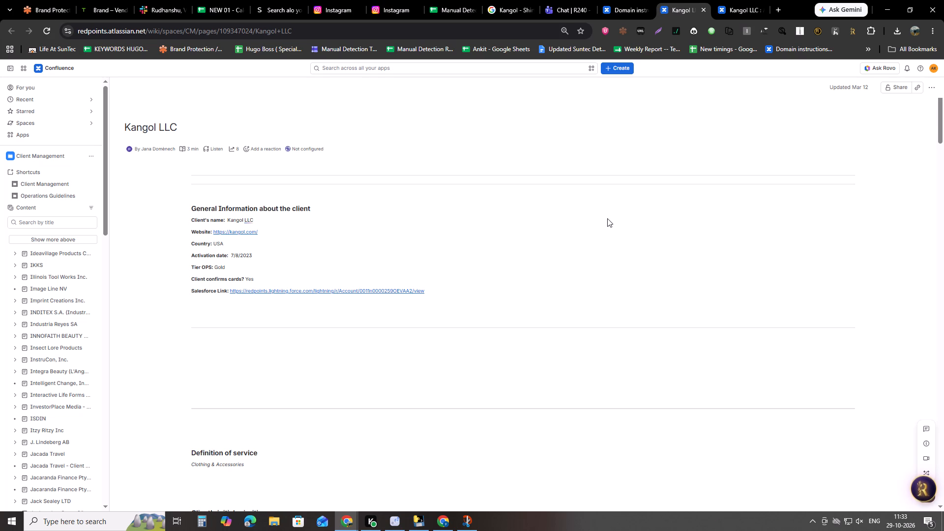
scroll(607, 218, "down", 11)
scroll(674, 284, "down", 4)
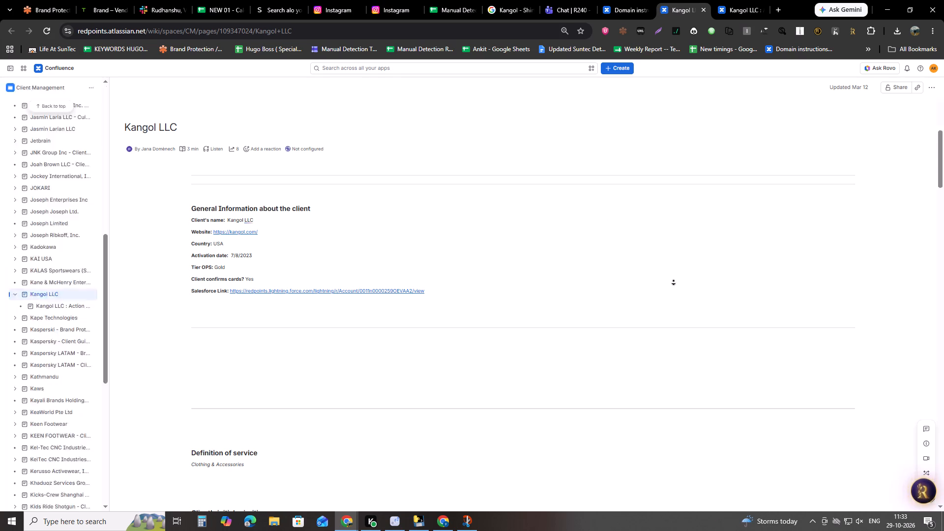
scroll(674, 281, "down", 1)
scroll(674, 272, "down", 20)
scroll(674, 272, "down", 8)
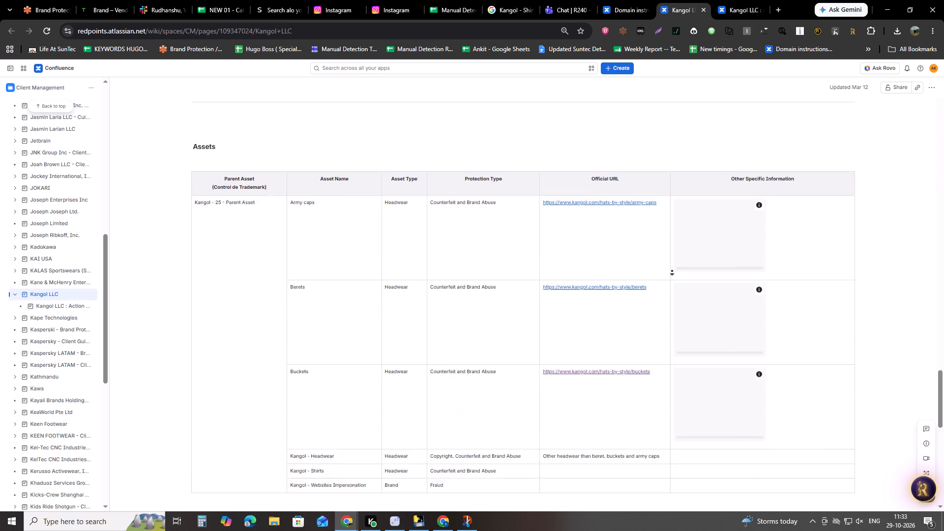
scroll(671, 271, "up", 1)
middle_click(671, 271)
scroll(671, 271, "up", 6)
scroll(593, 273, "up", 4)
scroll(593, 273, "down", 4)
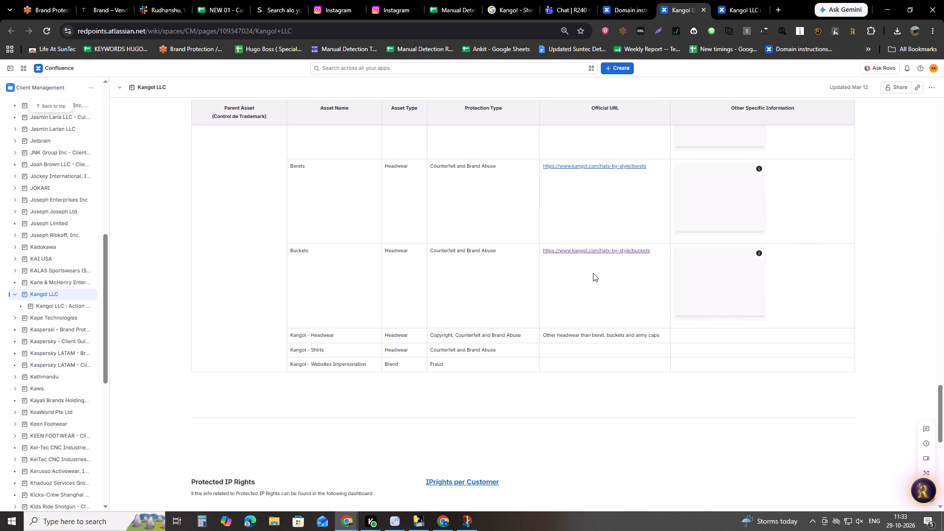
scroll(593, 273, "up", 3)
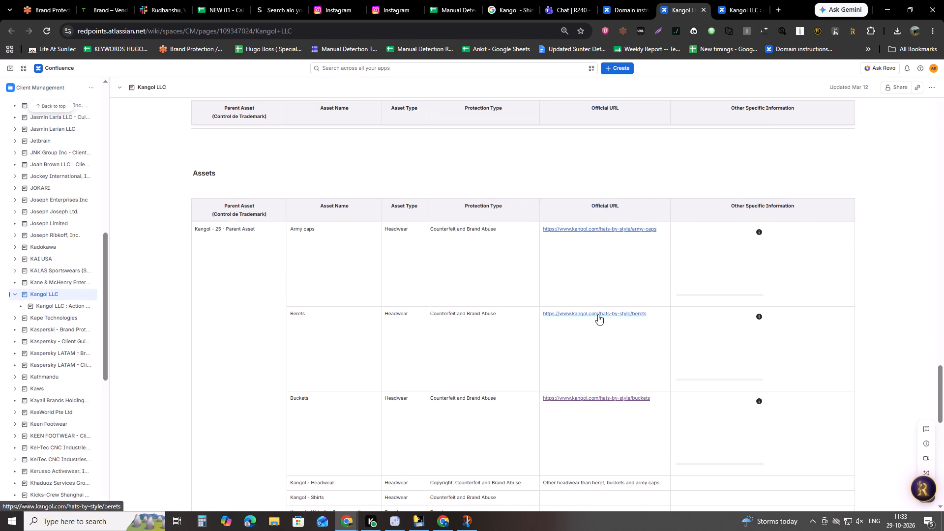
Open the official Berets and Army caps collections from the Assets table and view both pages.
left_click(598, 314, "ctrl")
left_click(604, 226, "ctrl")
left_click(606, 230, "ctrl")
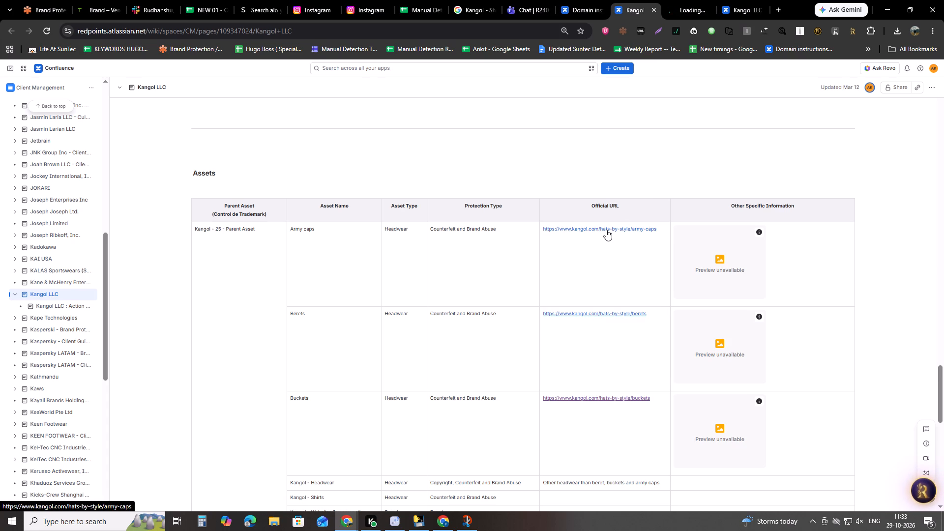
left_click(642, 0)
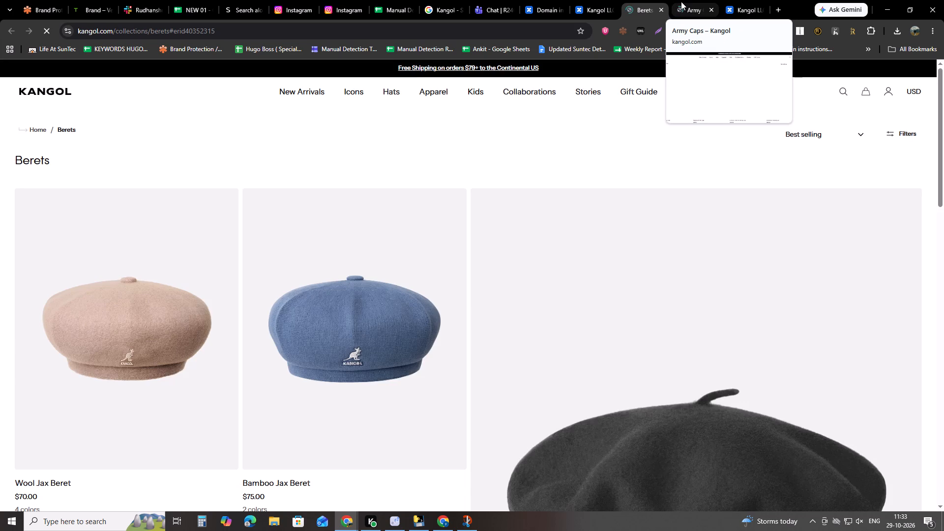
key("ctrl+Tab")
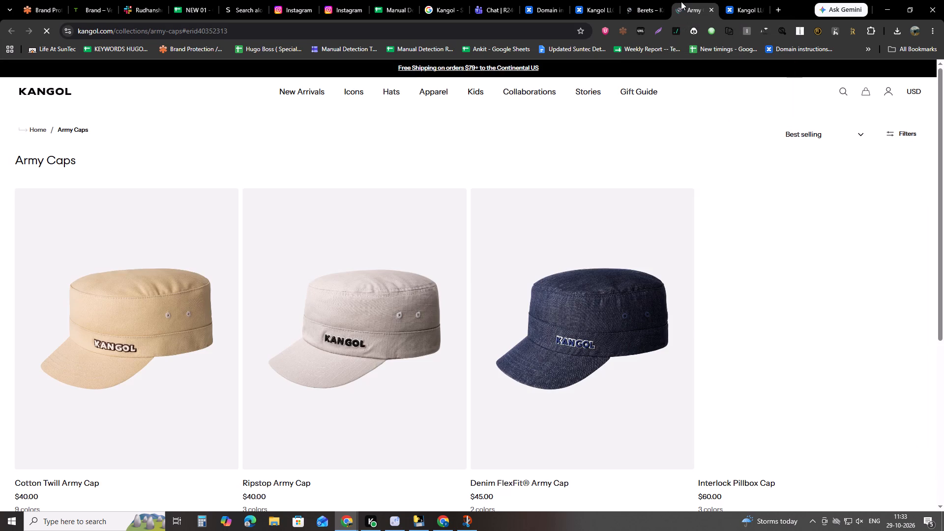
Close the snipped bucket hat image and dismiss the promotional pop-up on the official Berets page.
key("ctrl+shift+Tab")
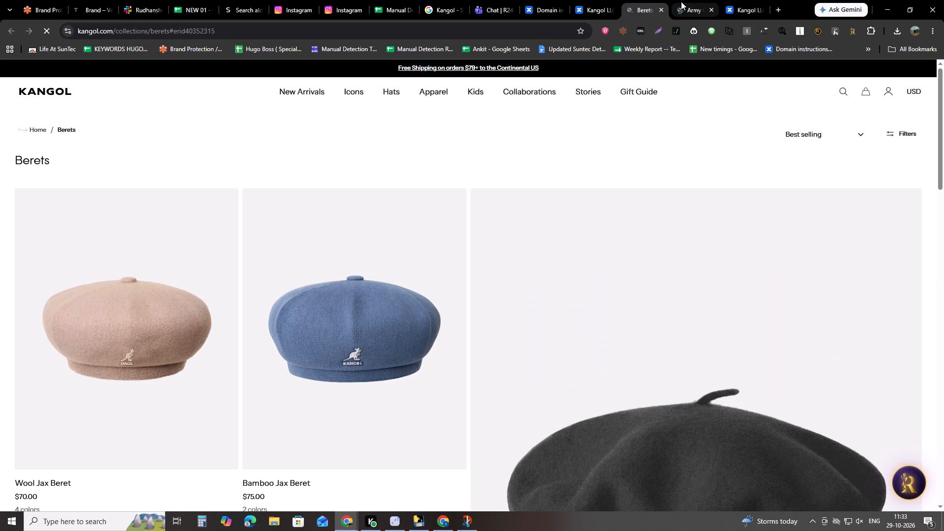
key("alt+Tab")
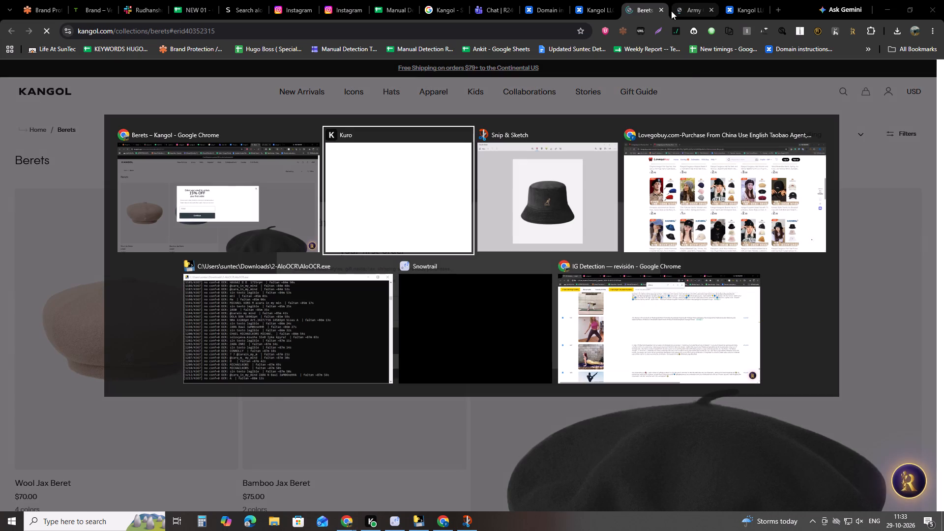
key("alt+Tab")
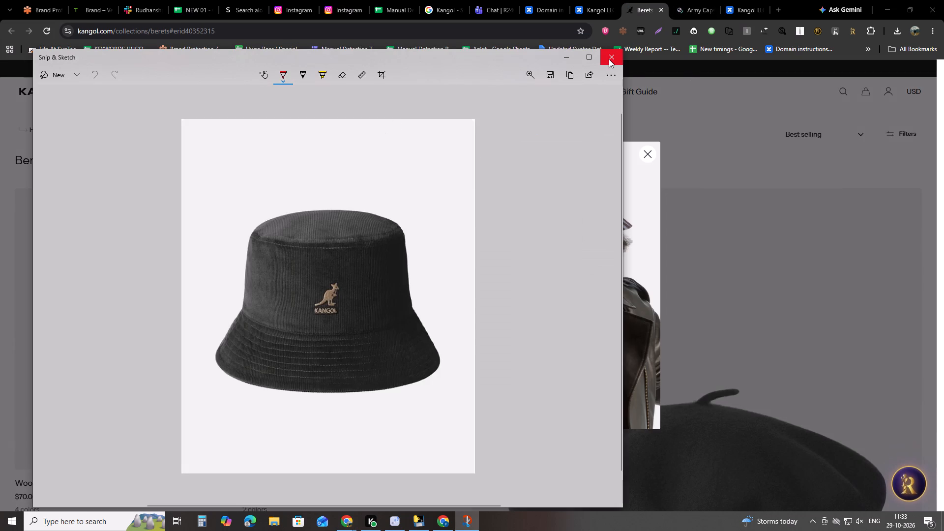
left_click(612, 59)
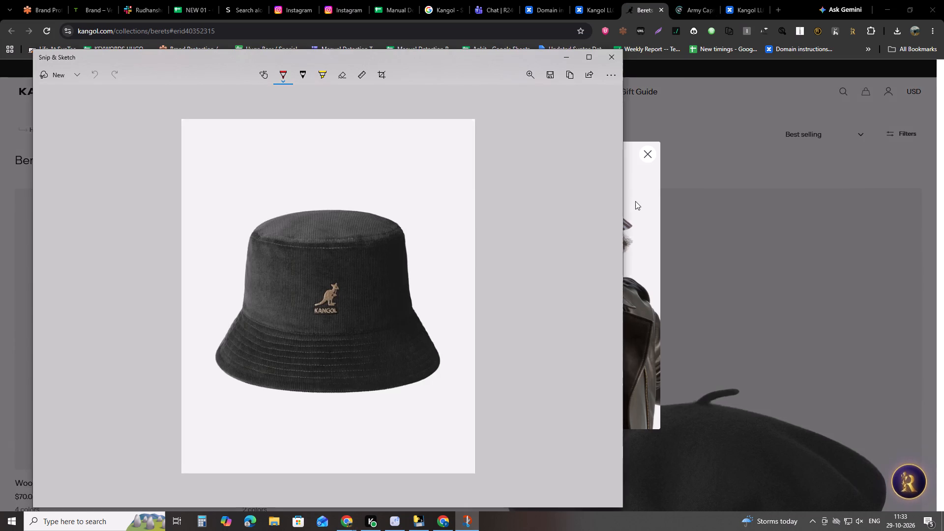
left_click(648, 155)
Switch to the Lovegobuy store page and search its listings for "bucket".
key("alt+Tab")
key("alt+Tab")
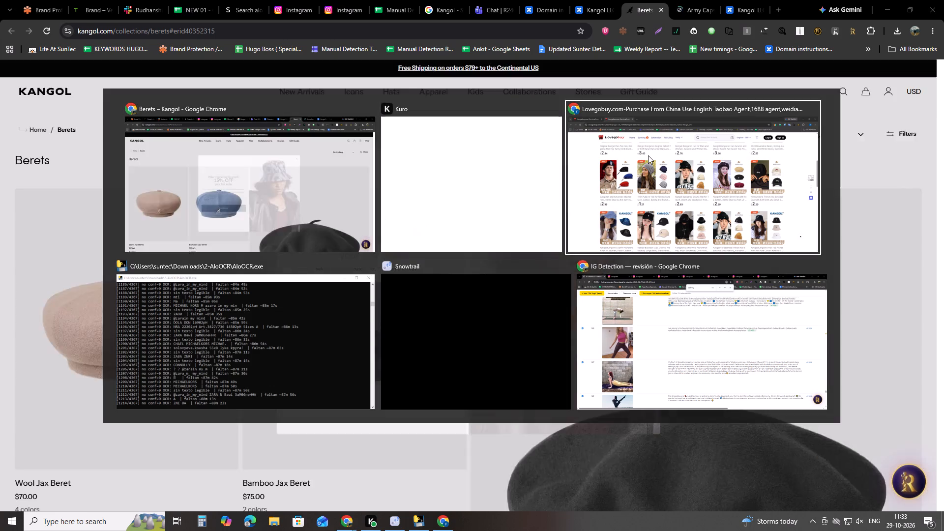
scroll(354, 238, "up", 7)
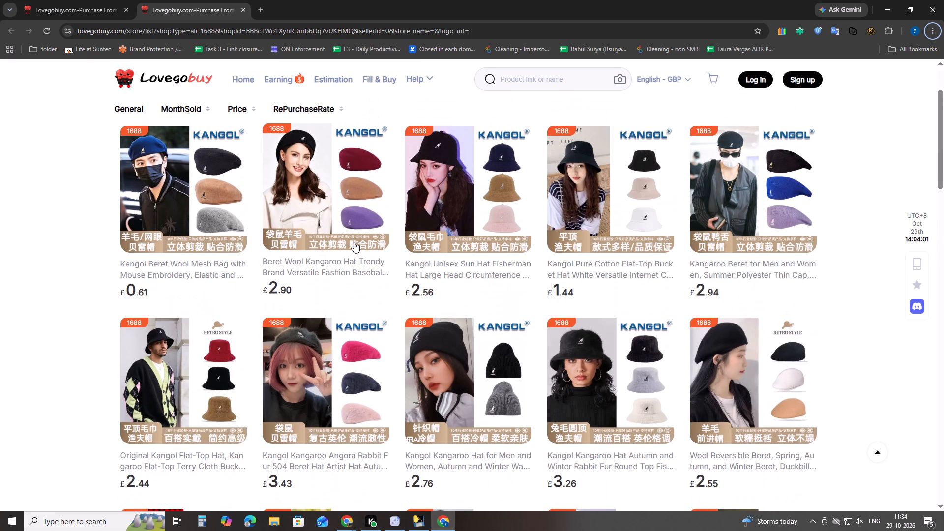
scroll(354, 242, "up", 7)
scroll(458, 239, "down", 2)
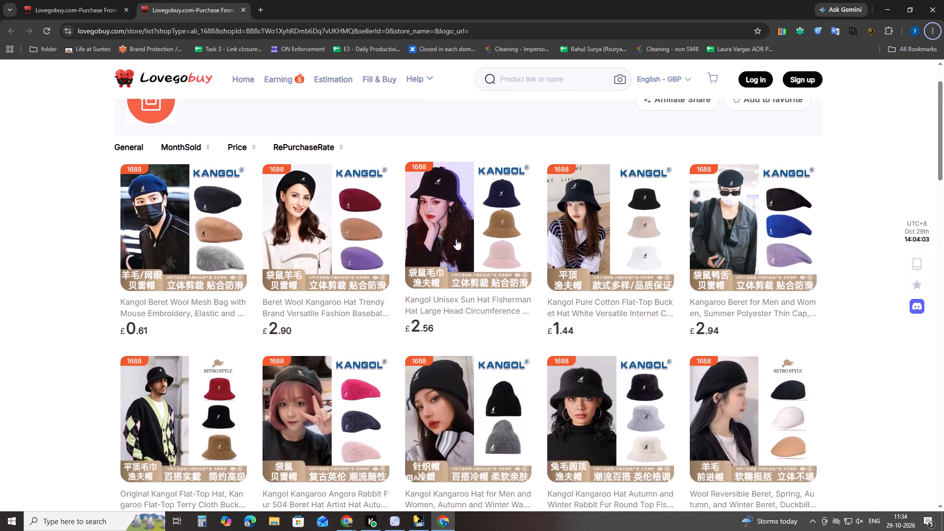
key("ctrl+f")
type("buk")
key("BackSpace")
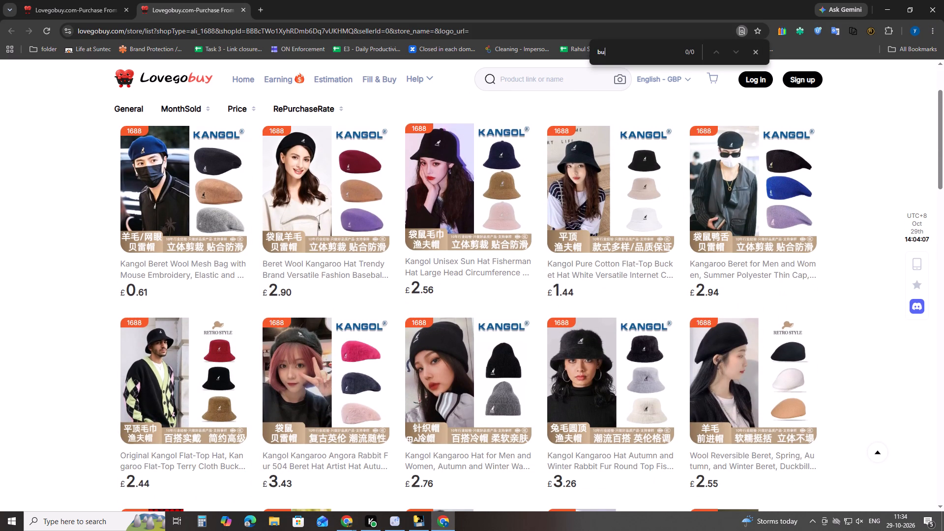
type("cker")
key("BackSpace")
key("t")
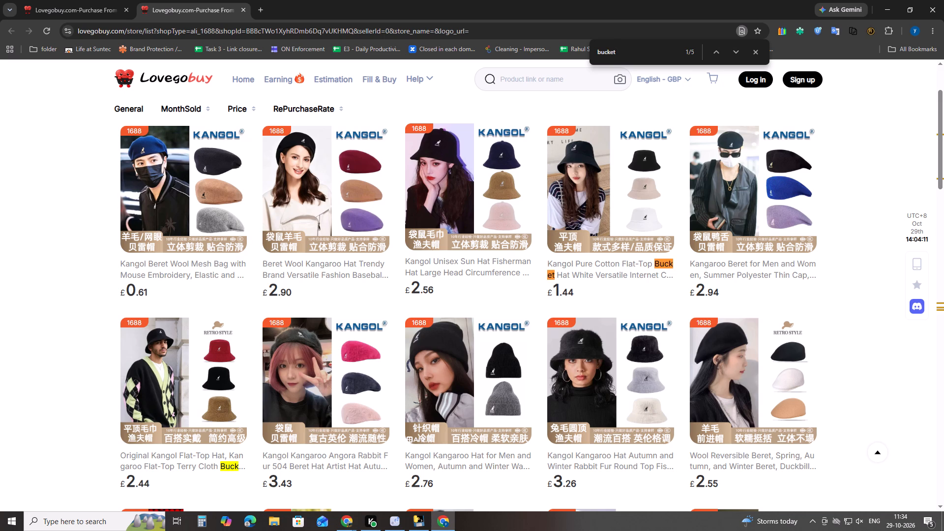
Check the headwear categories in the Kangol LLC Assets table against the hats in the Lovegobuy store.
key("alt+Tab")
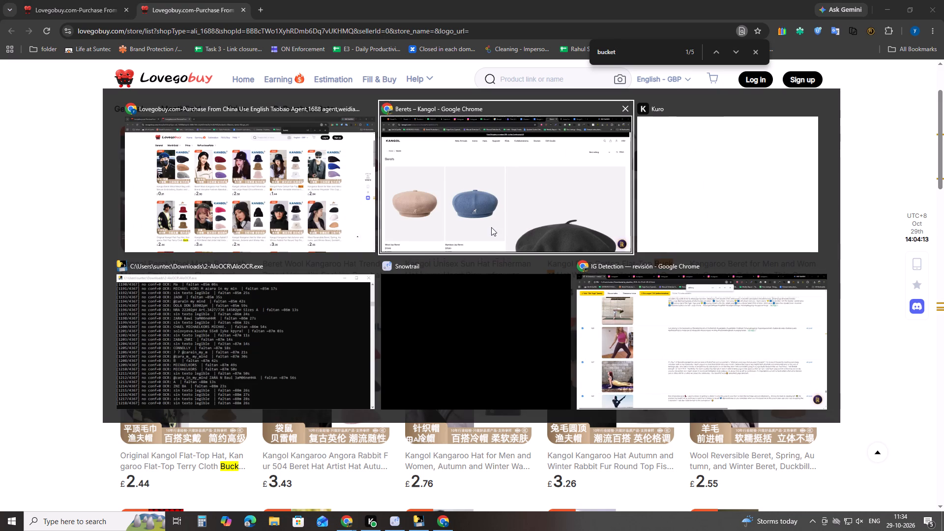
left_click(590, 0)
scroll(593, 370, "down", 2)
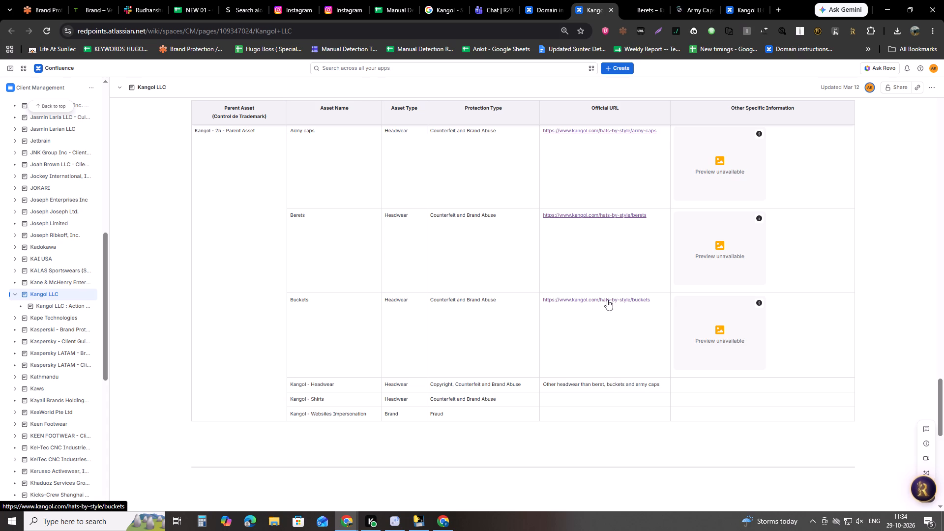
key("alt+Tab")
scroll(383, 303, "up", 1)
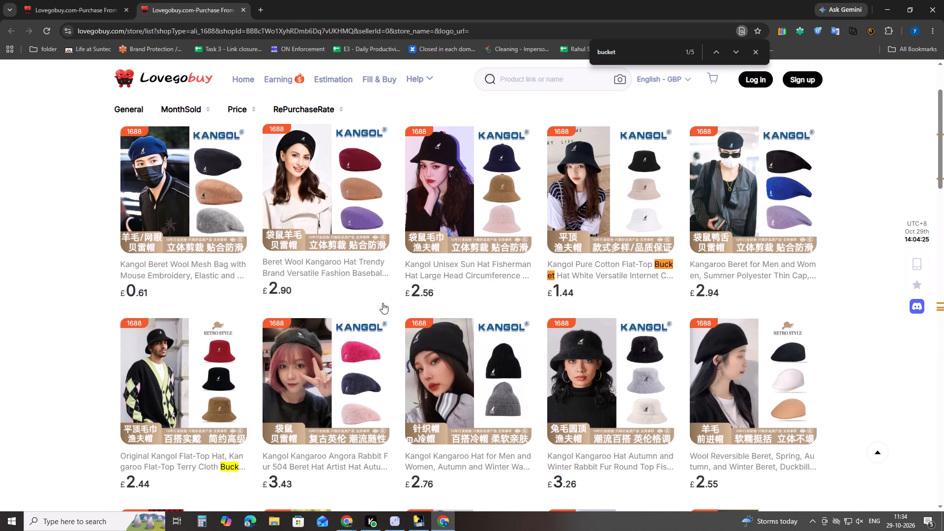
scroll(383, 303, "up", 3)
Open the official Buckets collection from the Kangol LLC Assets table.
key("alt+Tab")
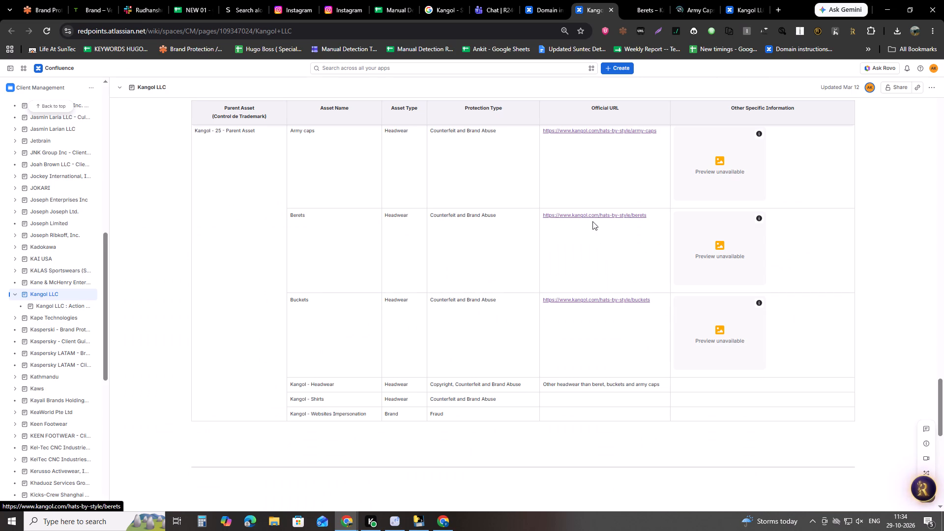
left_click(599, 299, "ctrl")
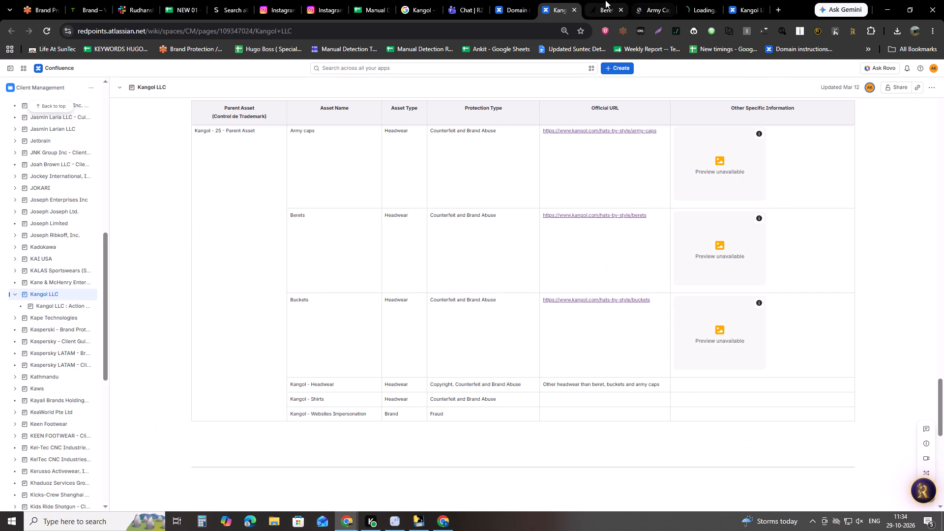
Copy the word "Beret" from the Wool Jax Beret title on the official Berets page.
left_click(604, 0)
scroll(452, 371, "down", 1)
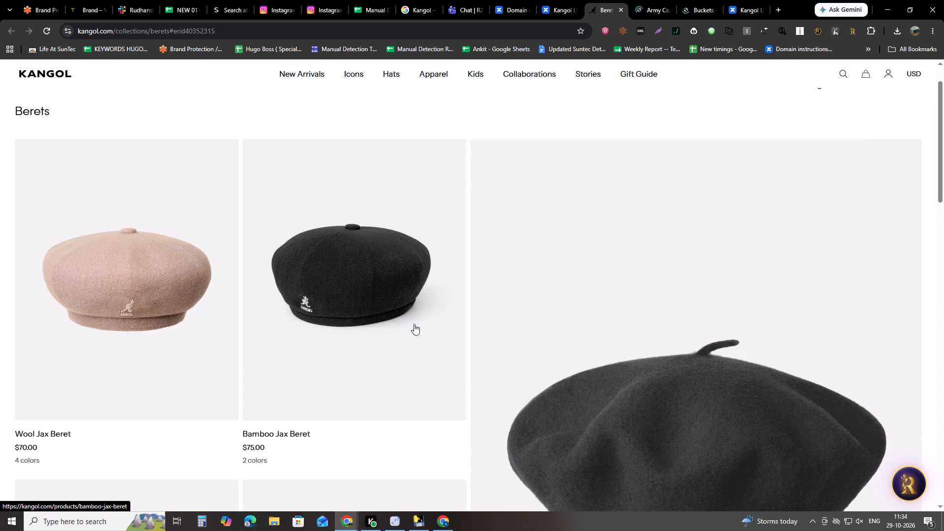
double_click(62, 437)
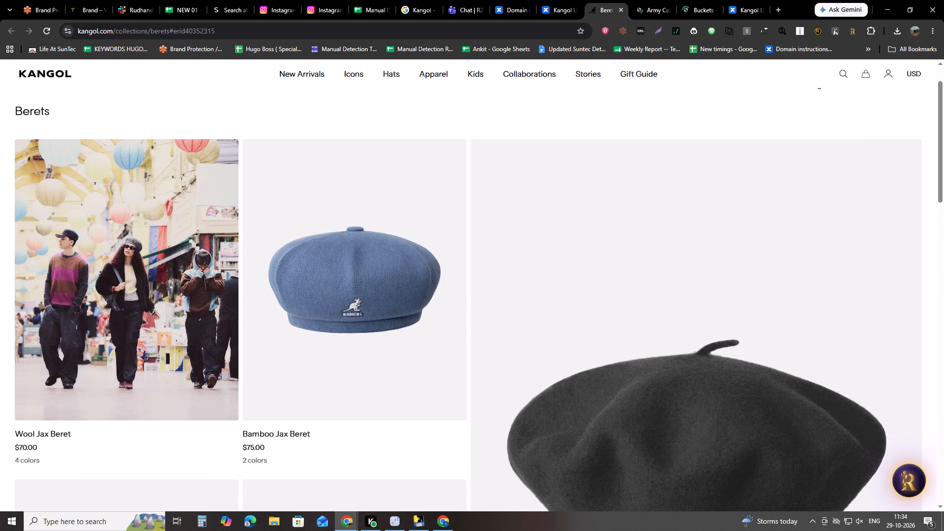
key("ctrl+c")
key("ctrl+c")
double_click(57, 435)
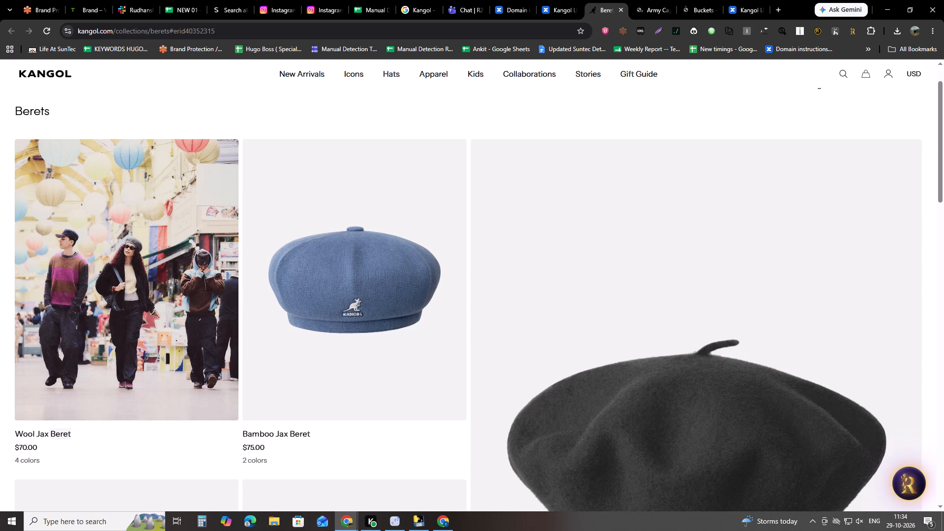
key("ctrl+c")
View the official Buckets page and examine the Lovegobuy store's hat listings against the official styles.
key("ctrl+Tab")
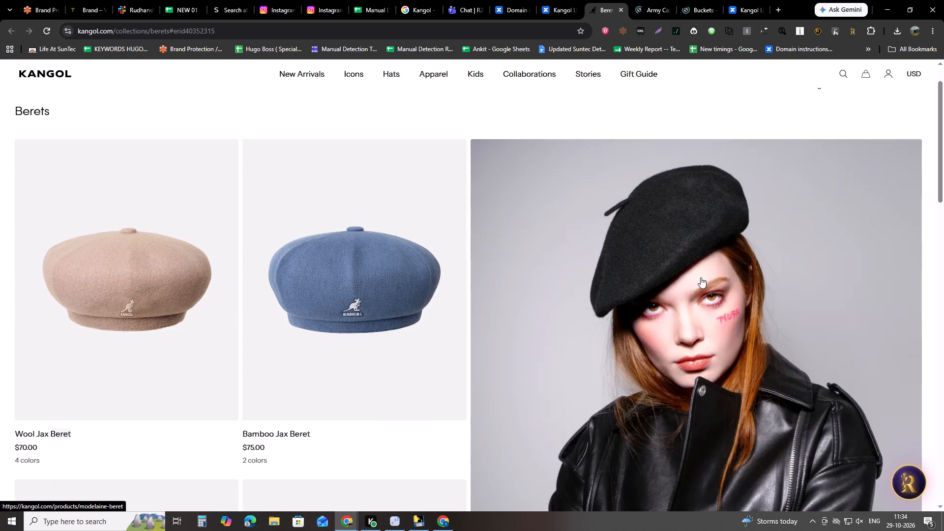
key("ctrl+Tab")
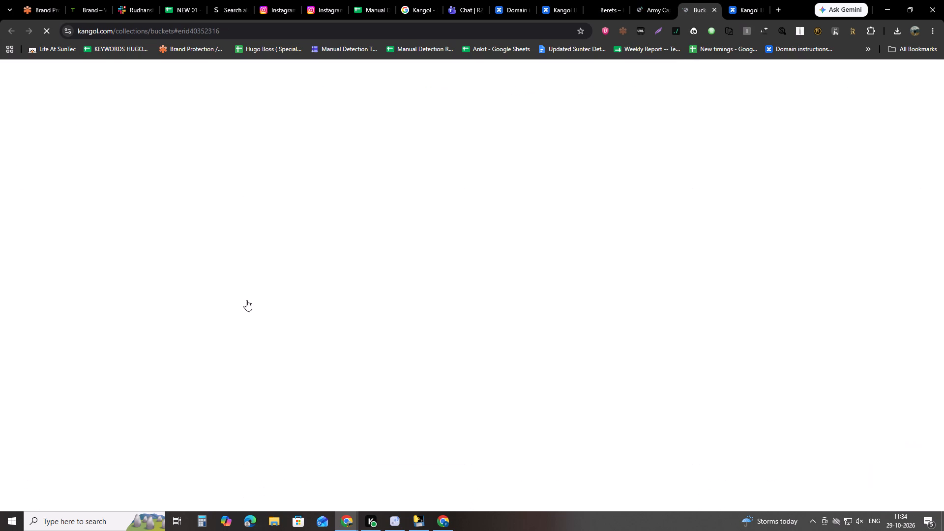
key("alt+Tab")
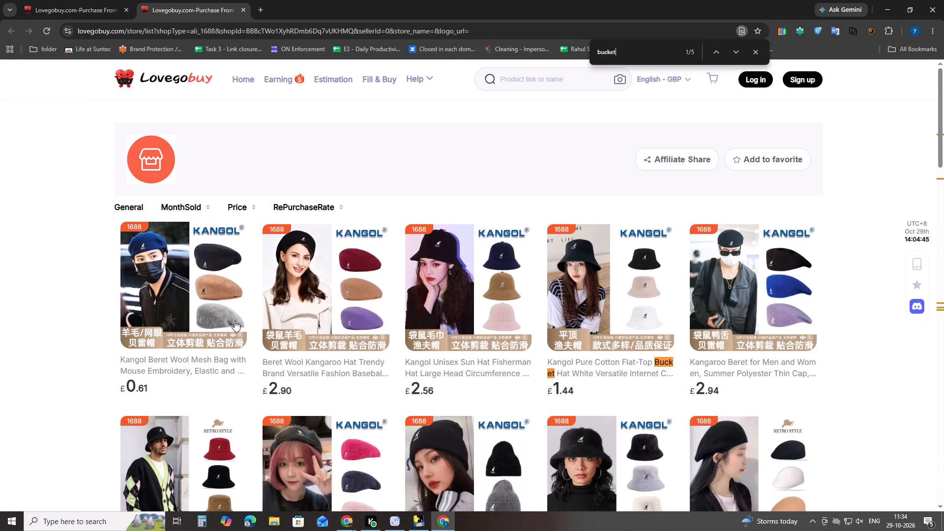
scroll(635, 272, "down", 1)
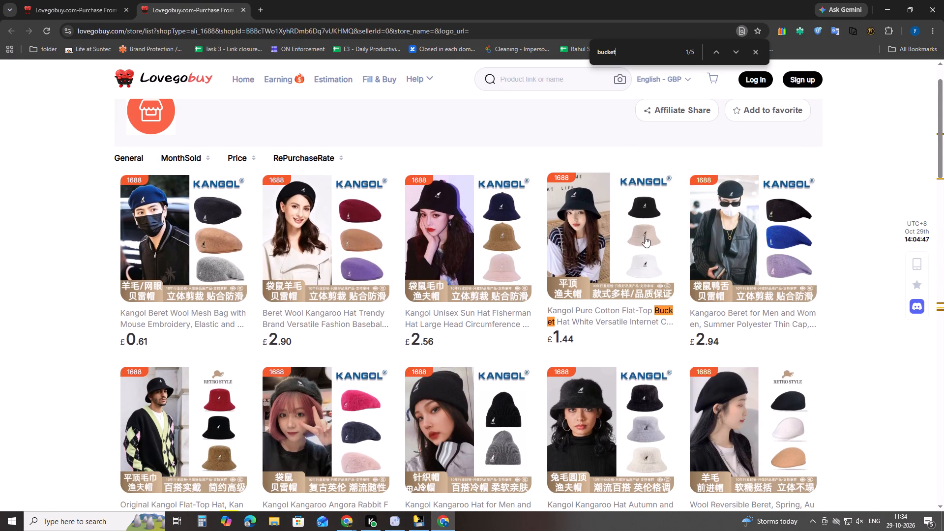
scroll(627, 245, "down", 3)
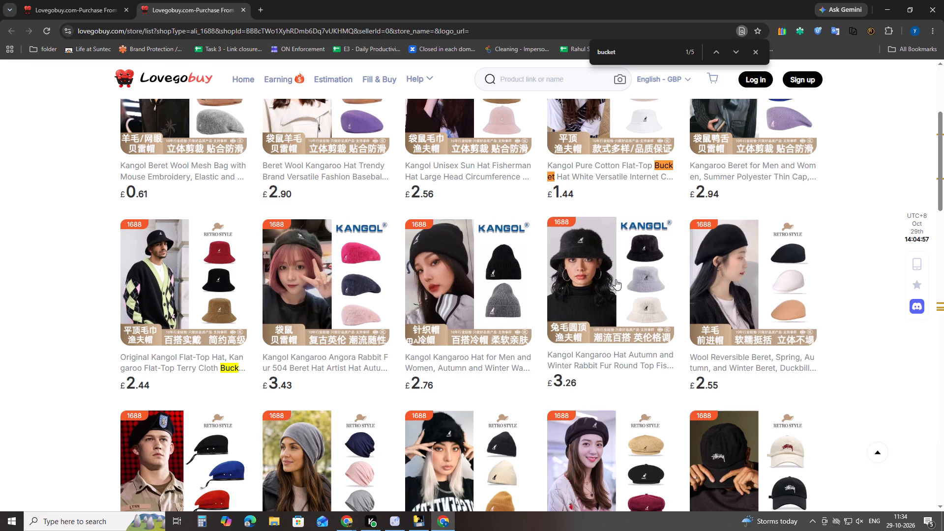
scroll(615, 289, "down", 2)
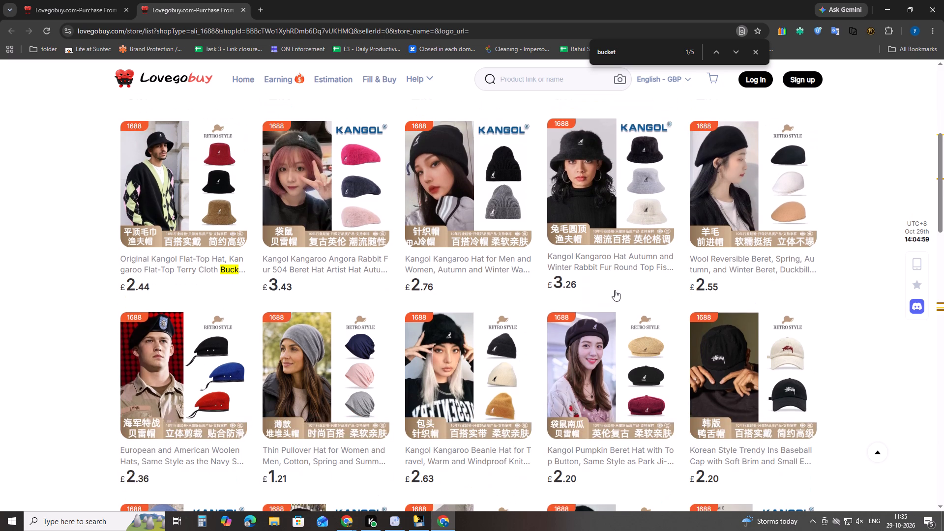
scroll(548, 334, "down", 5)
scroll(98, 384, "down", 5)
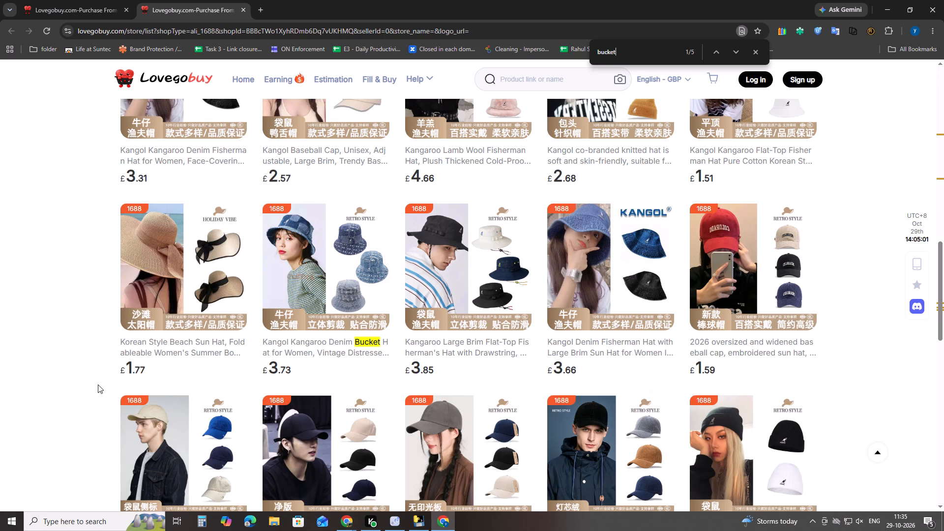
scroll(98, 384, "down", 12)
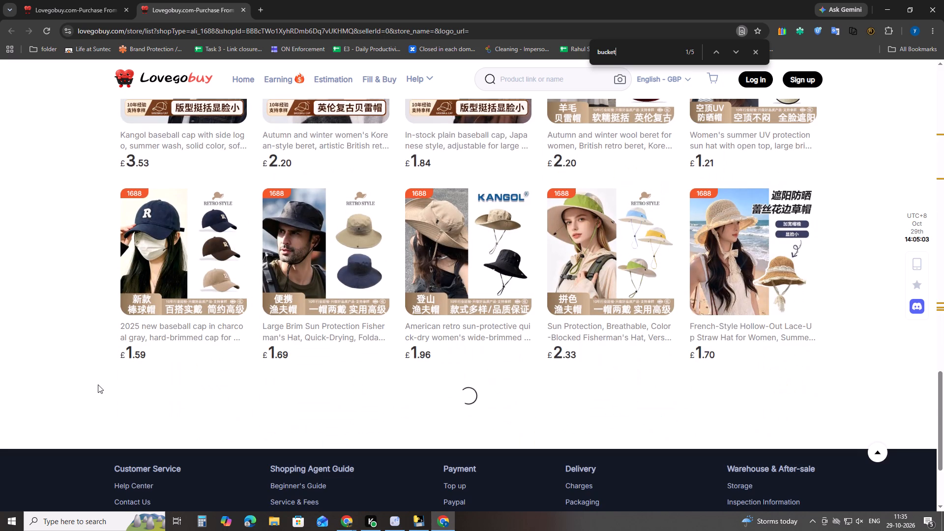
scroll(98, 384, "up", 5)
scroll(98, 384, "up", 20)
scroll(98, 384, "up", 19)
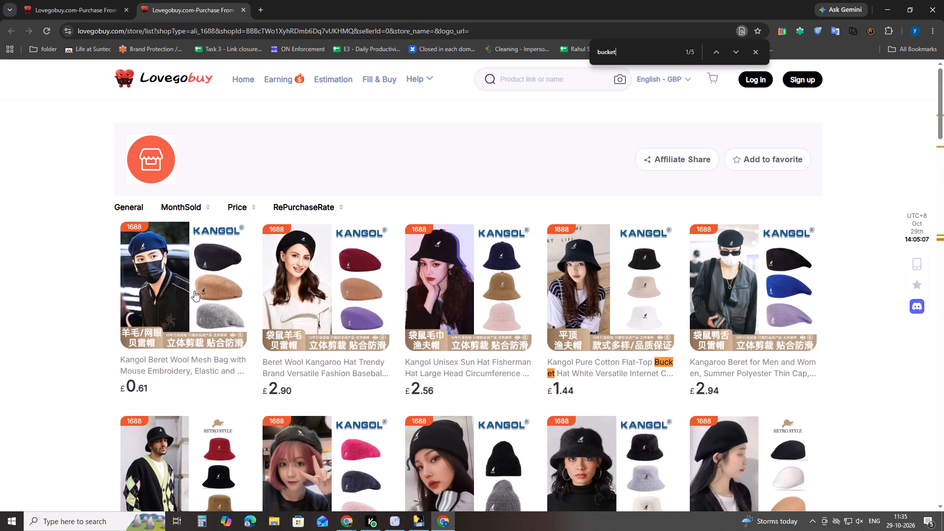
key("alt+Tab")
key("alt+Tab")
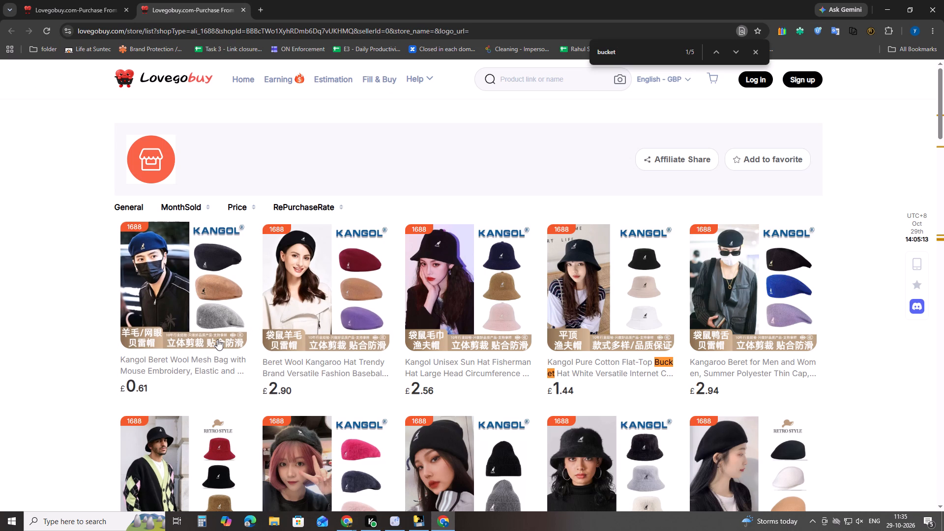
Search the Lovegobuy store page for "Beret" using the copied word.
key("super+f")
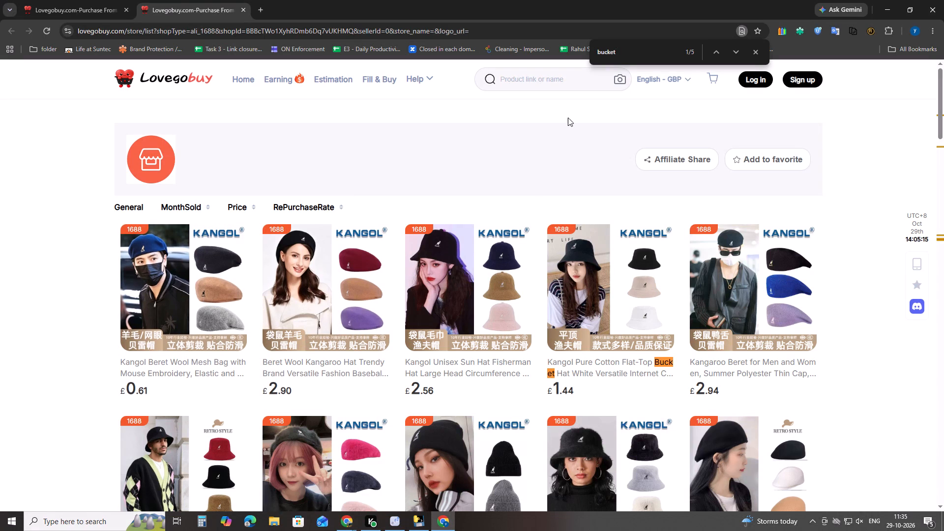
double_click(639, 54)
key("ctrl+v")
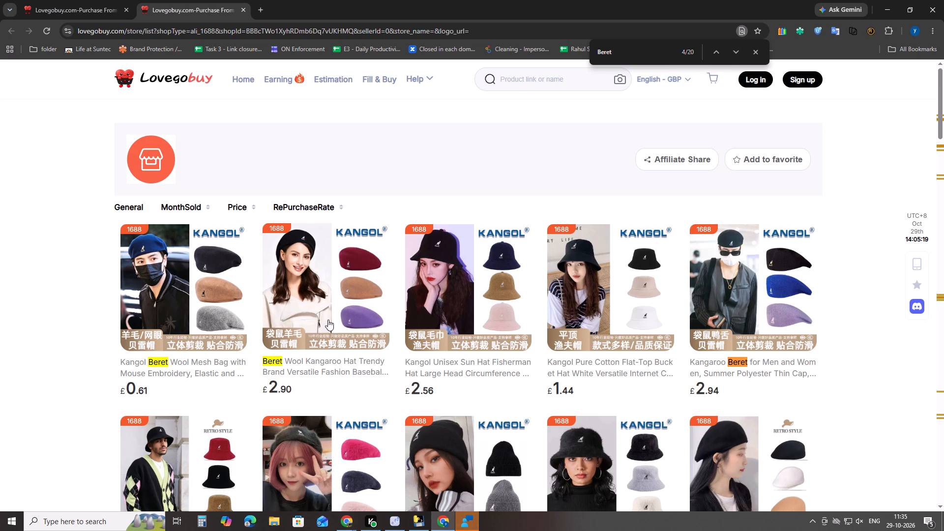
Examine the beret styles in Kangol's official Berets collection.
key("alt+Tab")
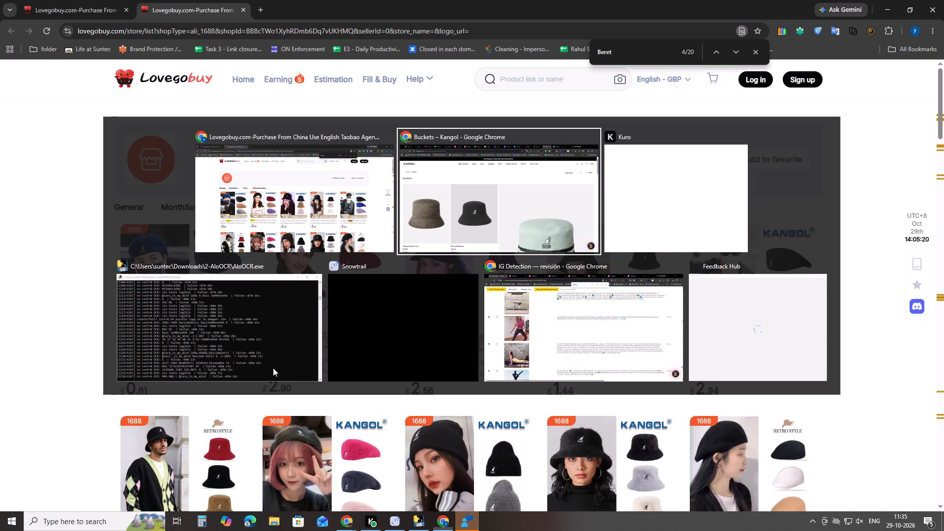
left_click(619, 0)
scroll(344, 324, "down", 5)
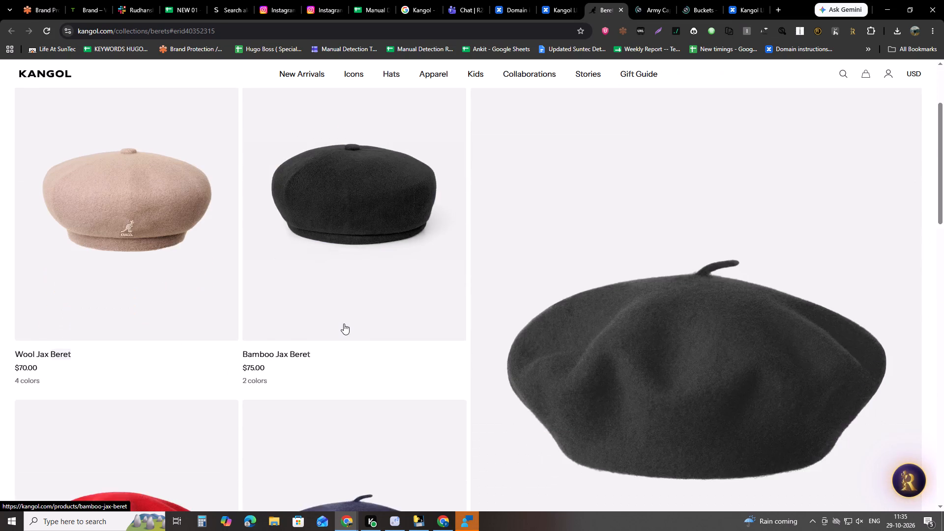
scroll(344, 324, "down", 1)
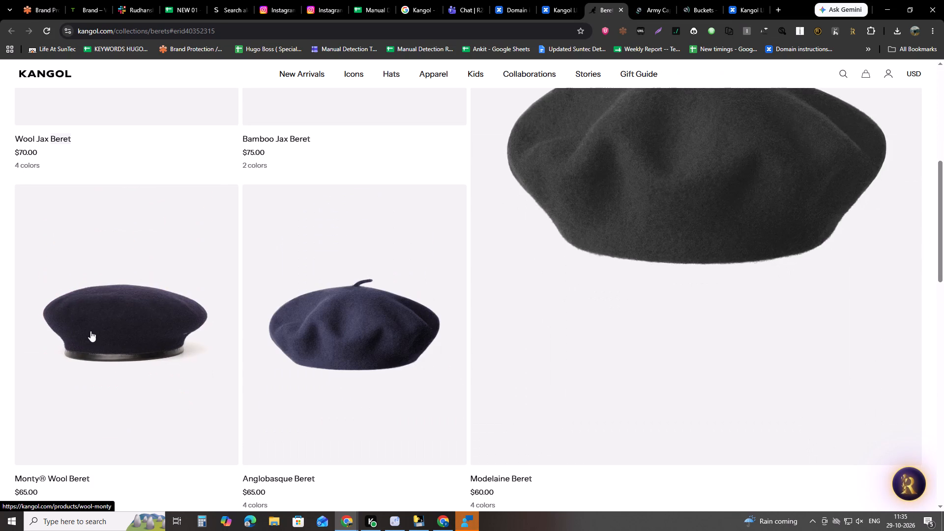
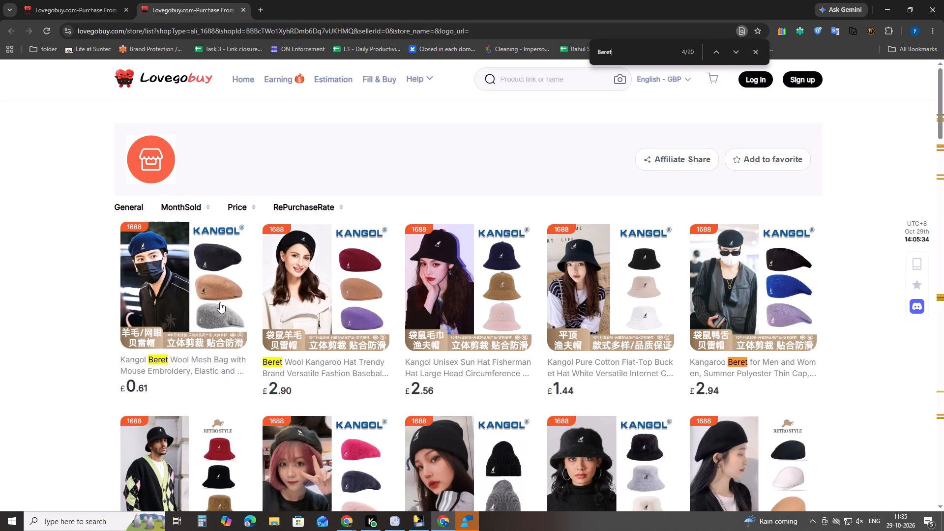
Open the Kangol Kangaroo knitted autumn and winter hat listing from the store page in a new tab.
scroll(220, 302, "down", 5)
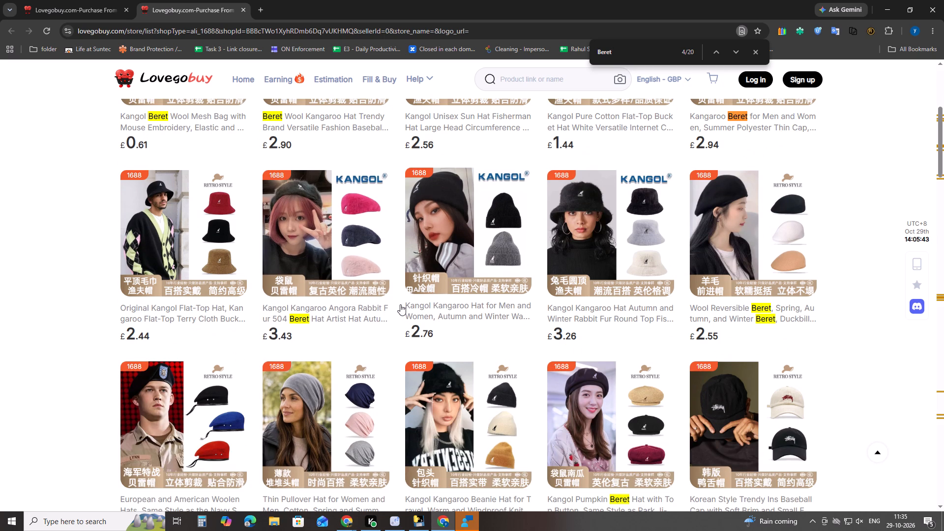
left_click_drag(400, 304, 527, 319)
key("ctrl+c")
key("ctrl+c")
middle_click_drag(305, 0, 309, 200)
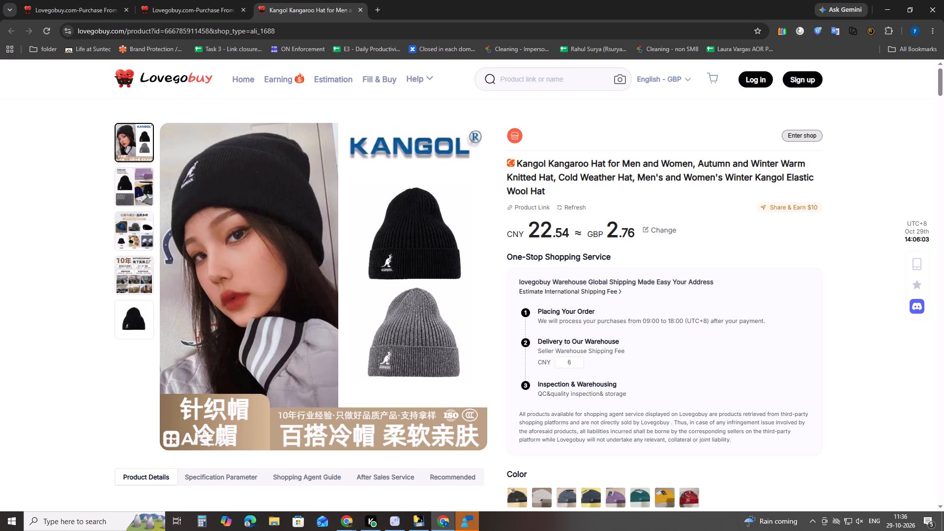
Search Lovegobuy for the knitted hat listing's full copied title and examine the taobao results.
left_click_drag(518, 160, 553, 191)
key("ctrl+c")
left_click(524, 79)
key("ctrl+v")
key("Return")
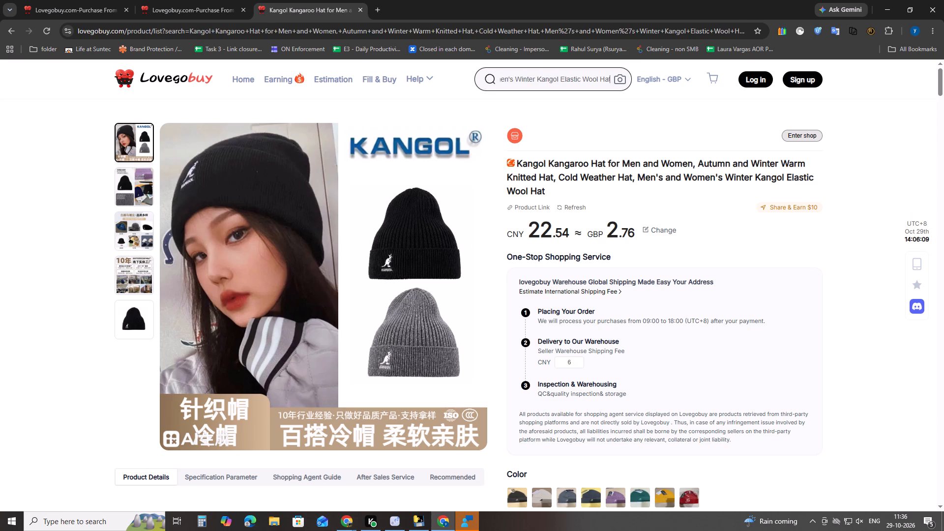
key("Return")
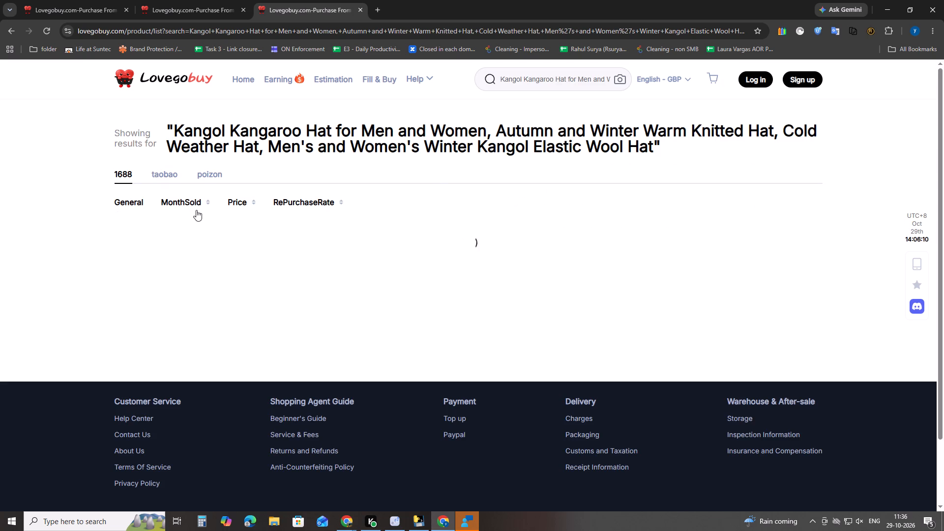
left_click(168, 181)
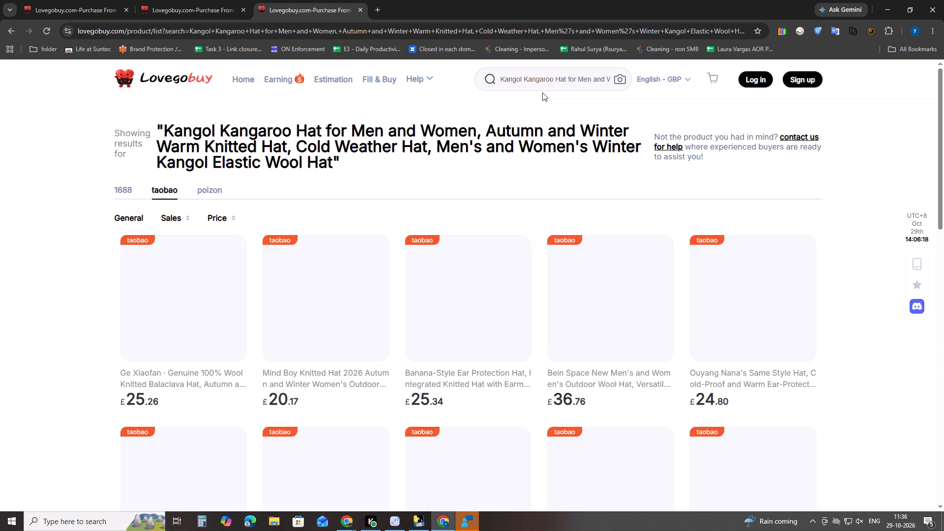
left_click(462, 530)
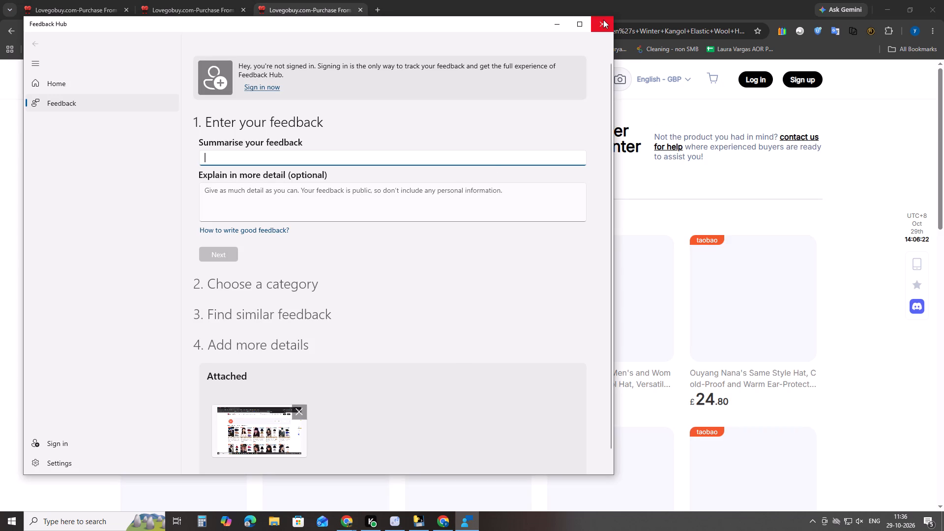
left_click(603, 20)
scroll(172, 360, "down", 2)
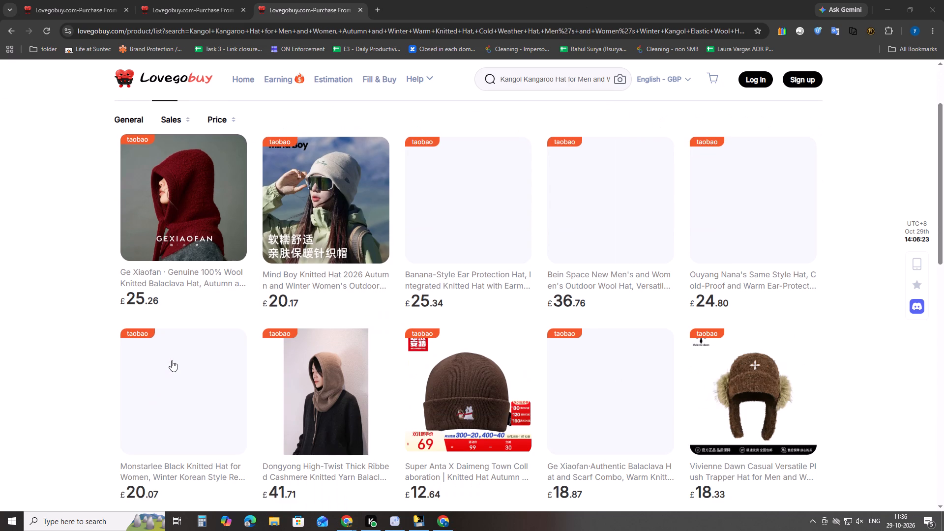
scroll(242, 353, "up", 7)
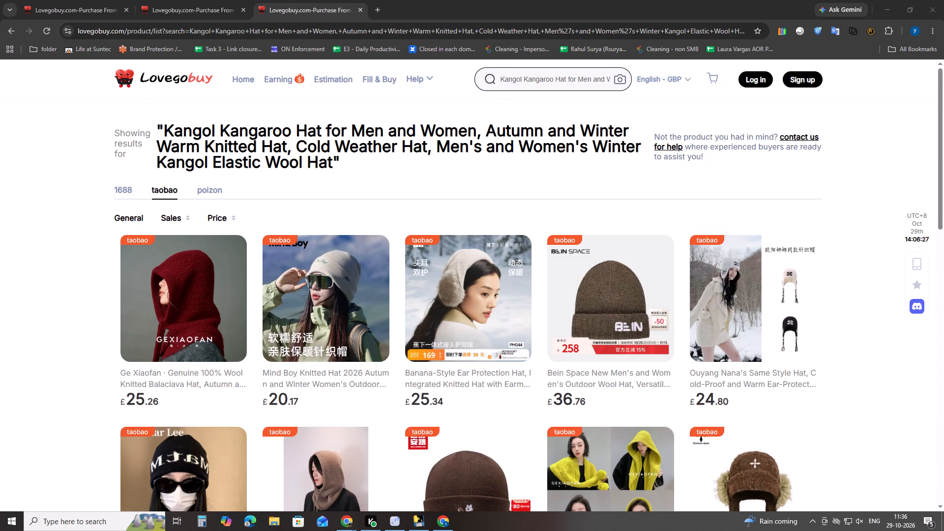
Shorten the product search to "Kangol winter hat" and view its taobao results.
left_click(525, 80)
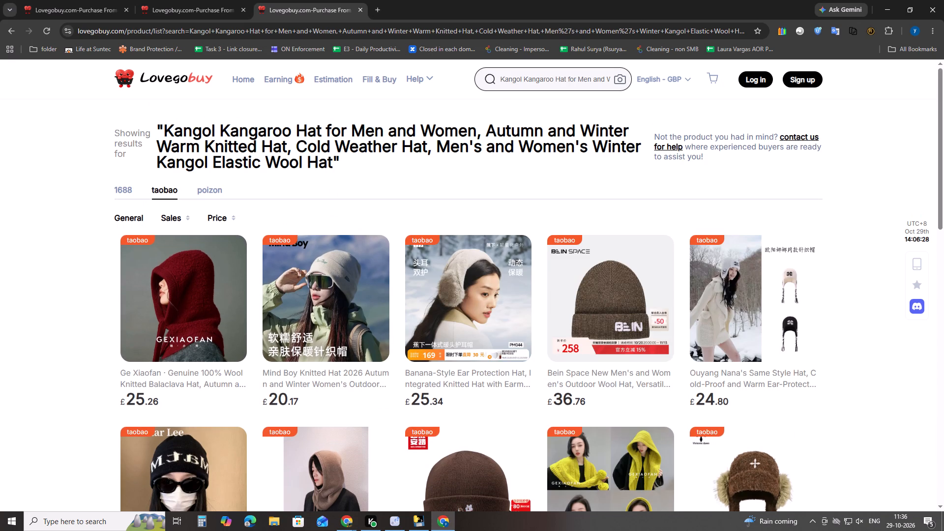
key("ctrl+shift+Right")
key("ctrl+shift+Right")
key("ctrl+shift+Right")
key("ctrl+shift+Right")
key("ctrl+shift+Right")
key("ctrl+shift+Right")
key("ctrl+shift+Right")
key("ctrl+shift+Right")
key("ctrl+shift+Right")
key("ctrl+shift+Right")
key("ctrl+shift+Right")
key("ctrl+shift+Right")
key("ctrl+shift+Right")
key("ctrl+shift+Right")
key("ctrl+shift+Right")
key("ctrl+shift+Right")
key("ctrl+shift+Right")
key("ctrl+shift+Right")
key("ctrl+shift+Right")
key("ctrl+shift+Right")
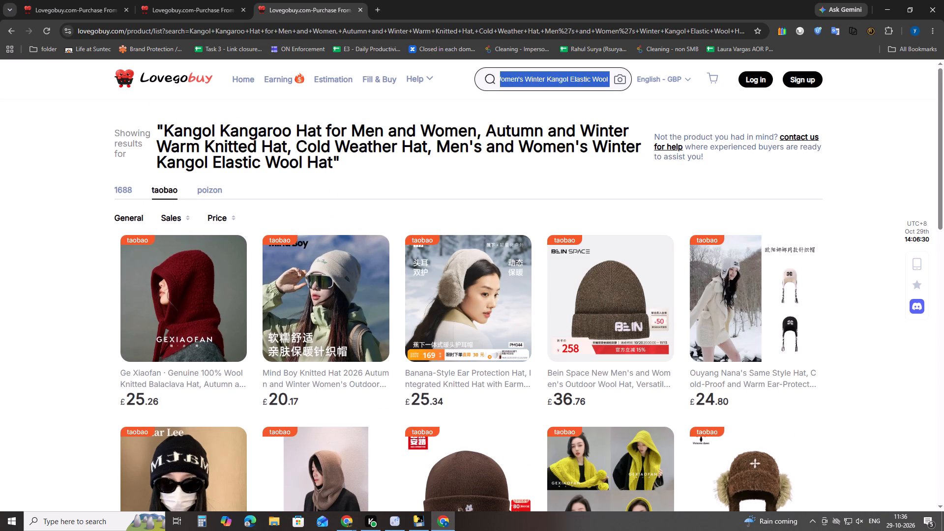
key("BackSpace")
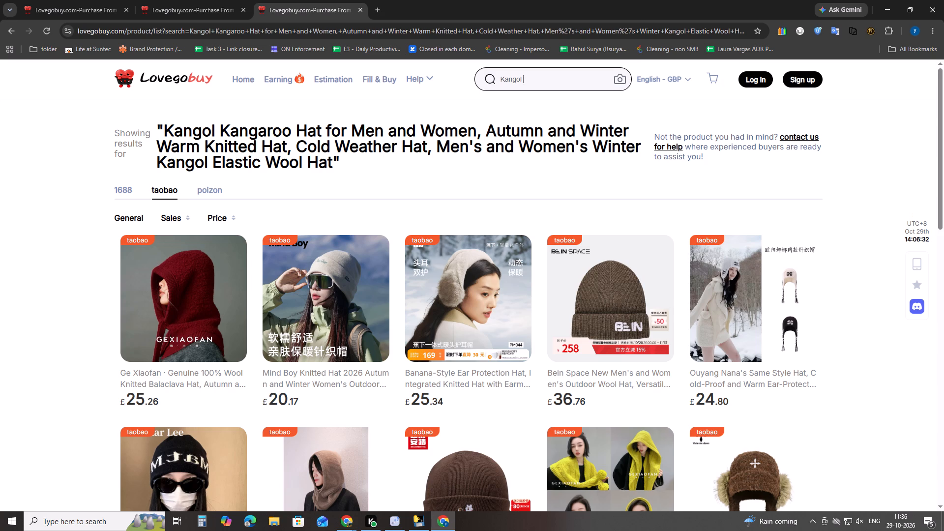
type("winter hat")
key("Return")
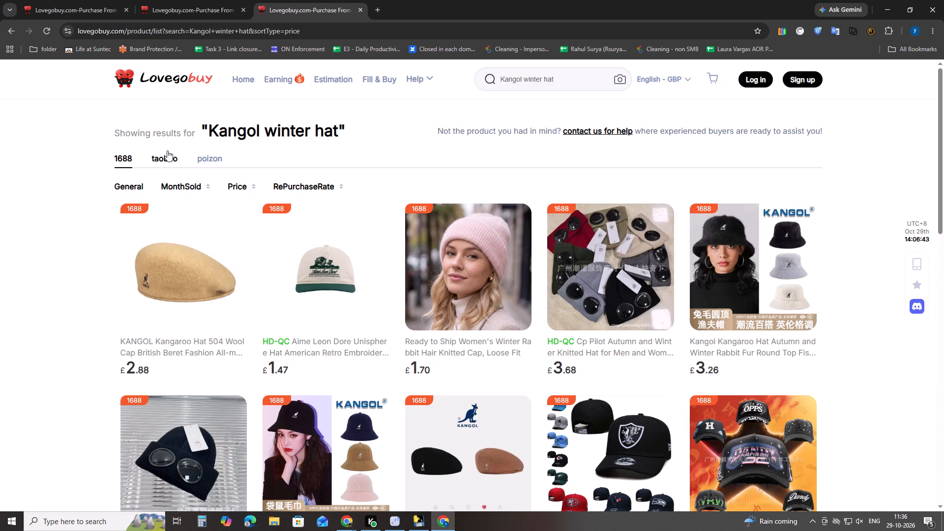
left_click(167, 150)
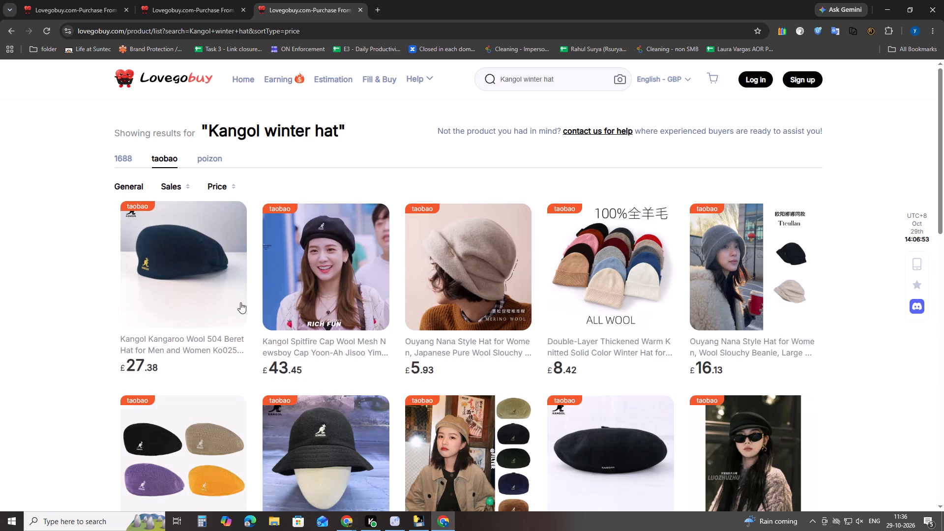
scroll(240, 302, "down", 3)
scroll(242, 296, "up", 1)
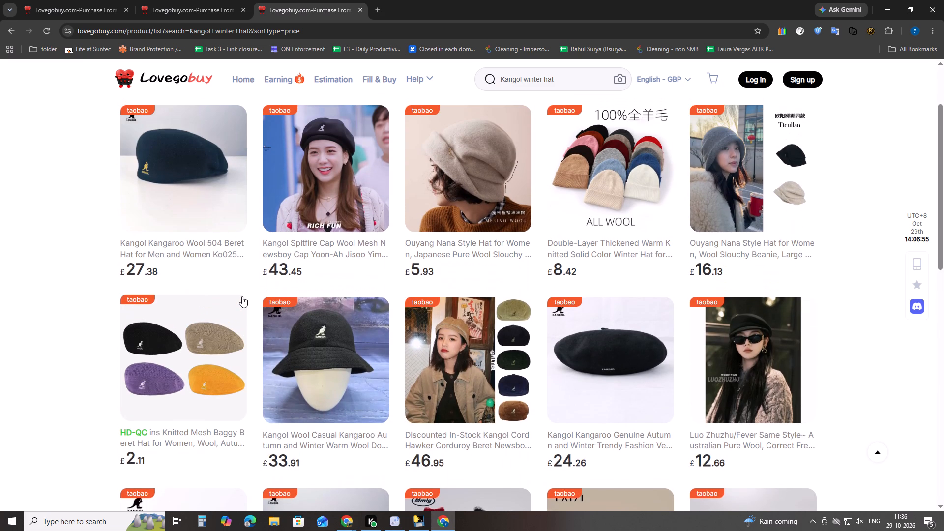
Find the word "bucket" within the taobao results page.
key("ctrl+f")
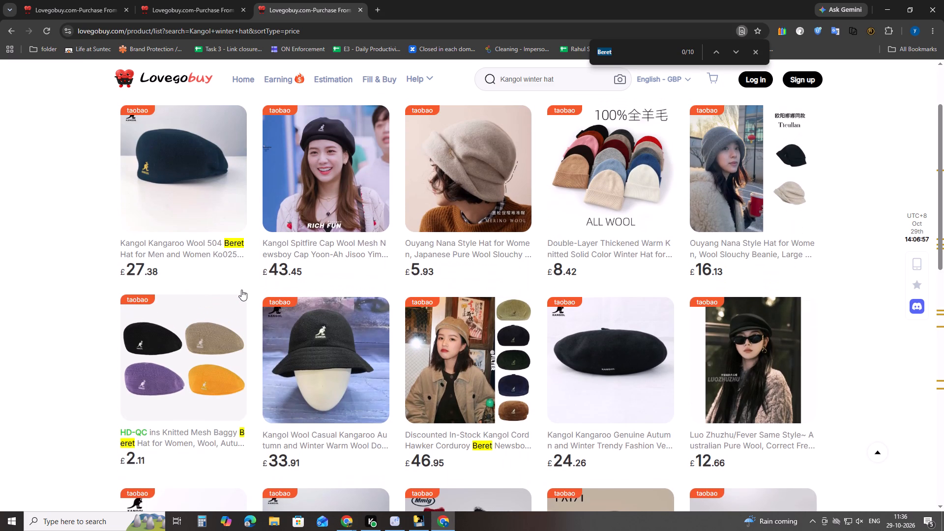
key("b")
type("ucket")
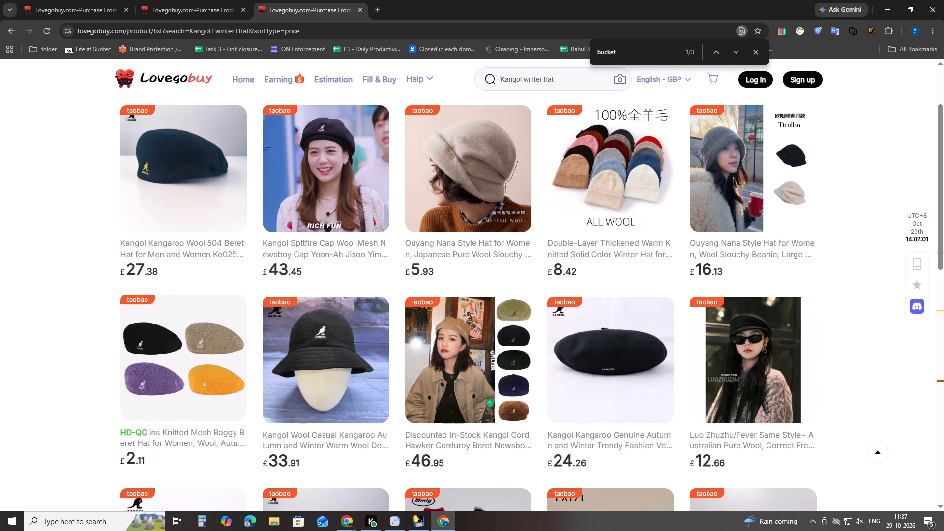
Replace the in-page search word with "winter" on the taobao results page.
key("BackSpace")
key("BackSpace")
key("BackSpace")
key("BackSpace")
key("BackSpace")
key("BackSpace")
key("BackSpace")
key("BackSpace")
key("BackSpace")
key("BackSpace")
key("BackSpace")
key("BackSpace")
key("BackSpace")
key("BackSpace")
key("BackSpace")
type("winter")
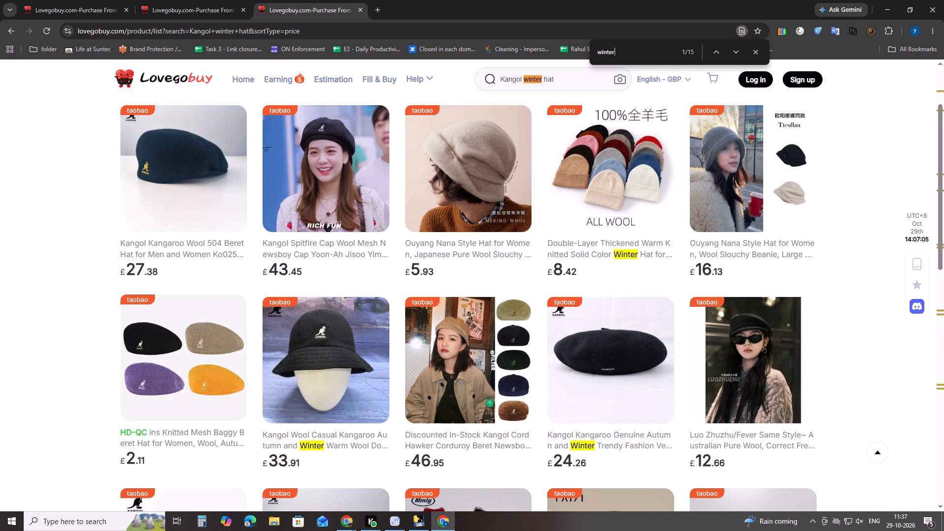
Examine the taobao hat results for Kangol-branded winter styles, discarding the Mmlg cat-ear hat listing.
scroll(236, 407, "down", 5)
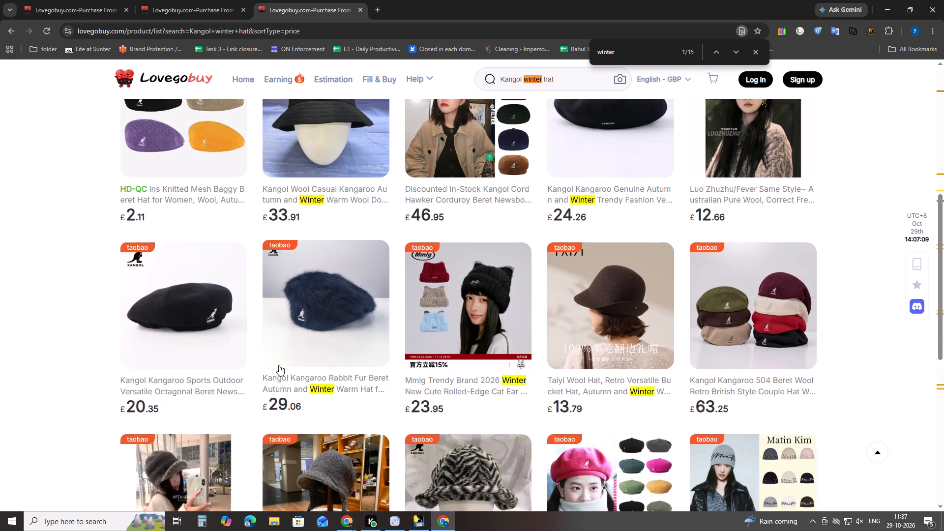
left_click(439, 303, "ctrl")
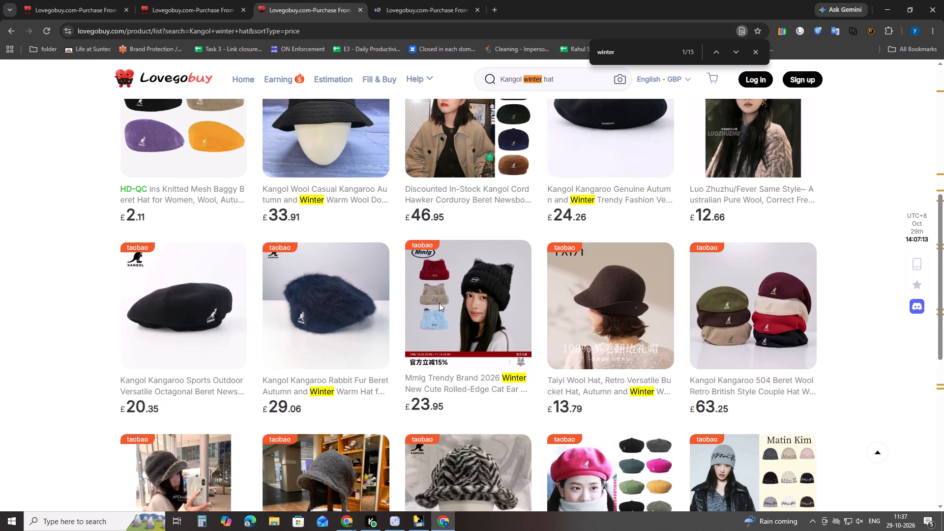
middle_click(383, 0)
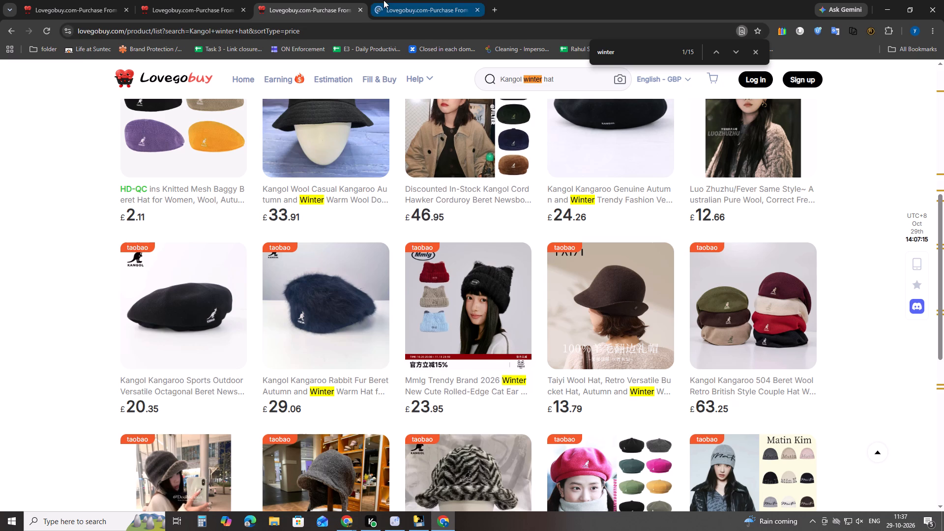
scroll(502, 321, "up", 13)
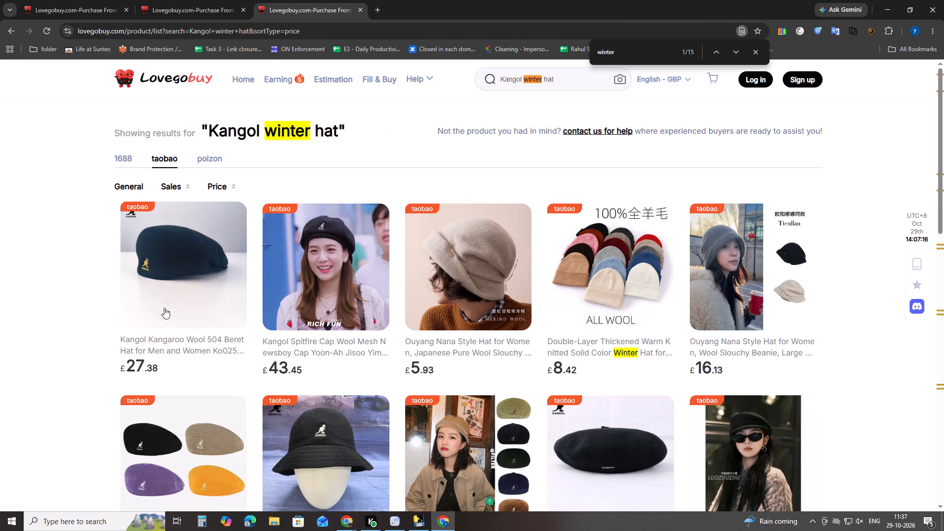
scroll(861, 286, "down", 4)
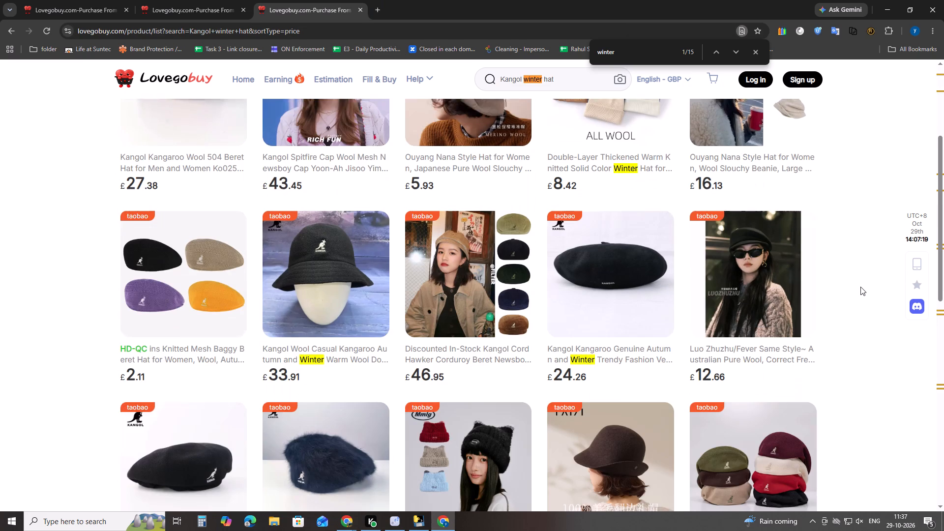
scroll(754, 272, "down", 6)
scroll(655, 292, "down", 5)
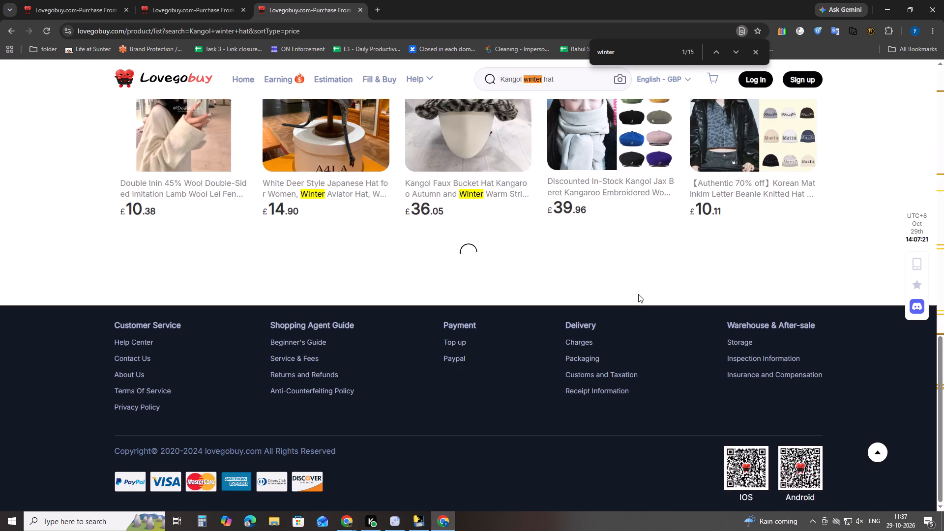
scroll(638, 294, "up", 2)
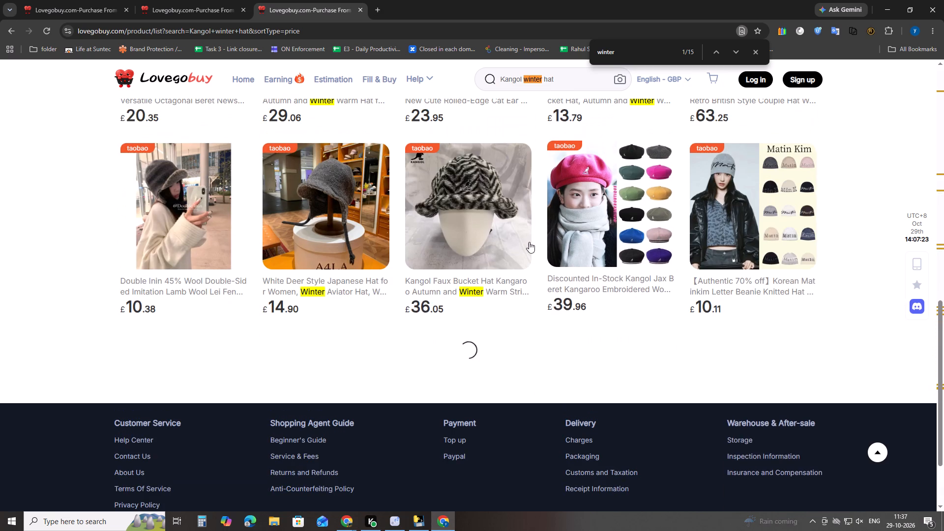
Open the Kangol Faux Bucket Hat striped furry listing and switch to its tab.
left_click(455, 215, "ctrl")
left_click(447, 0)
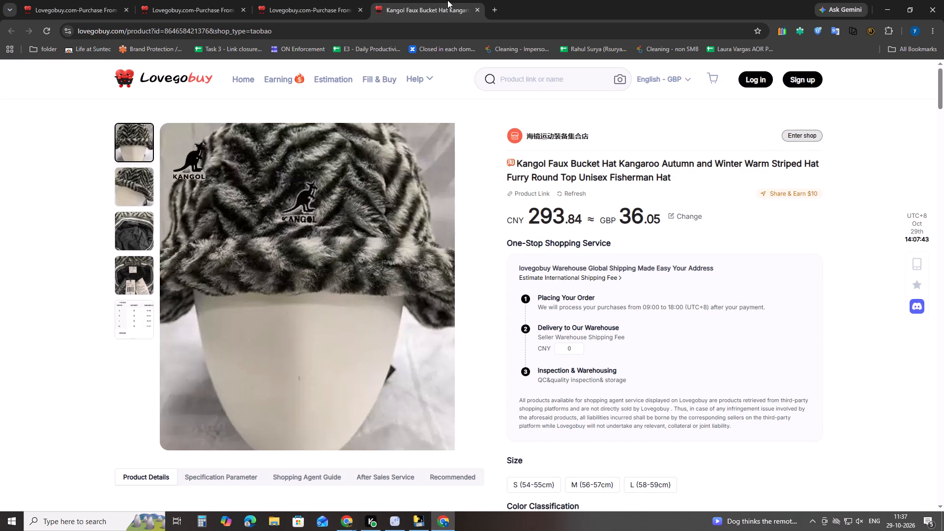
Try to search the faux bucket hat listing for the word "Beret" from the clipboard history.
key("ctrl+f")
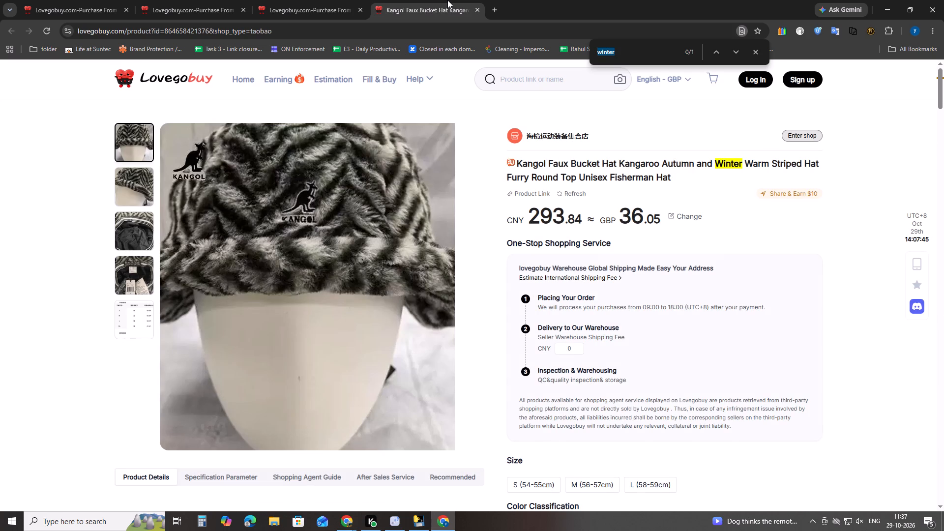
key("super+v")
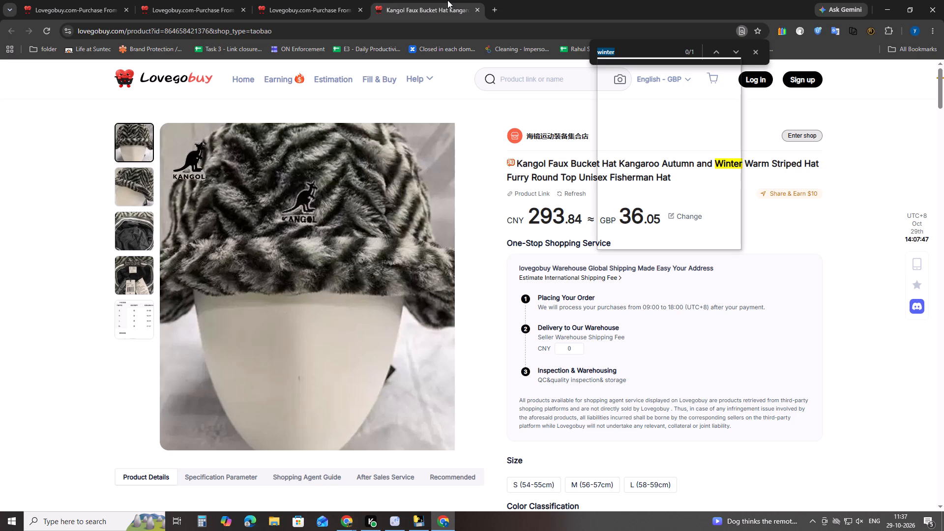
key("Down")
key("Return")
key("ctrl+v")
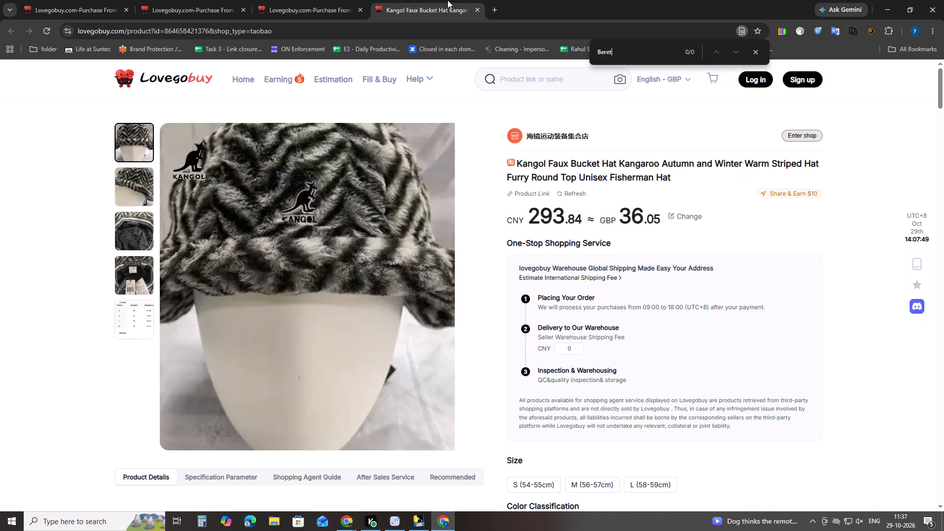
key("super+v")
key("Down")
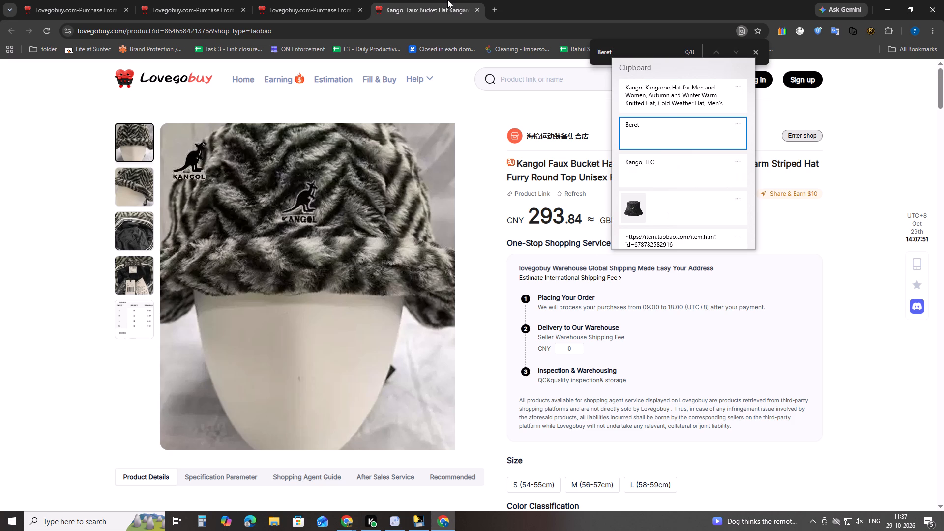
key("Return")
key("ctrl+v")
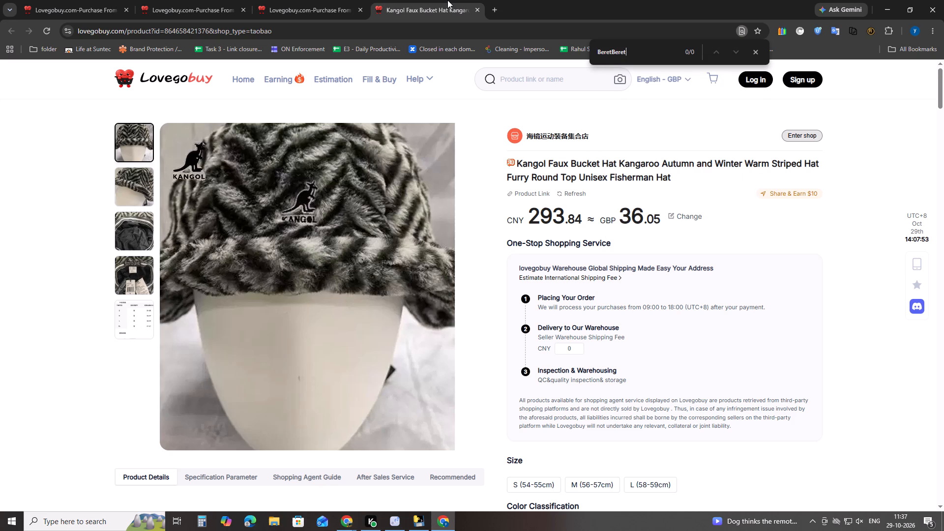
Clear the in-page search and find "bucket" on the listing page.
key("ctrl+a")
key("BackSpace")
type("bucket")
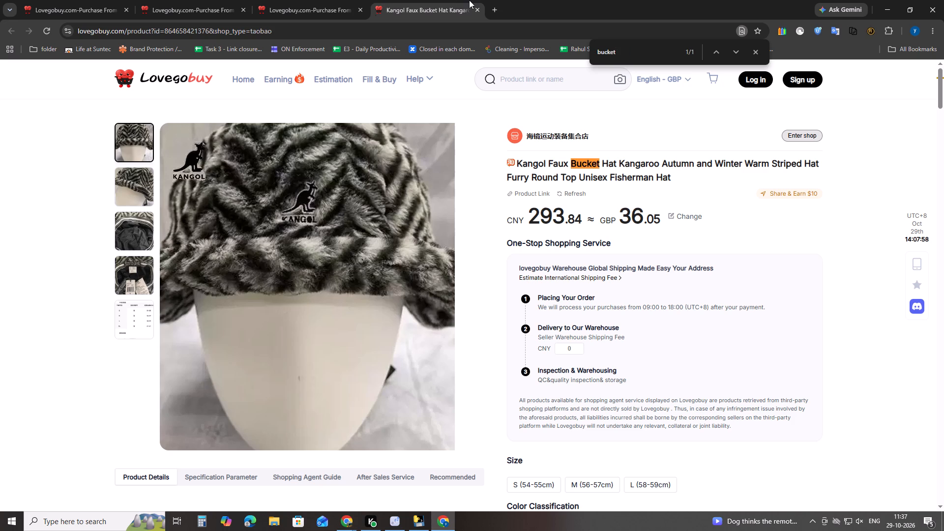
Examine the faux bucket hat listing's product photos, including the inner label, hang tags and size chart.
left_click(145, 152)
left_click(137, 186)
left_click(135, 216)
left_click(138, 262)
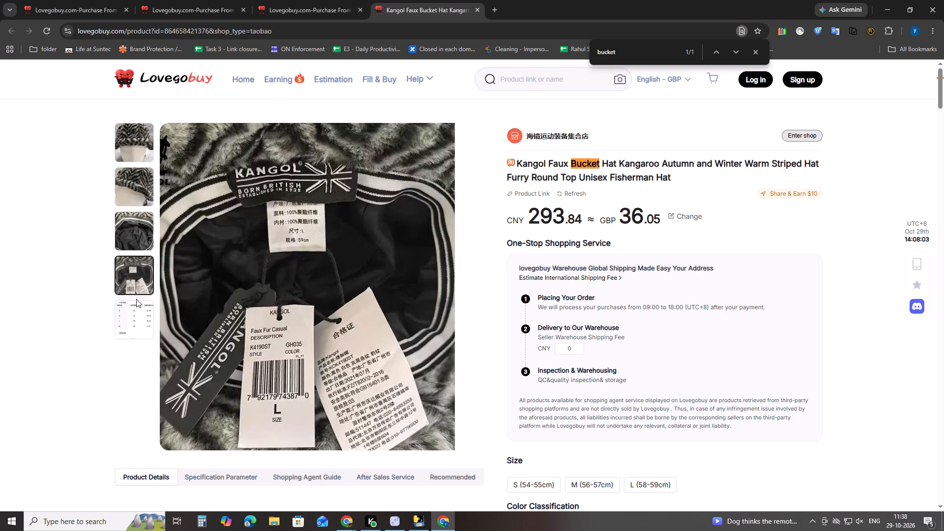
left_click(136, 299)
left_click(147, 192)
left_click(138, 136)
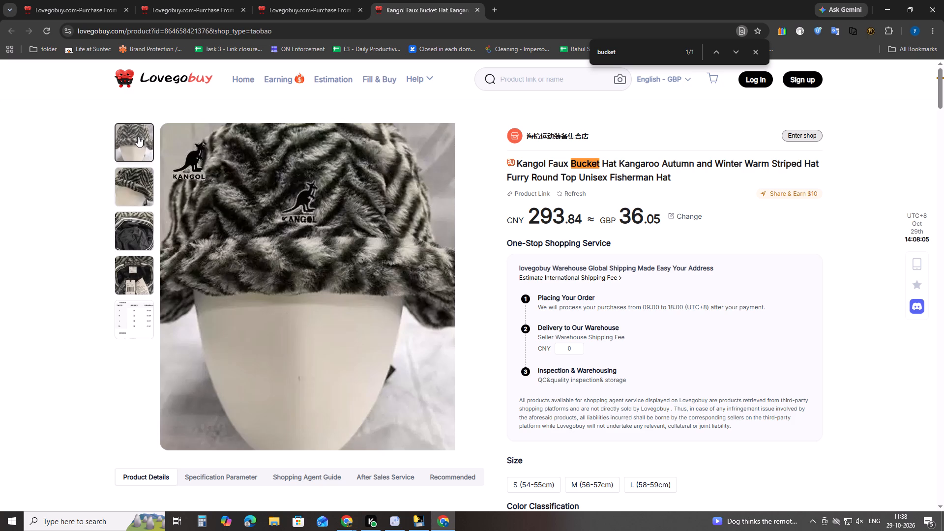
Return to the "Kangol winter hat" results and open the Discounted In-Stock Kangol Jax Beret listing in its own tab.
left_click(299, 0)
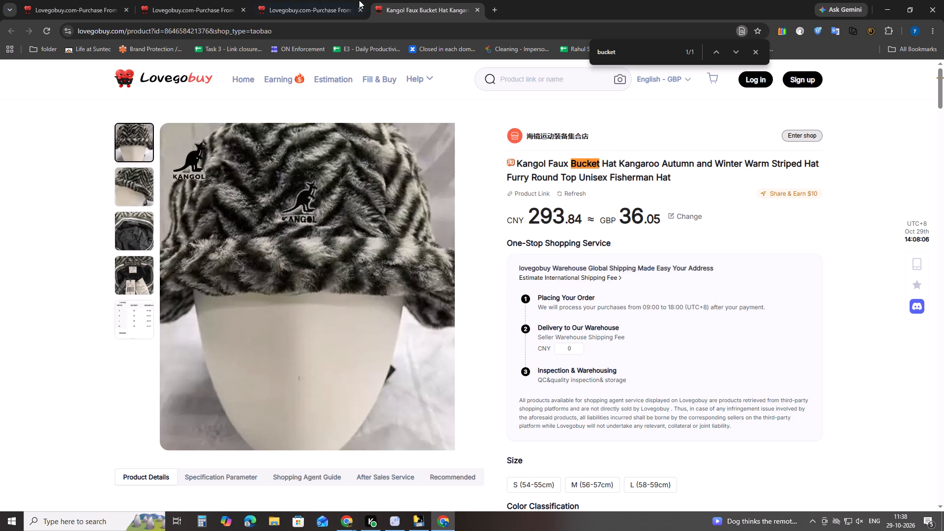
scroll(542, 336, "up", 2)
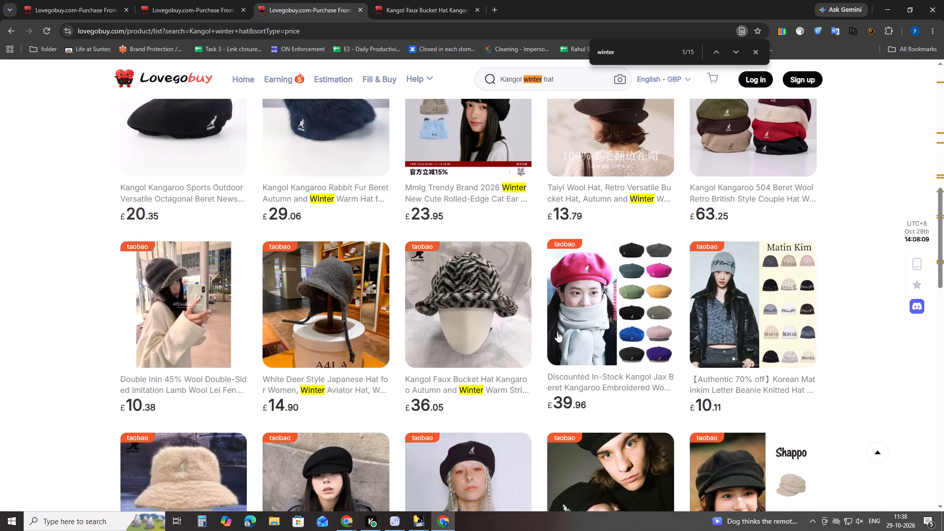
left_click(637, 340, "ctrl")
left_click(535, 0)
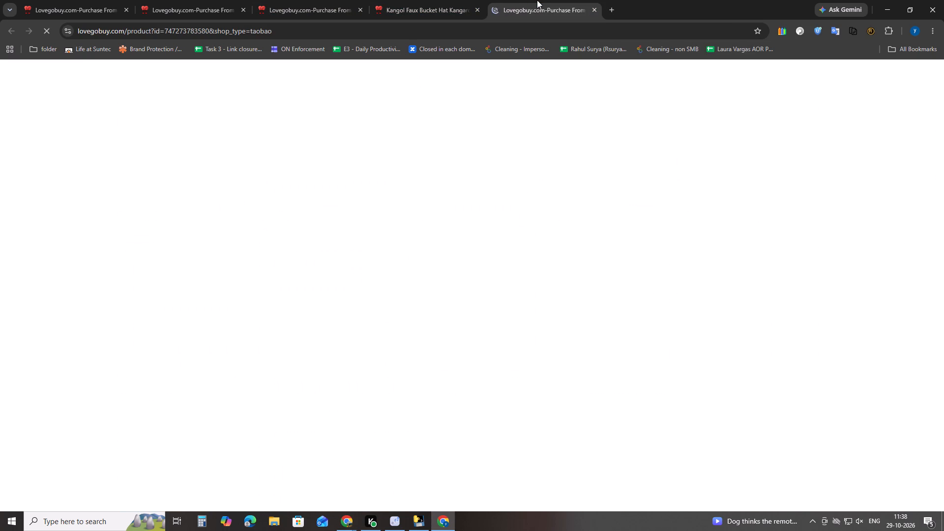
Open the RedPoints IPR Plugin on the Jax Beret listing and stop the running task.
left_click(800, 29)
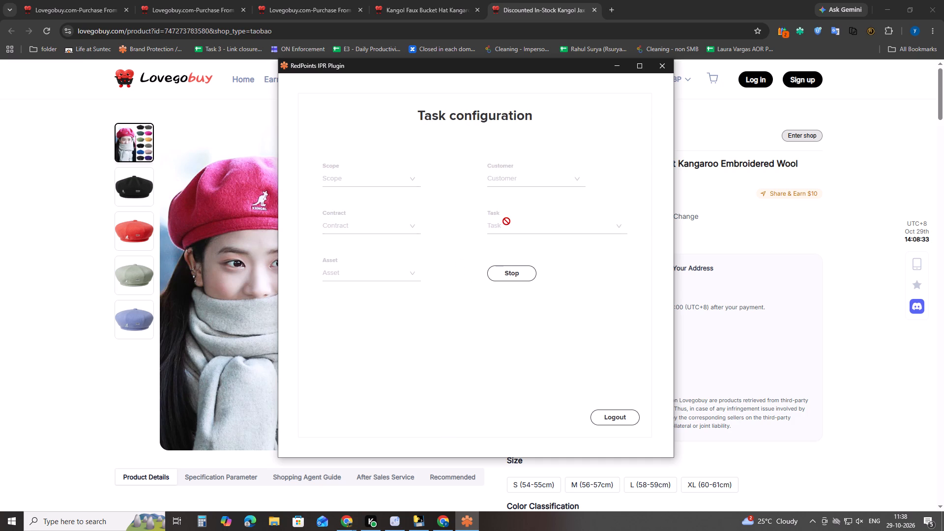
left_click(506, 221)
triple_click(506, 225)
triple_click(506, 225)
triple_click(506, 225)
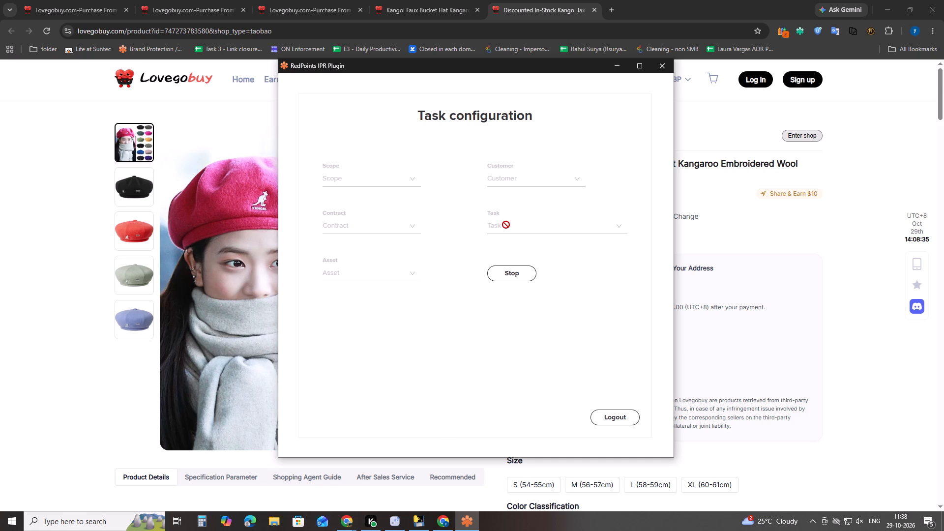
triple_click(506, 225)
triple_click(506, 225)
triple_click(506, 225)
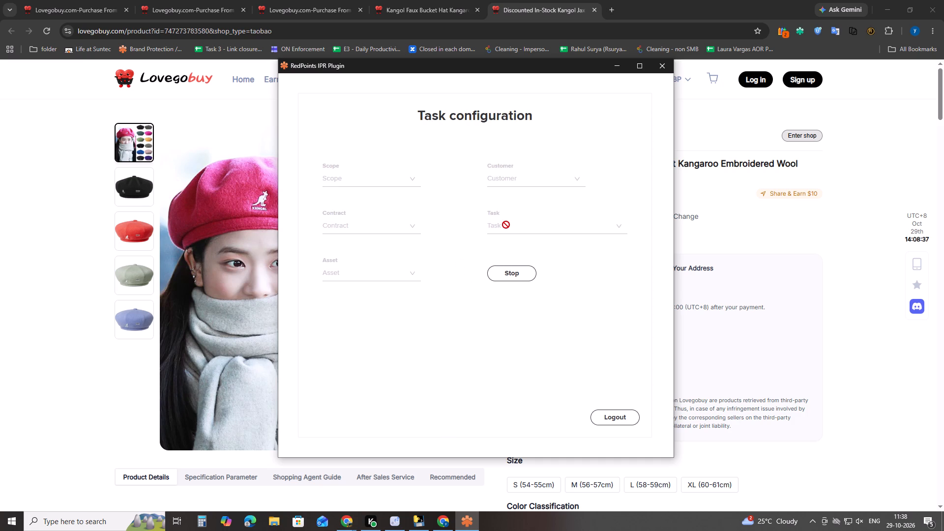
triple_click(506, 225)
double_click(506, 225)
left_click_drag(502, 72, 460, 238)
left_click(507, 270)
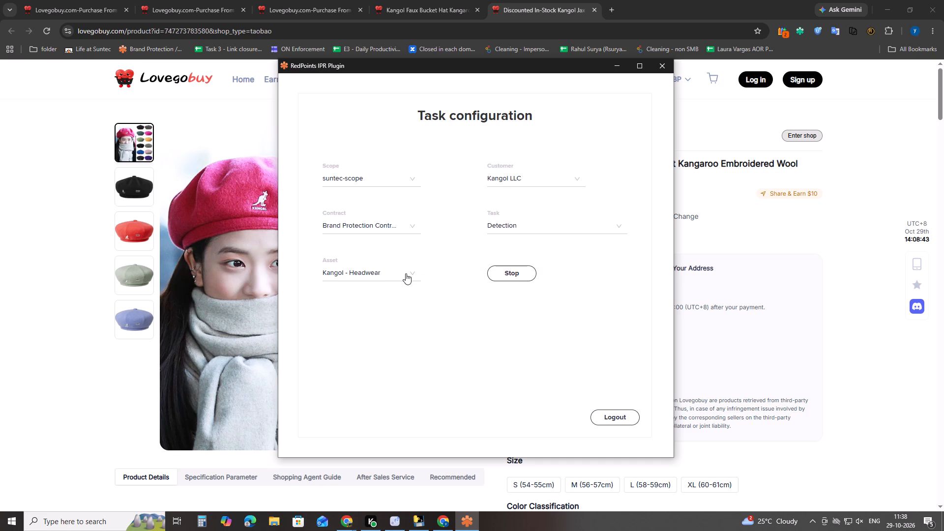
Change the plugin's asset to Berets and start the Kangol LLC Detection task.
left_click(401, 273)
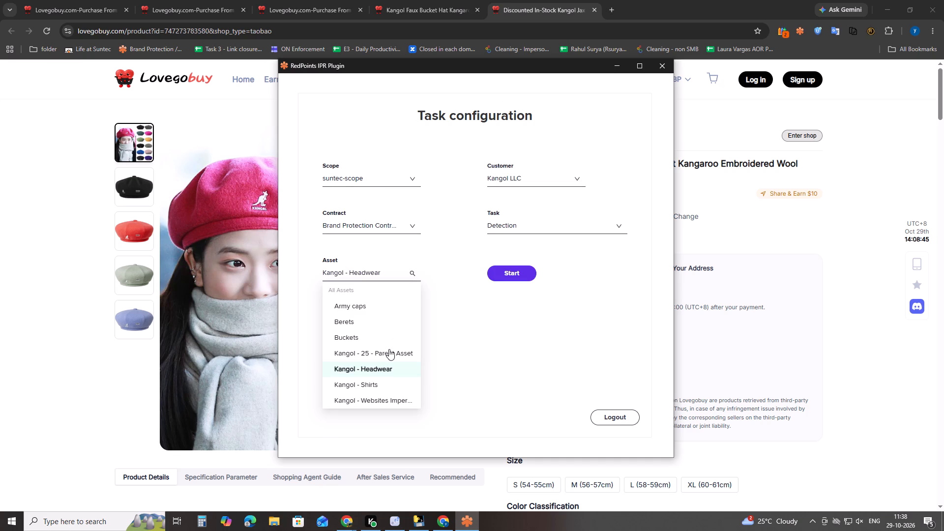
scroll(377, 321, "up", 1)
scroll(382, 336, "down", 4)
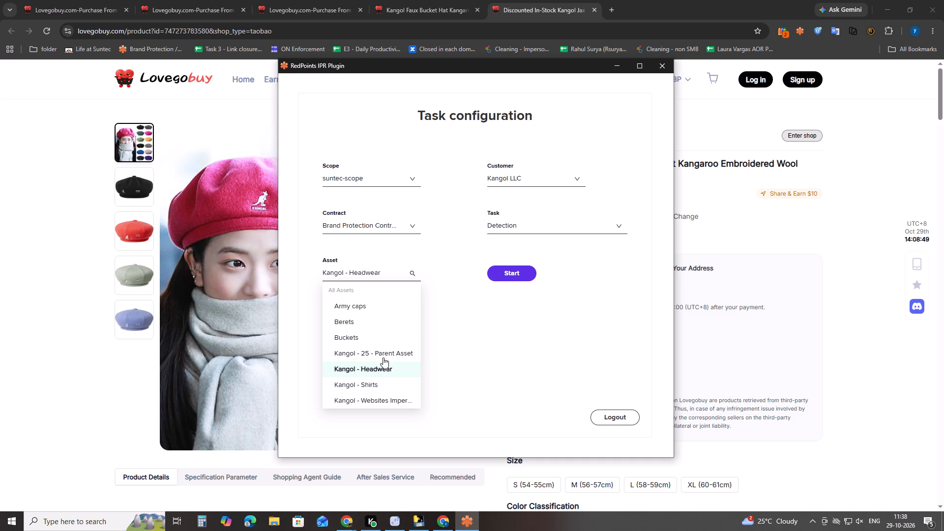
left_click(361, 325)
left_click(521, 279)
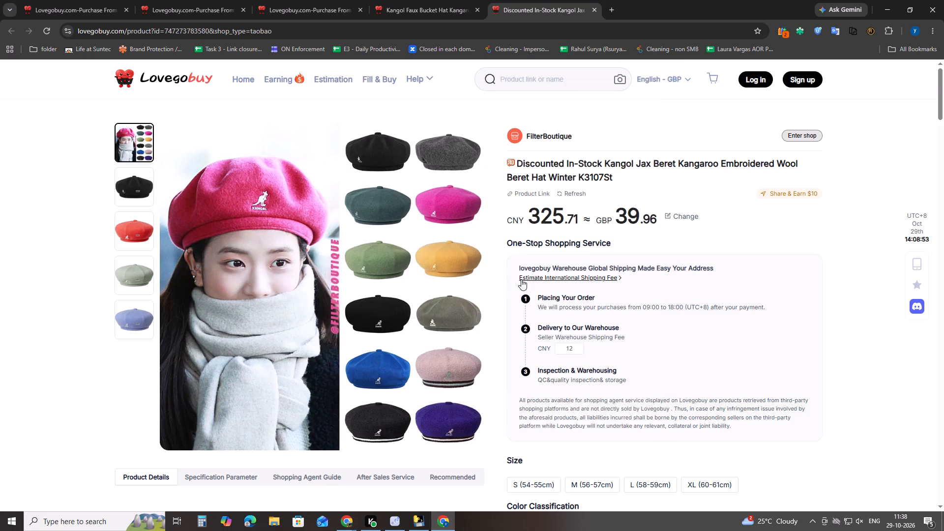
Open the FilterBoutique seller's shop from the Jax Beret listing and close the listing's tab.
left_click(795, 138)
middle_click(543, 1)
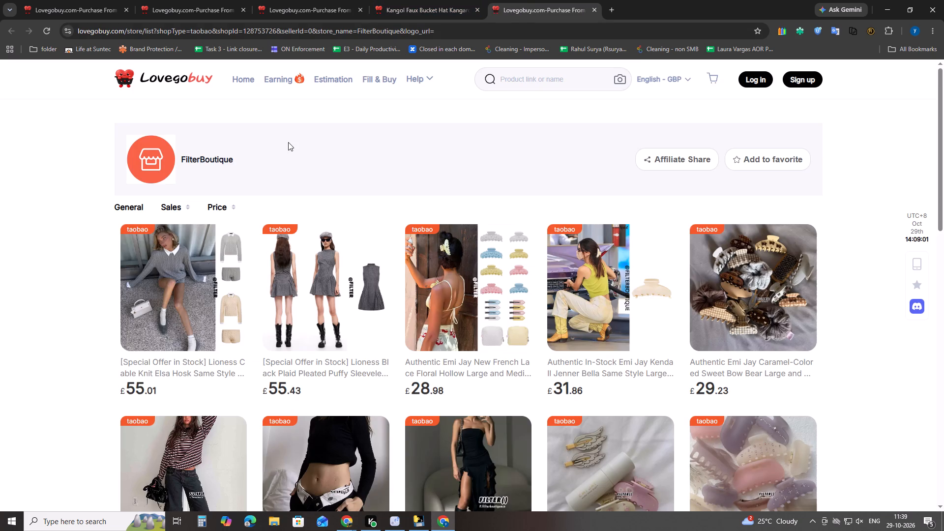
Look through the FilterBoutique shop's products and open the Calvin Klein Modal Cotton Racerback listing.
scroll(287, 143, "down", 4)
scroll(282, 317, "down", 11)
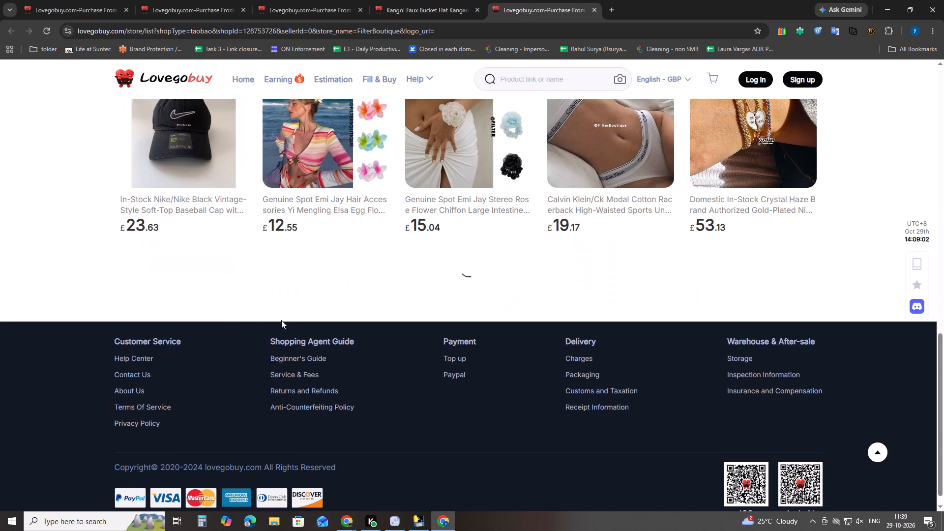
scroll(281, 320, "up", 1)
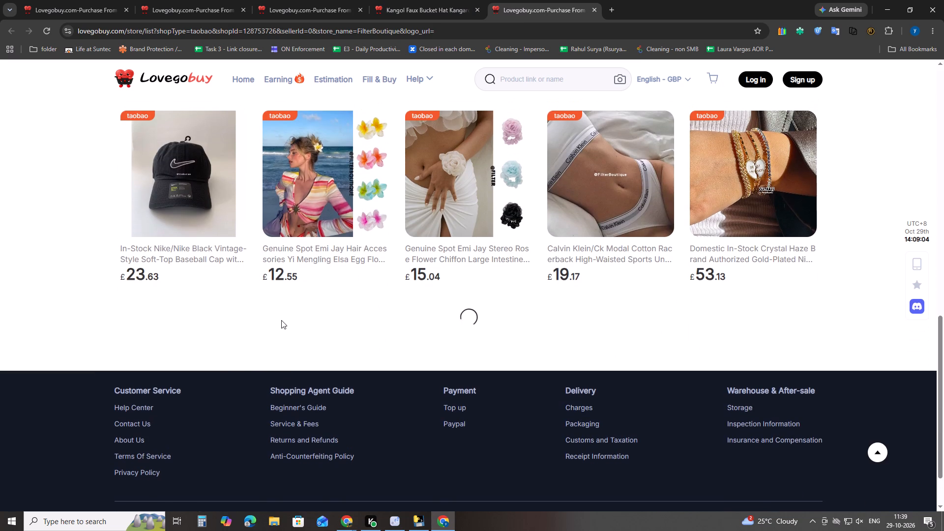
left_click(592, 260)
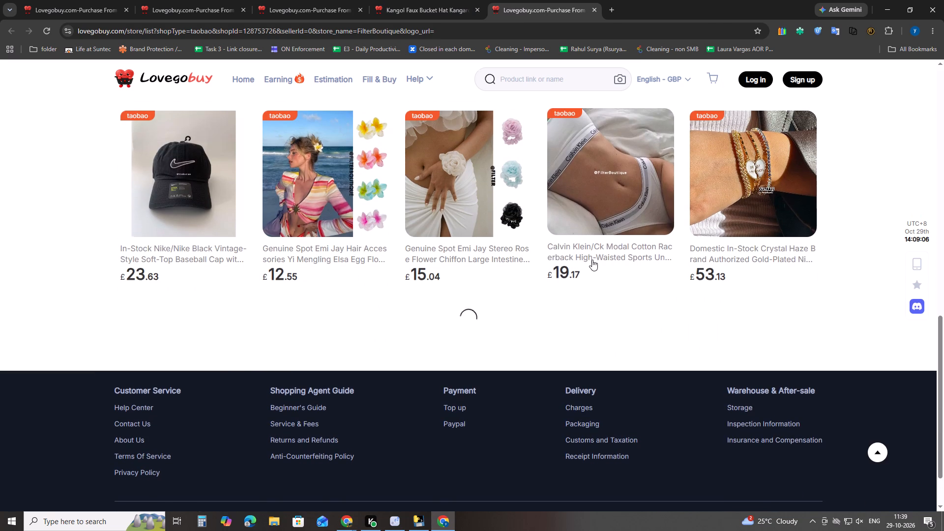
scroll(590, 260, "up", 1)
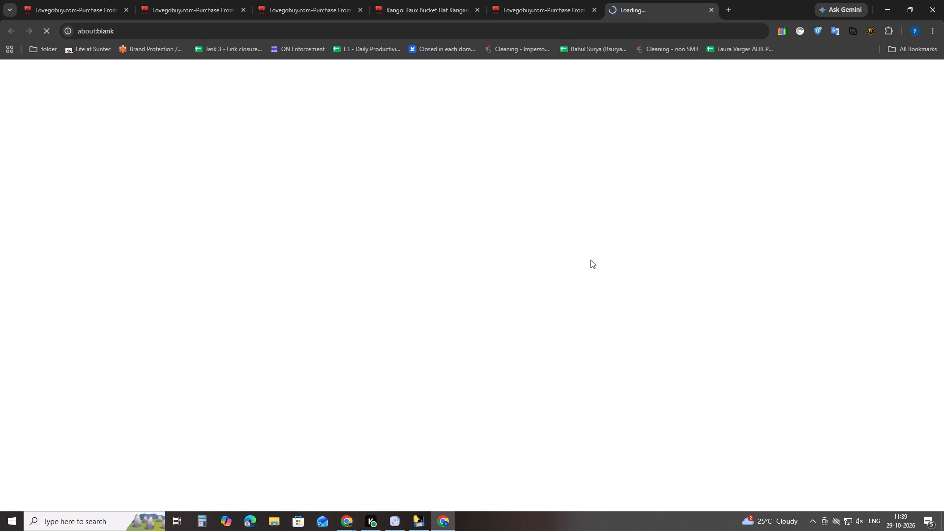
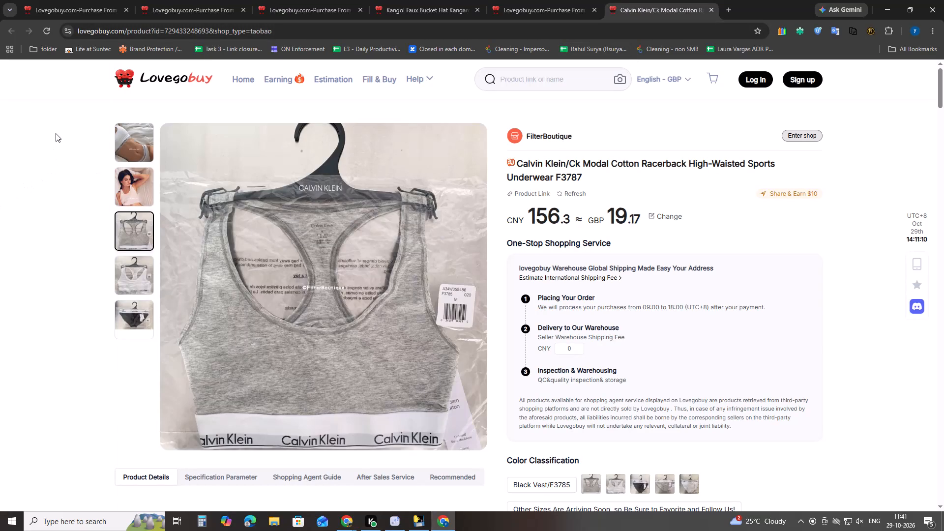
Look through the rest of the FilterBoutique shop's products for Kangol headwear.
left_click(573, 0)
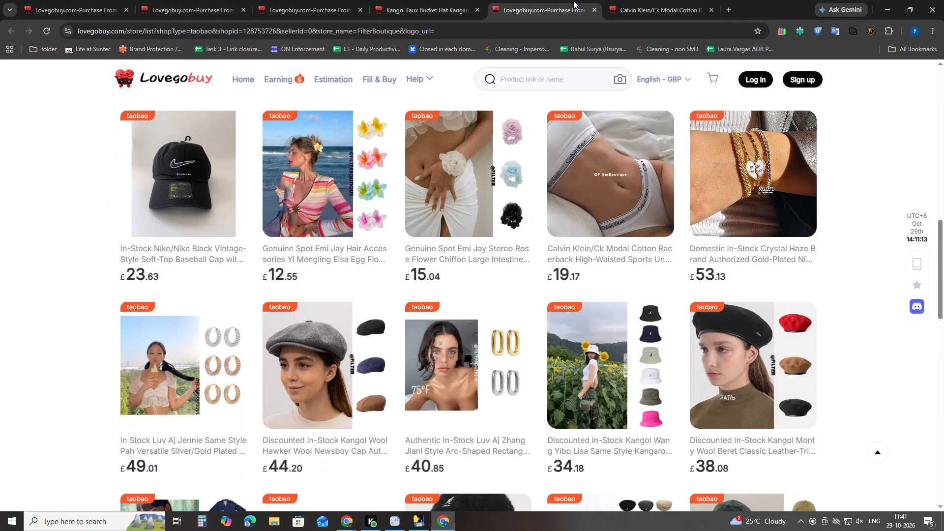
scroll(523, 236, "down", 6)
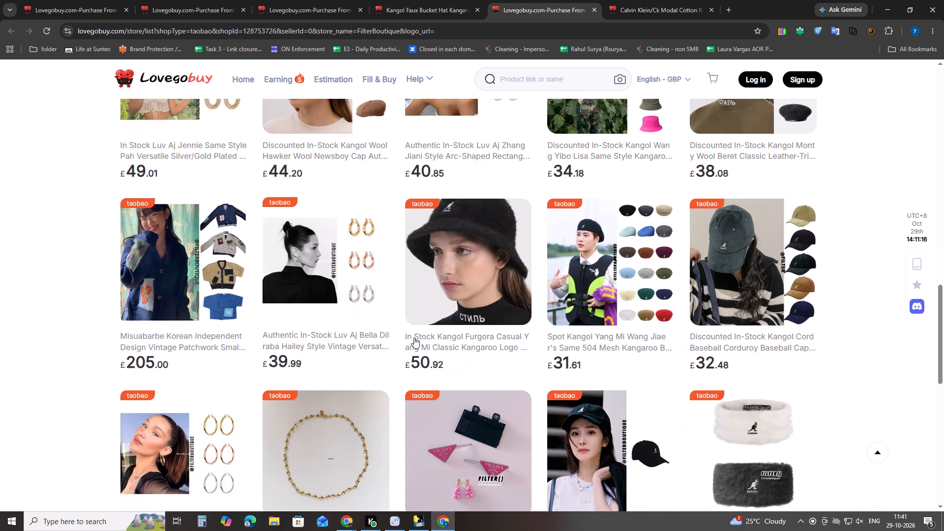
scroll(414, 337, "down", 5)
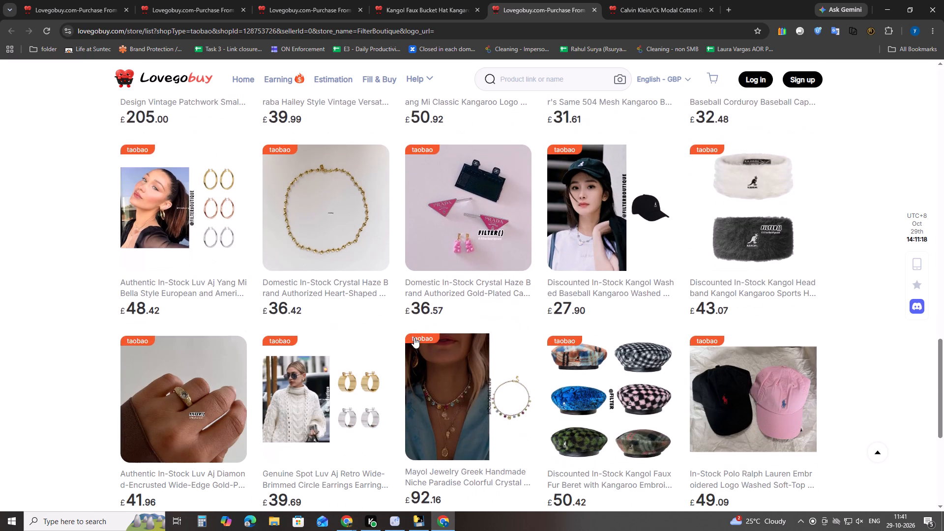
scroll(414, 337, "down", 3)
scroll(414, 337, "up", 2)
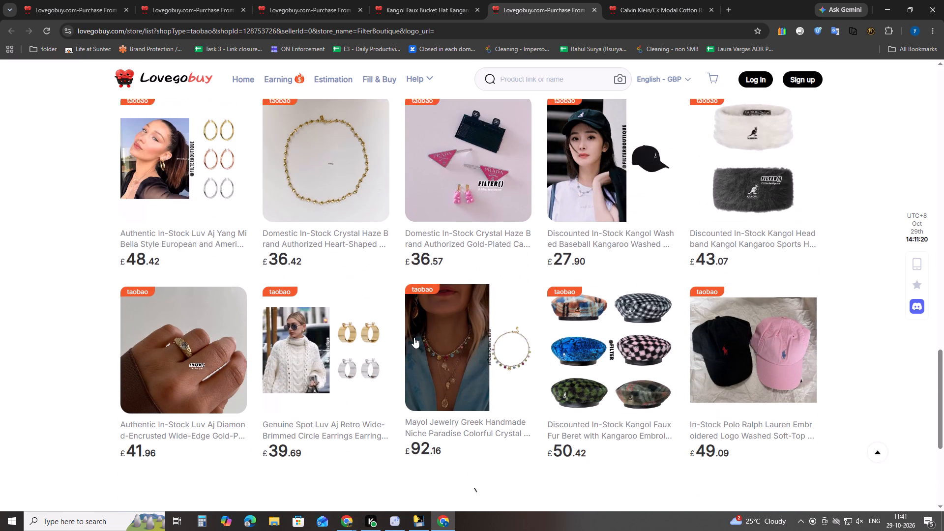
Check the Kangol LLC Confluence page for which products the Kangol - Headwear asset covers.
left_click(82, 0)
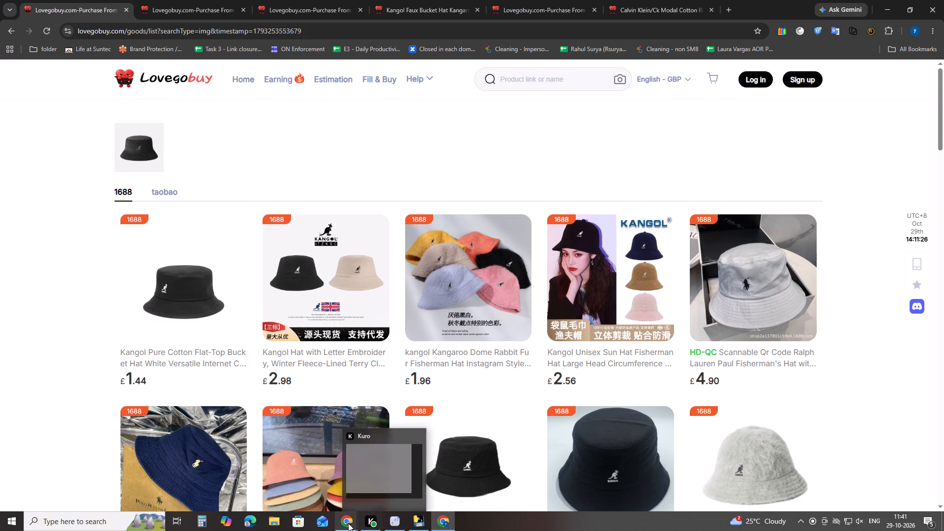
left_click(348, 523)
left_click(318, 491)
left_click(553, 0)
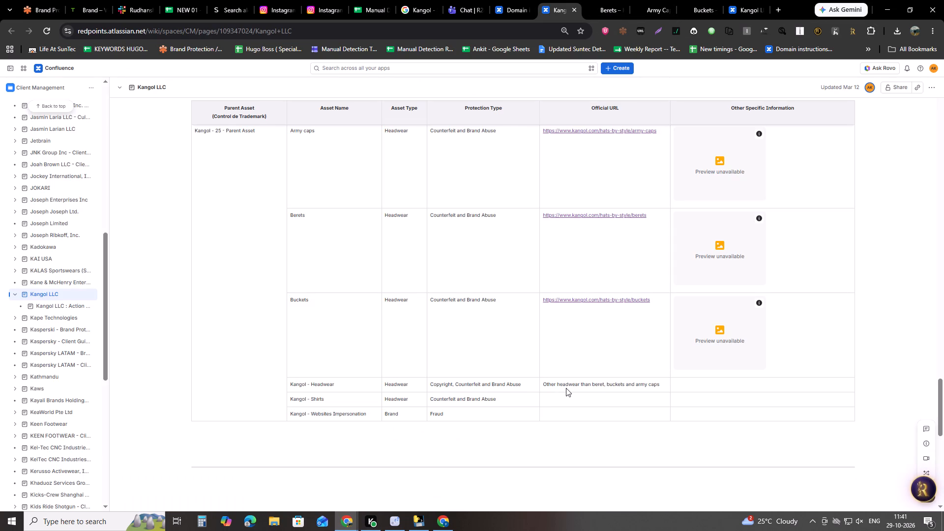
left_click_drag(541, 386, 575, 386)
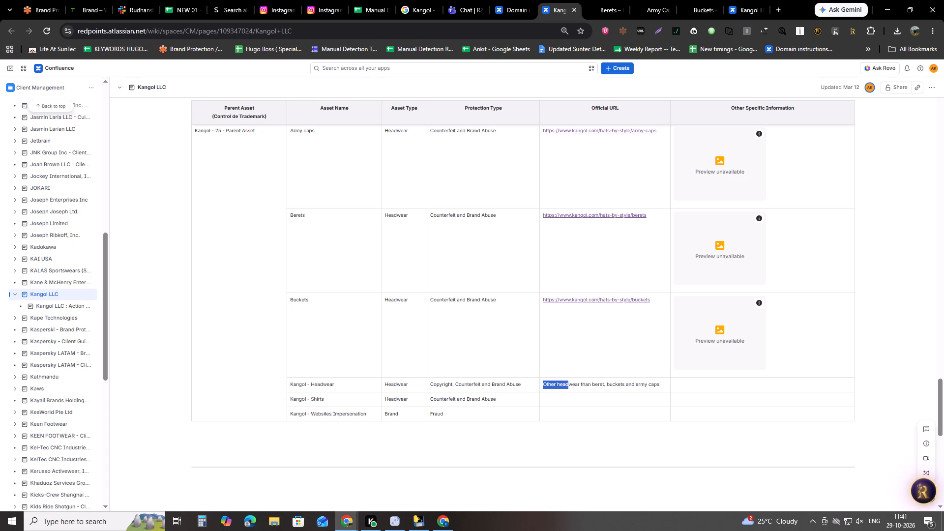
left_click_drag(575, 386, 591, 385)
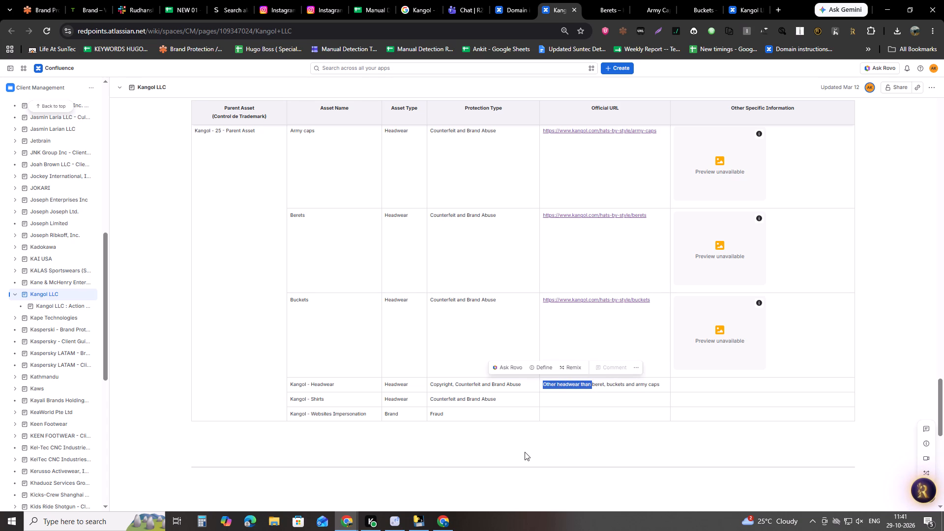
left_click(525, 442)
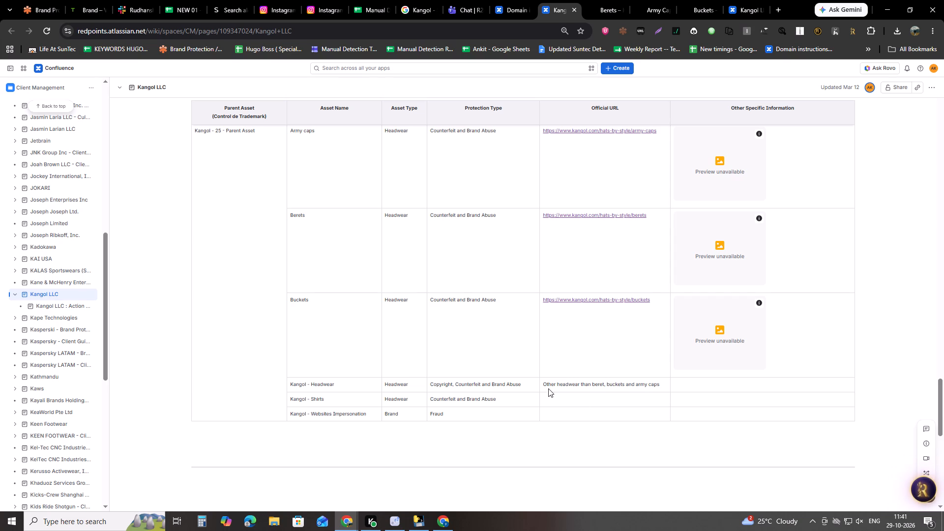
left_click_drag(537, 380, 676, 389)
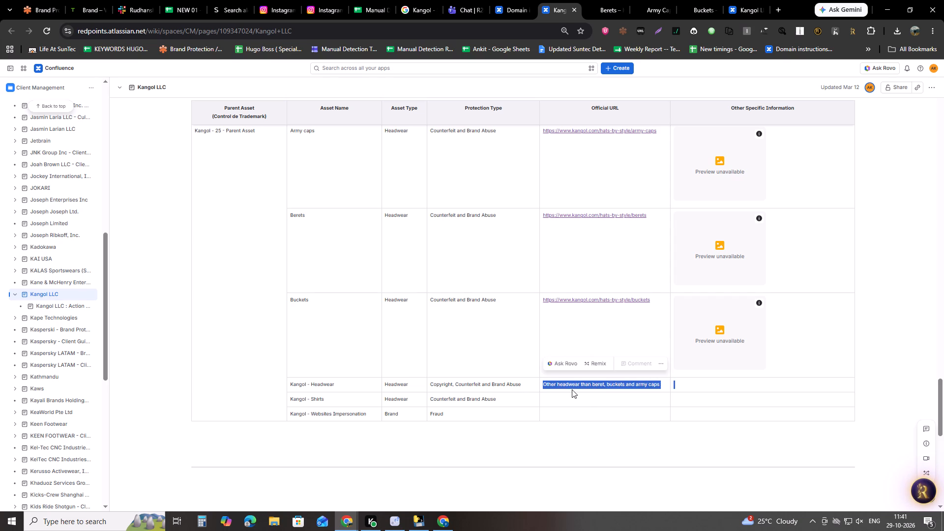
left_click(562, 387)
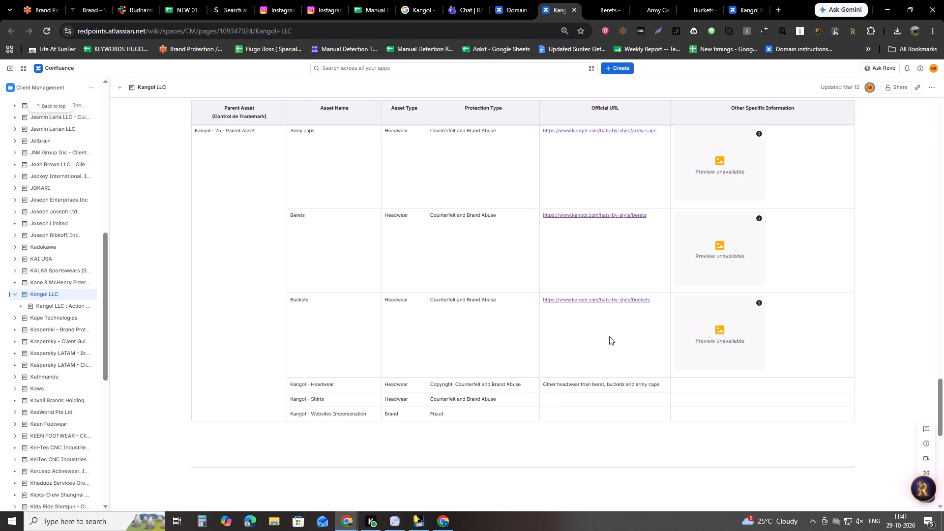
Search Google in a new tab for "kangol how many cap type".
left_click(782, 0)
type("kangol")
key("space")
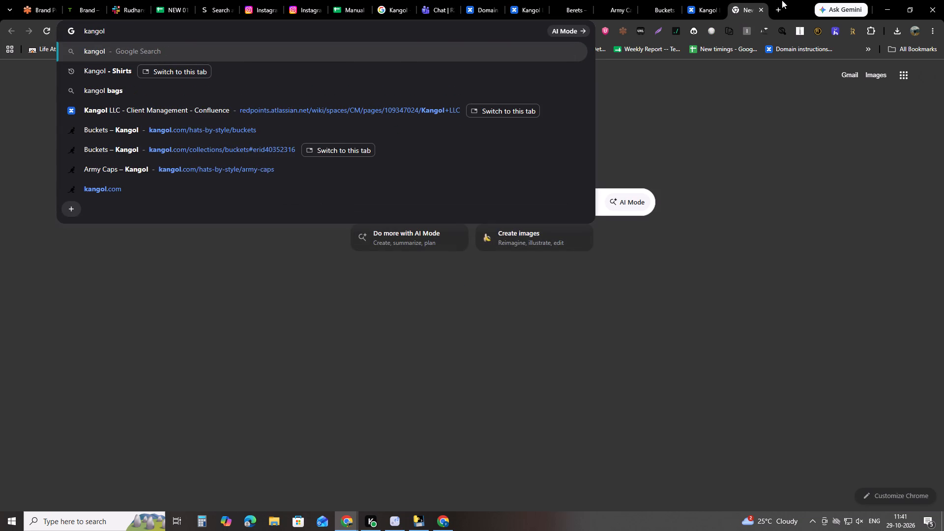
type("he")
key("BackSpace")
key("BackSpace")
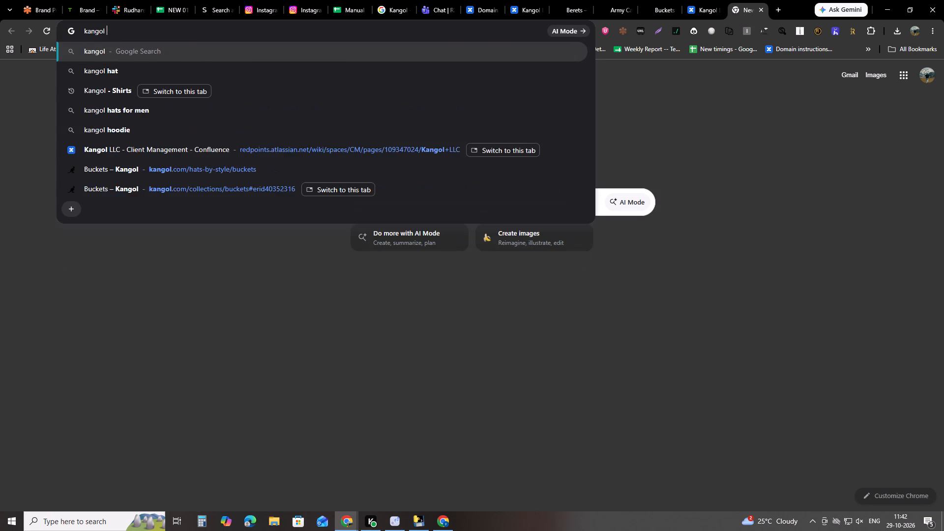
type("cap t")
key("BackSpace")
key("BackSpace")
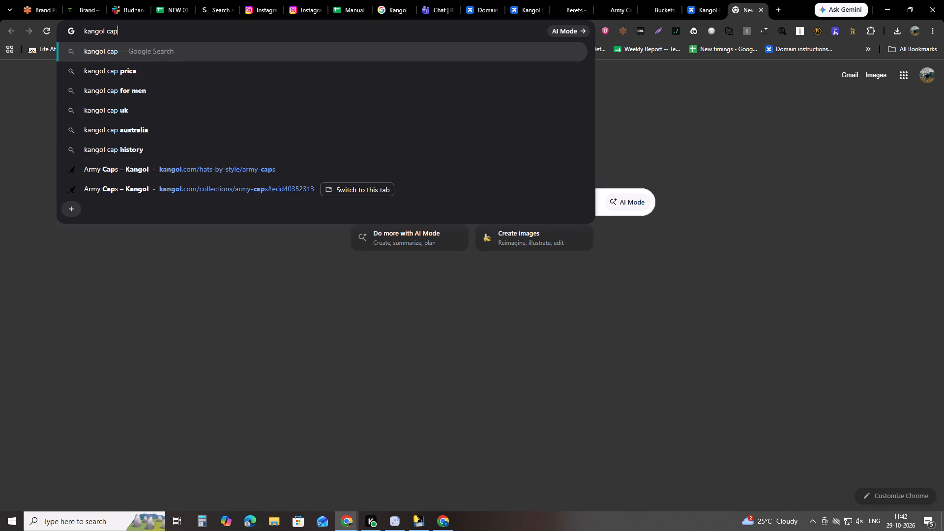
key("BackSpace")
key("BackSpace")
key("BackSpace")
type("how many cap type")
key("Return")
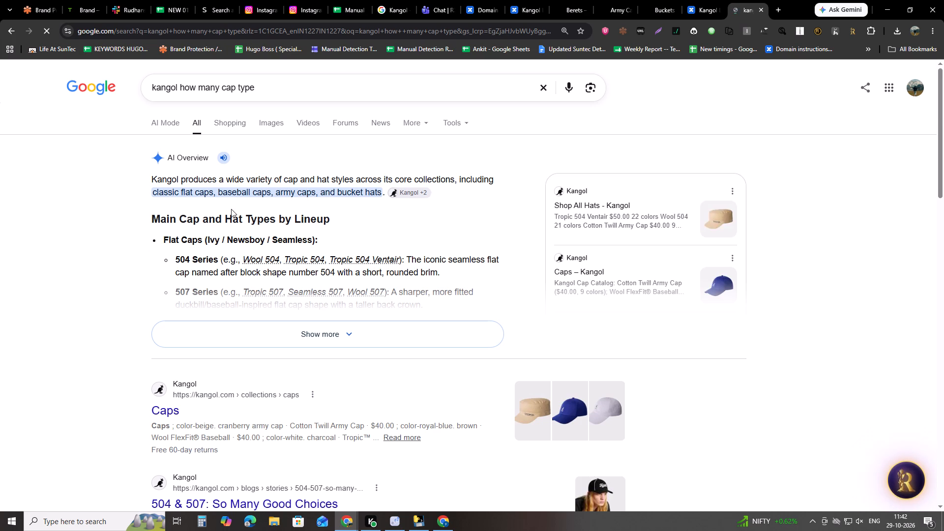
Search Google Images for "baseball caps kangol", reusing the cap type named in the AI Overview.
left_click_drag(220, 192, 267, 189)
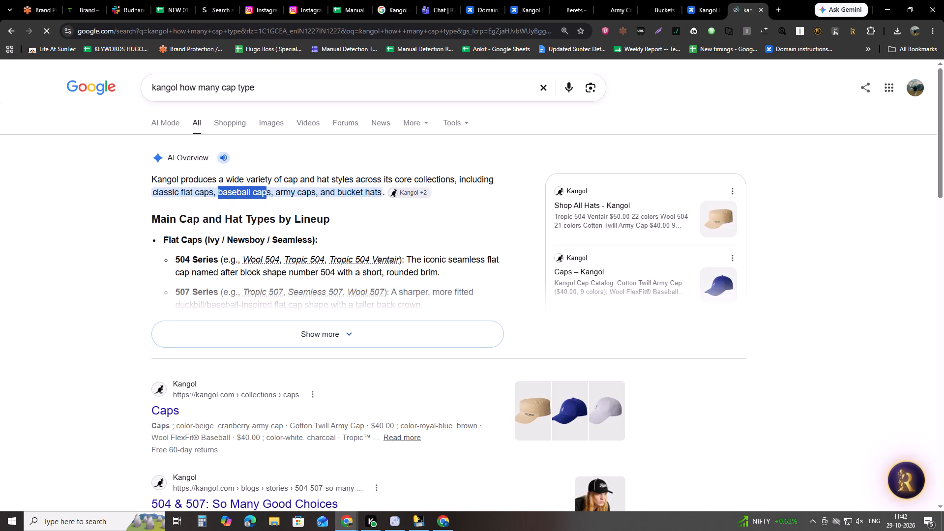
left_click_drag(267, 189, 270, 189)
key("ctrl+c")
key("ctrl+c")
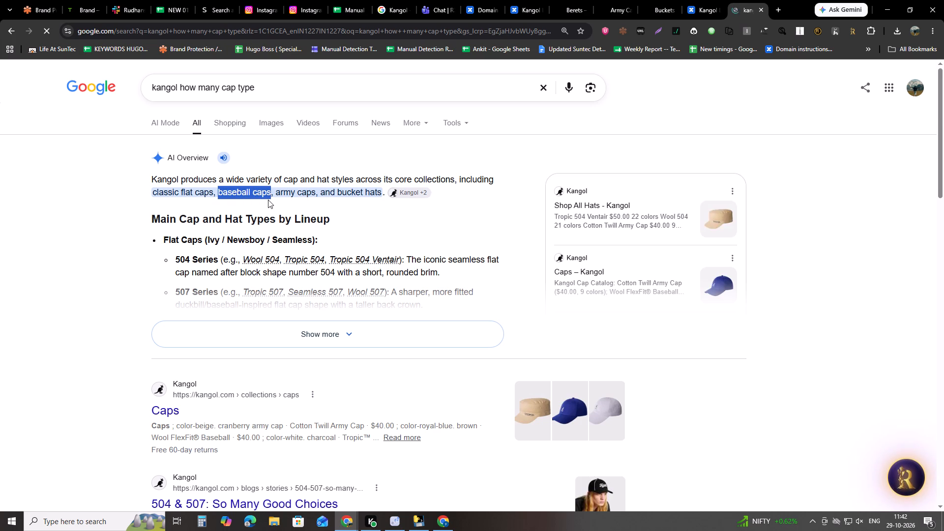
triple_click(266, 88)
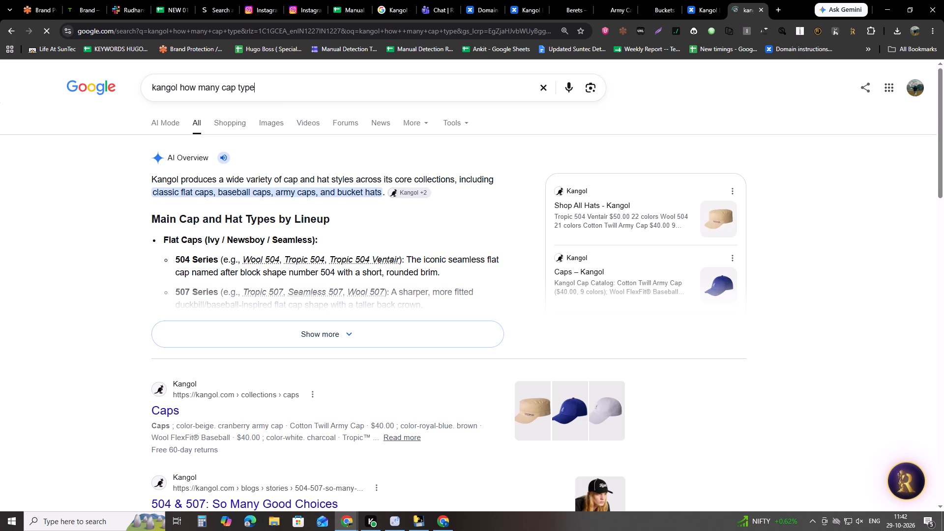
triple_click(266, 85)
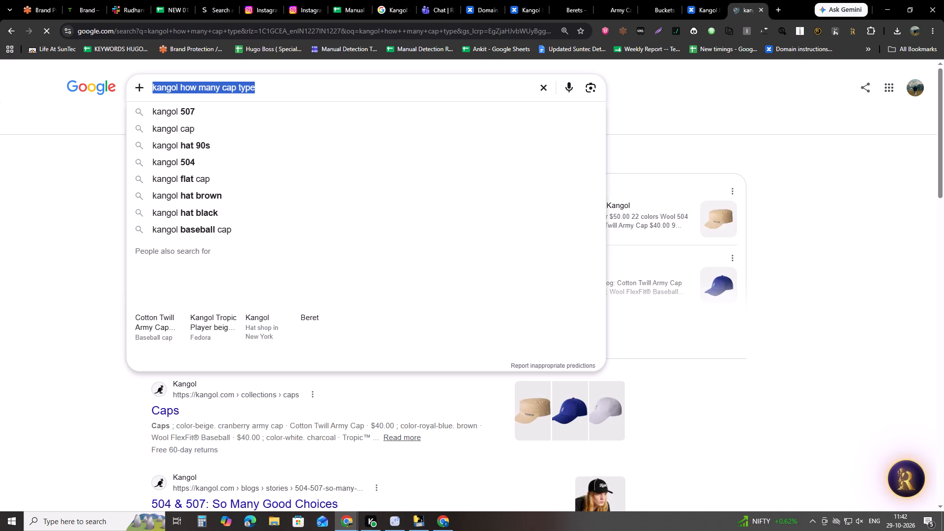
key("ctrl+v")
key("space")
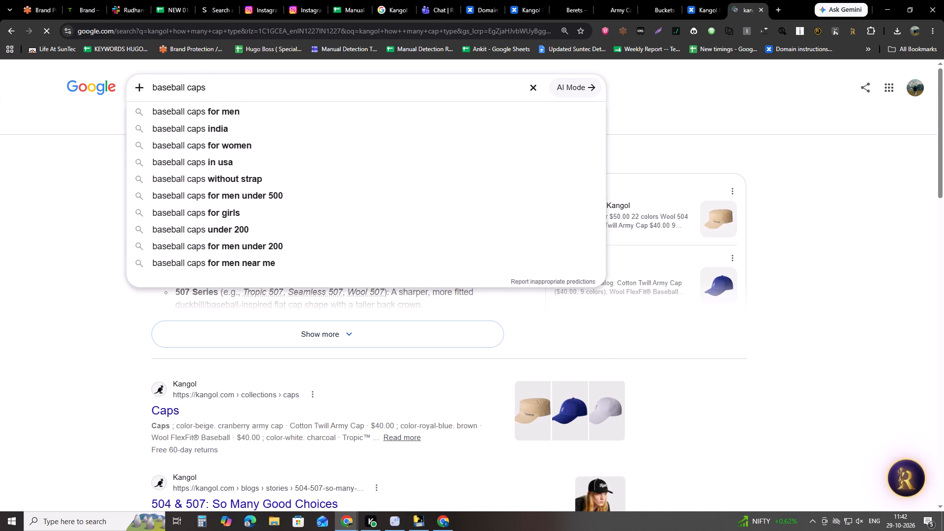
type("kang")
type("ol")
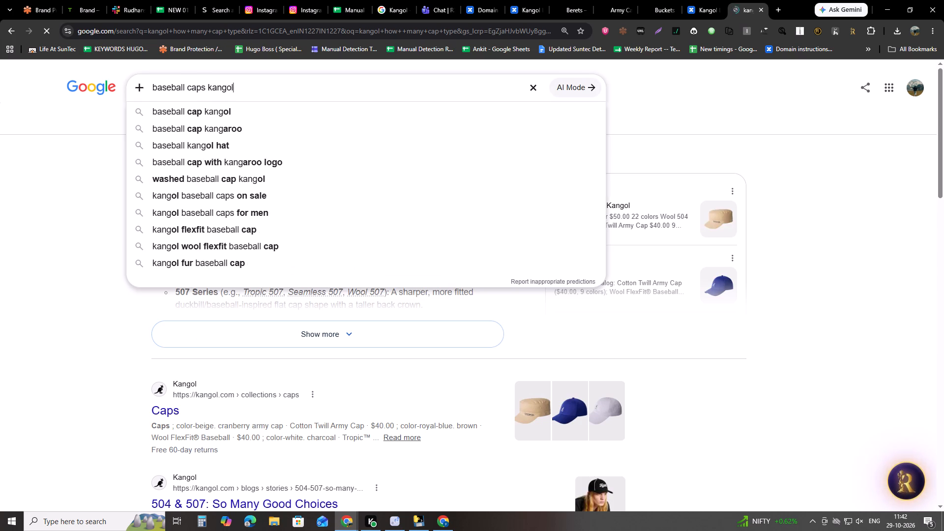
key("Return")
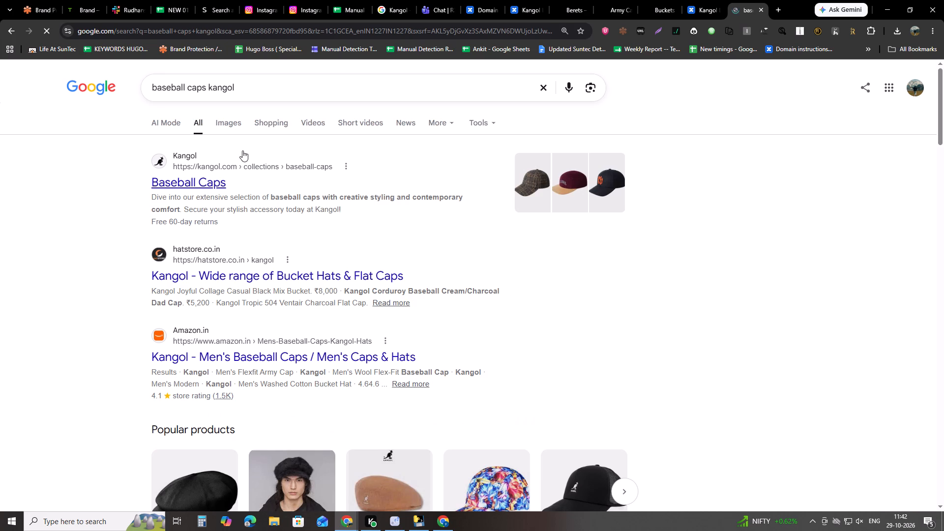
left_click(230, 120)
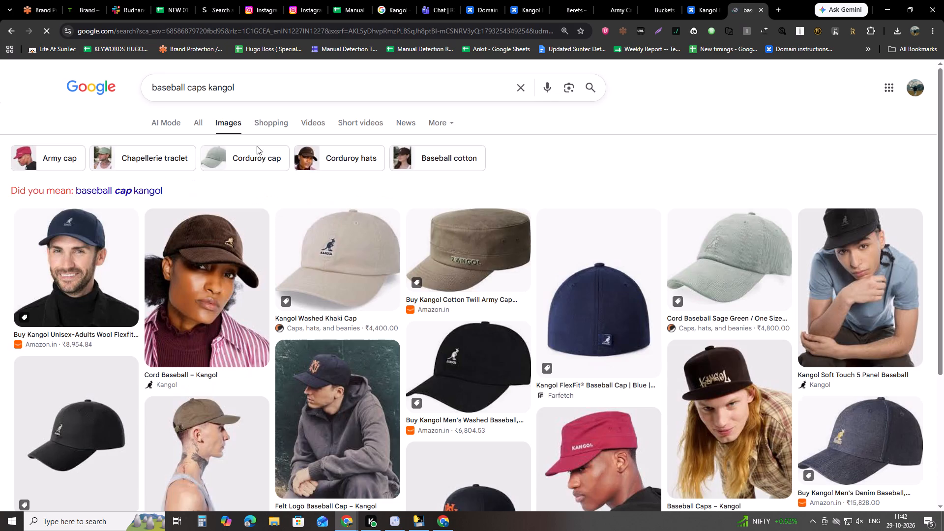
Open the Hatstore product page of the Kangol Washed Khaki Cap from the image results.
left_click(317, 270)
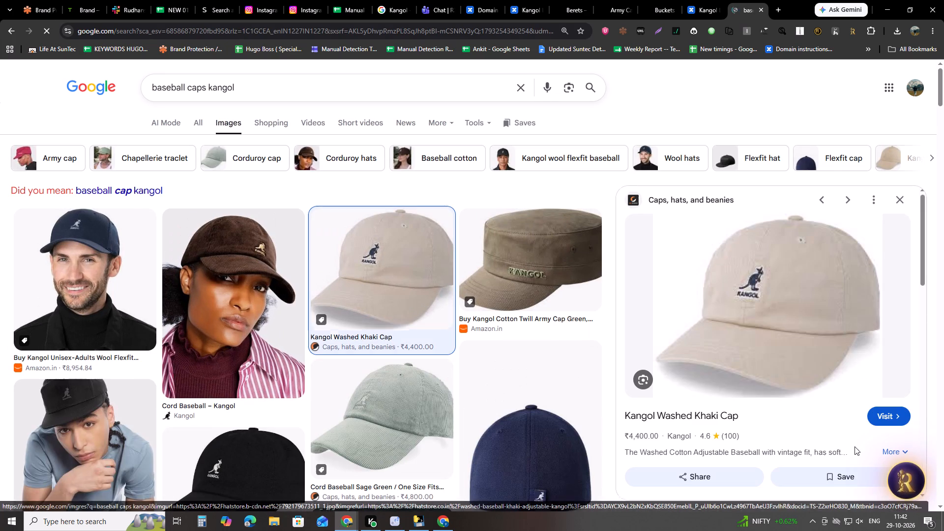
left_click(883, 416)
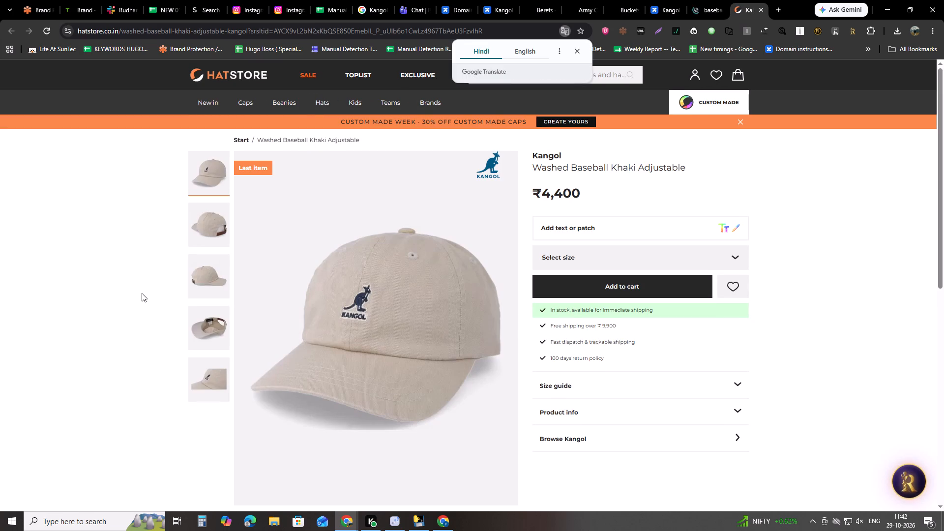
Capture the khaki Kangol baseball cap's main product image as a screen snip and save it from Snip & Sketch.
key("shift+super+s")
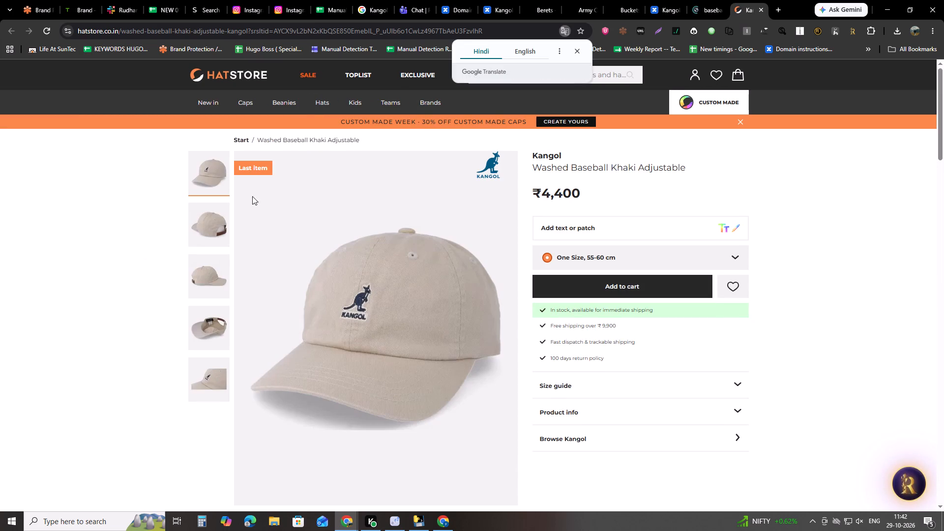
scroll(311, 247, "down", 1)
scroll(312, 250, "up", 2)
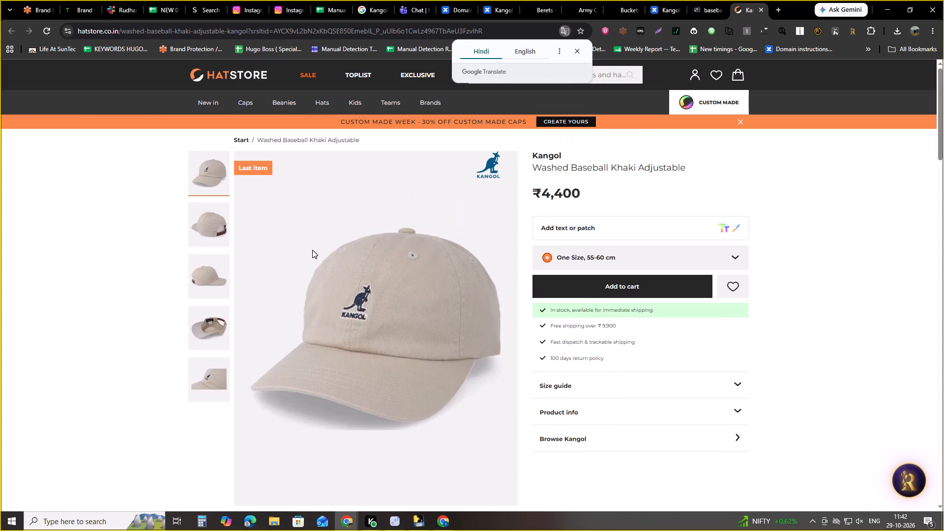
key("shift+super+s")
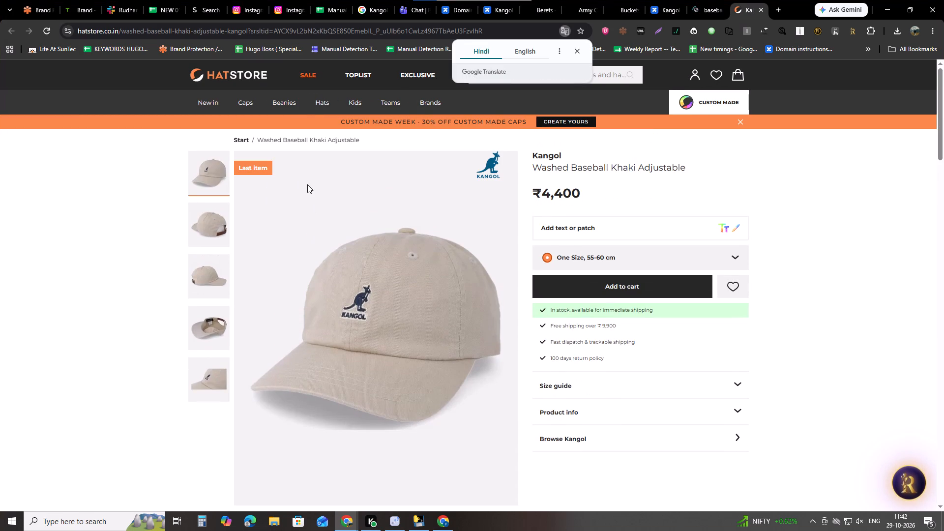
left_click_drag(233, 158, 462, 467)
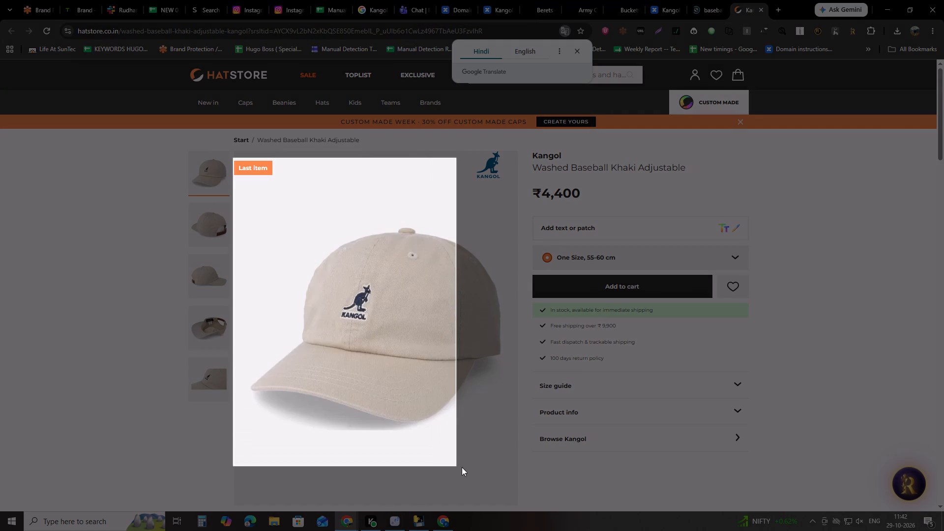
left_click_drag(462, 467, 518, 488)
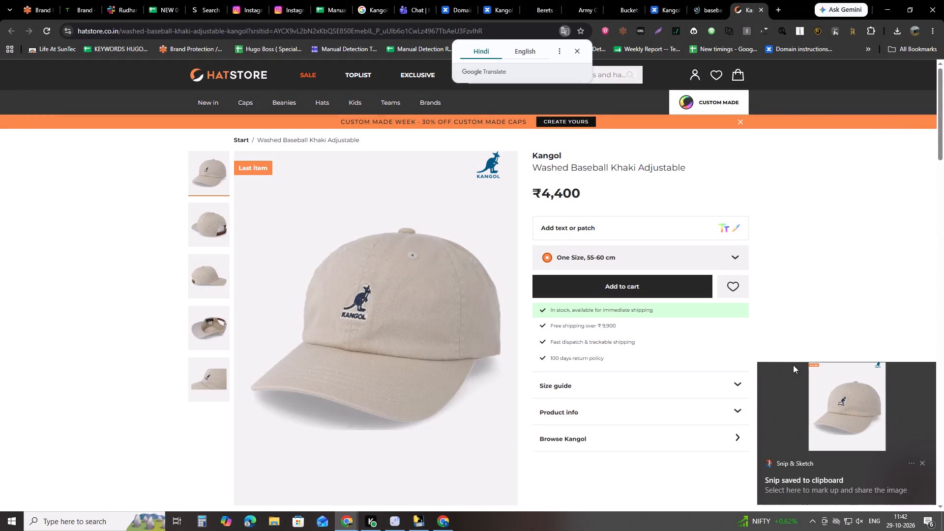
left_click(813, 408)
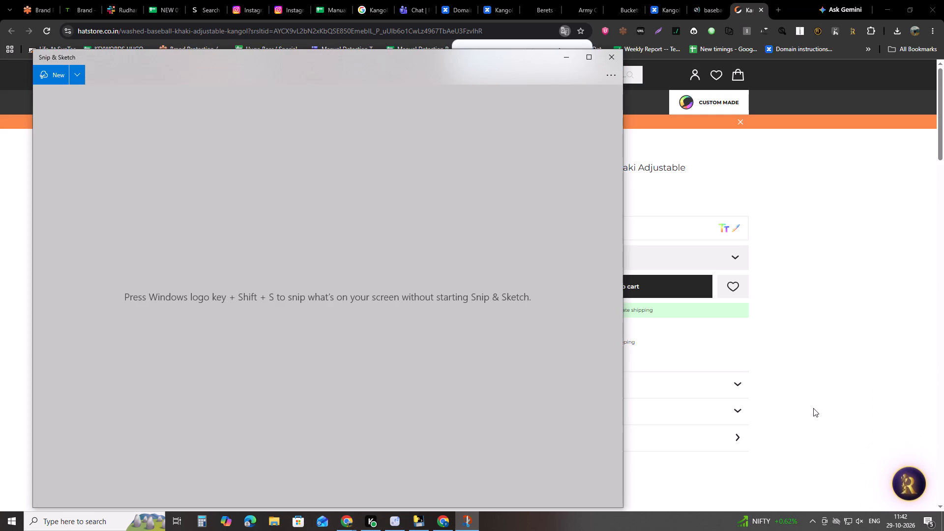
key("ctrl+s")
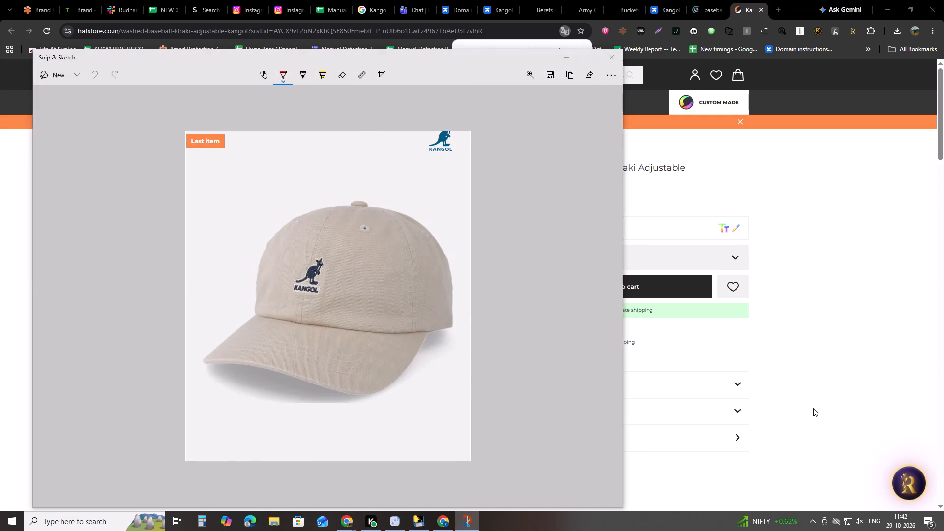
key("Return")
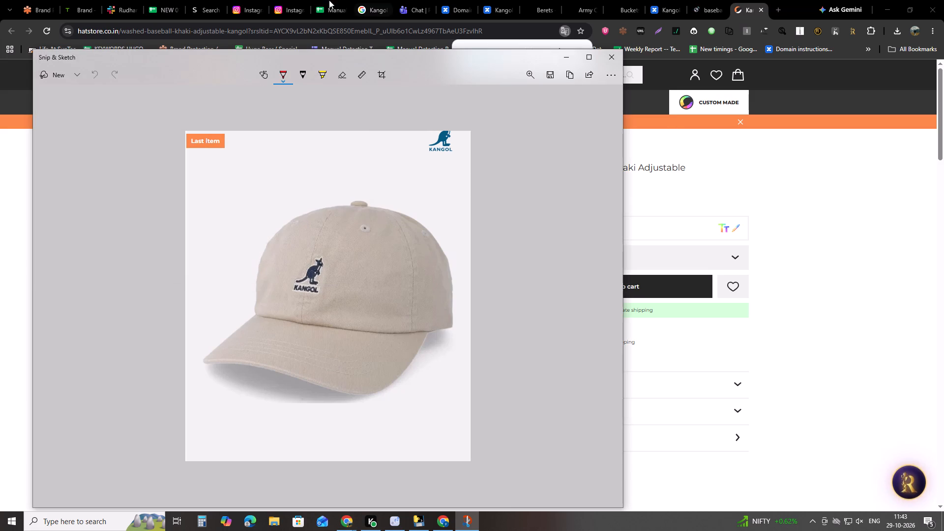
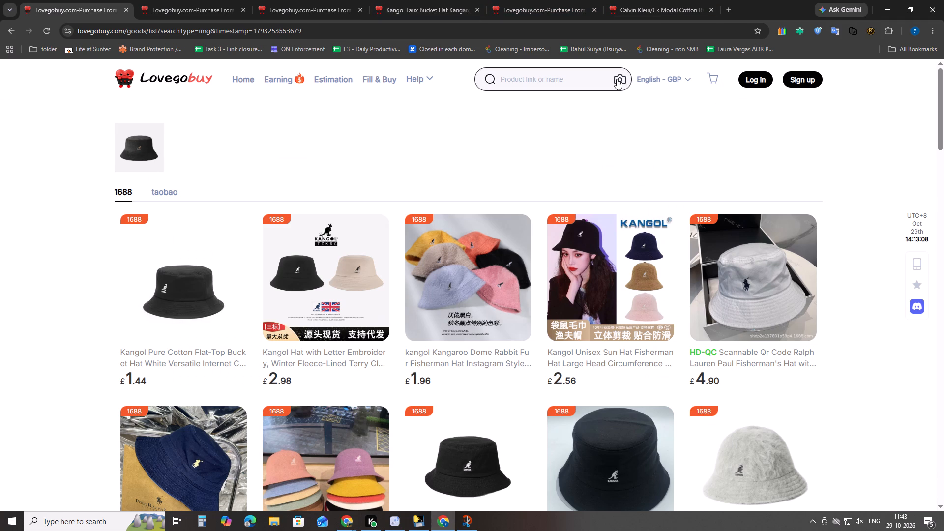
left_click(617, 79)
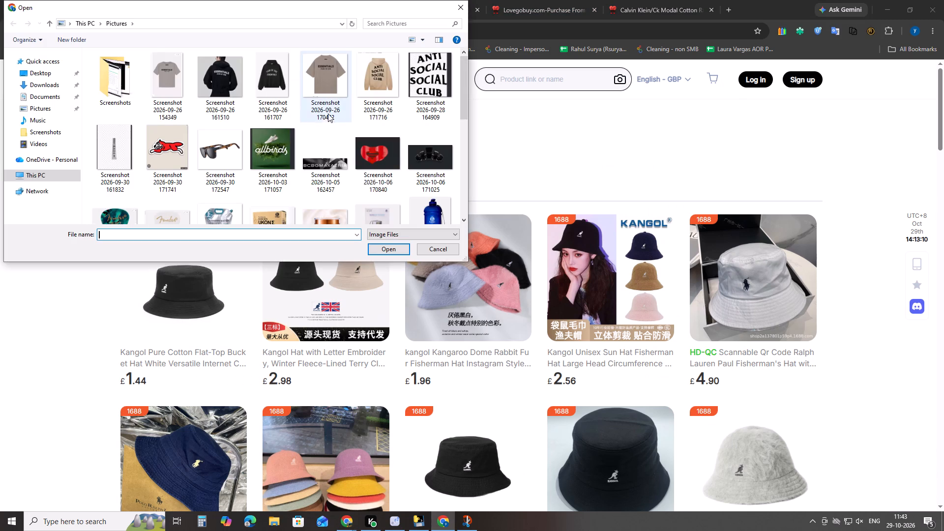
scroll(357, 151, "down", 18)
left_click(125, 179)
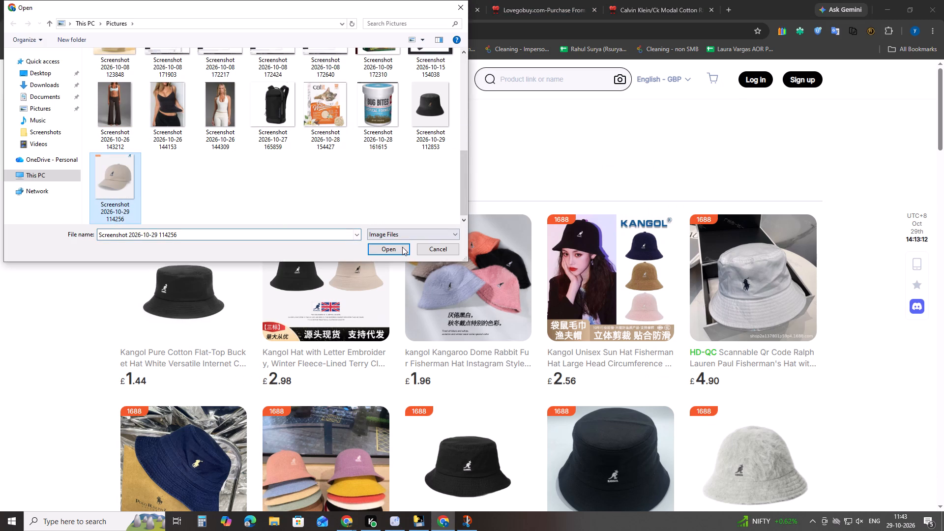
left_click(404, 250)
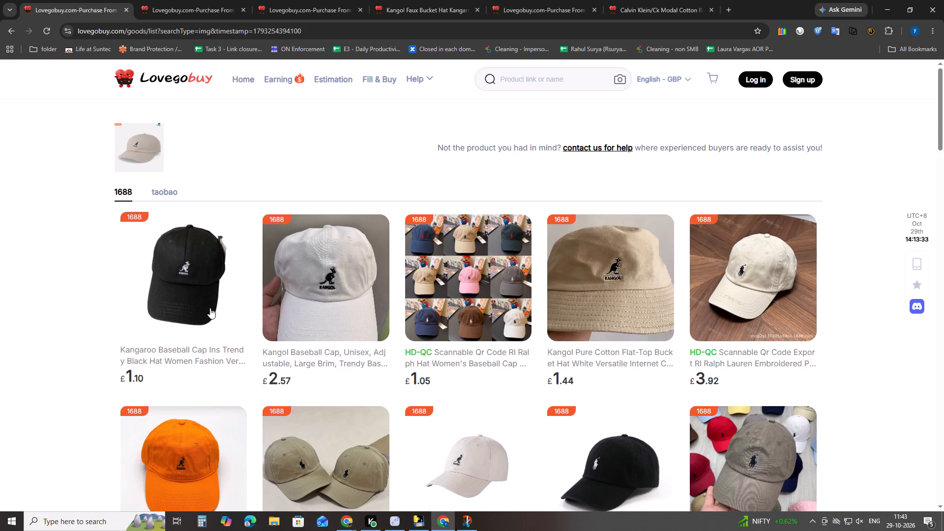
Open the Kangaroo Baseball Cap listing priced £1.10 from the results and close the older tabs after it.
left_click(200, 301, "ctrl")
left_click(162, 0)
right_click(162, 0)
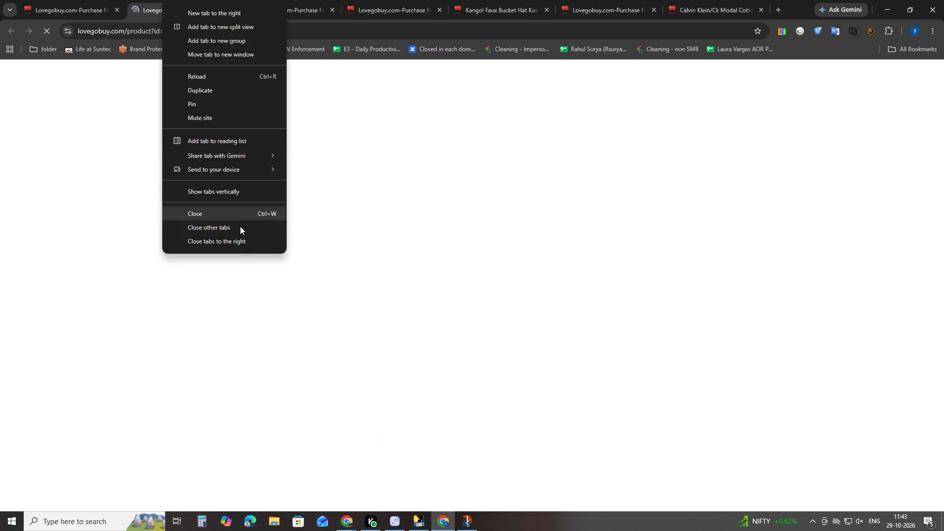
left_click(240, 246)
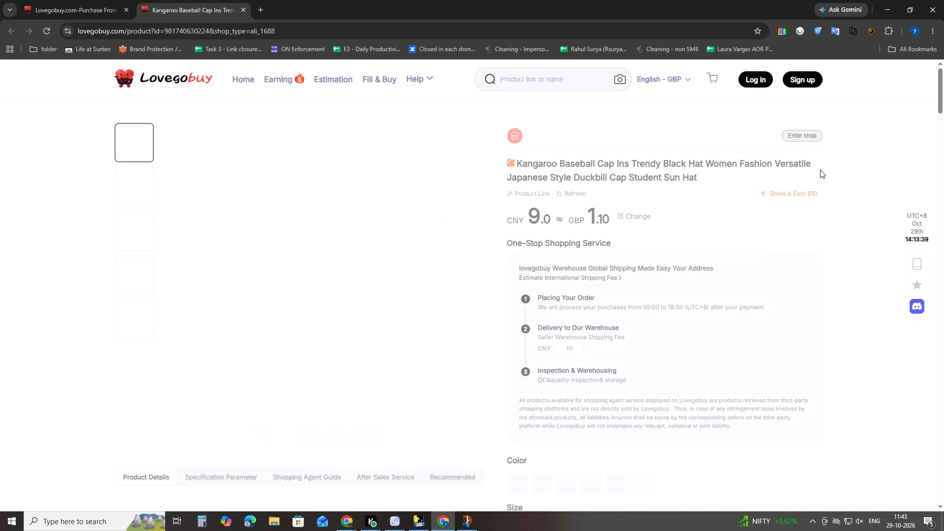
Enter the Kangaroo Baseball Cap seller's shop, examine its products for Kangol headwear, and close the shop.
left_click(811, 133)
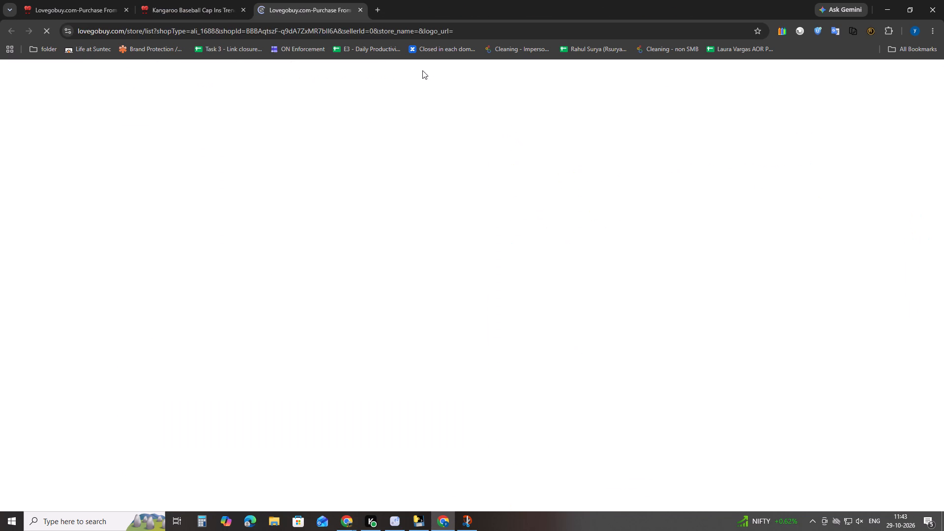
left_click(174, 0)
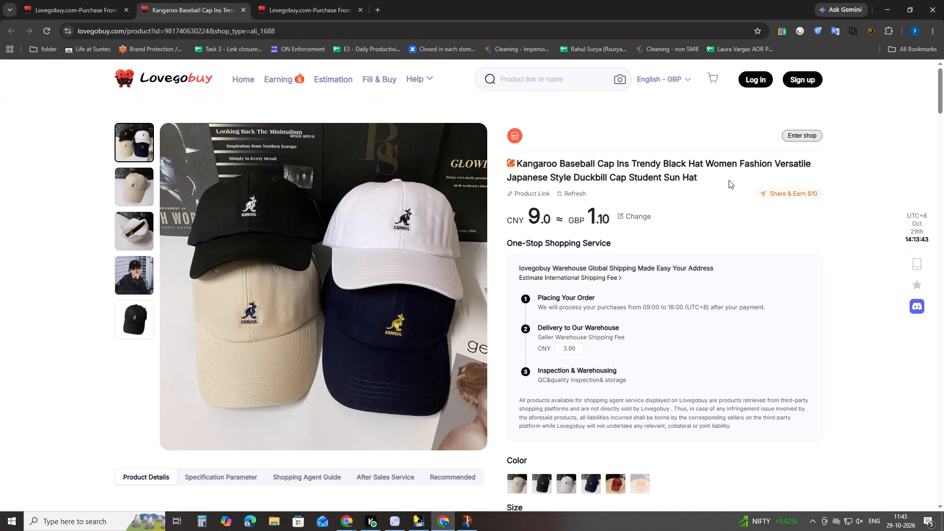
left_click(322, 0)
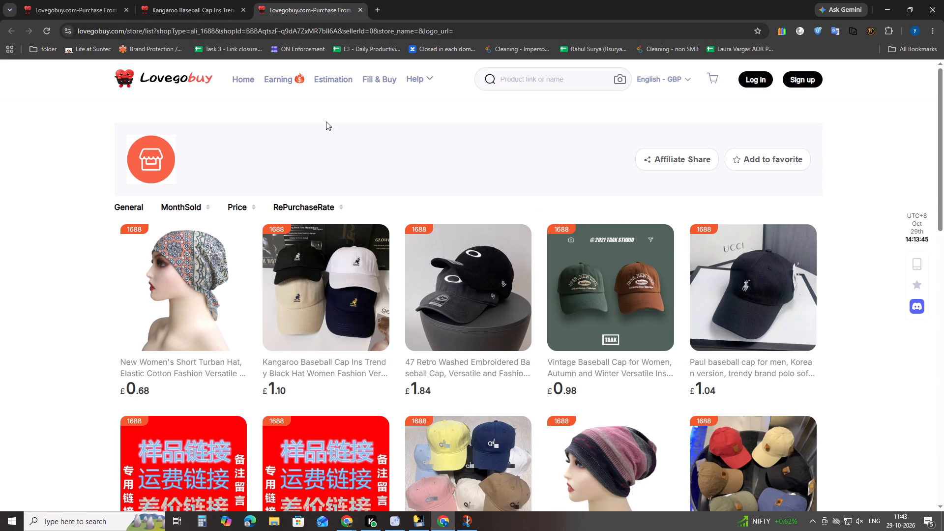
scroll(732, 284, "down", 5)
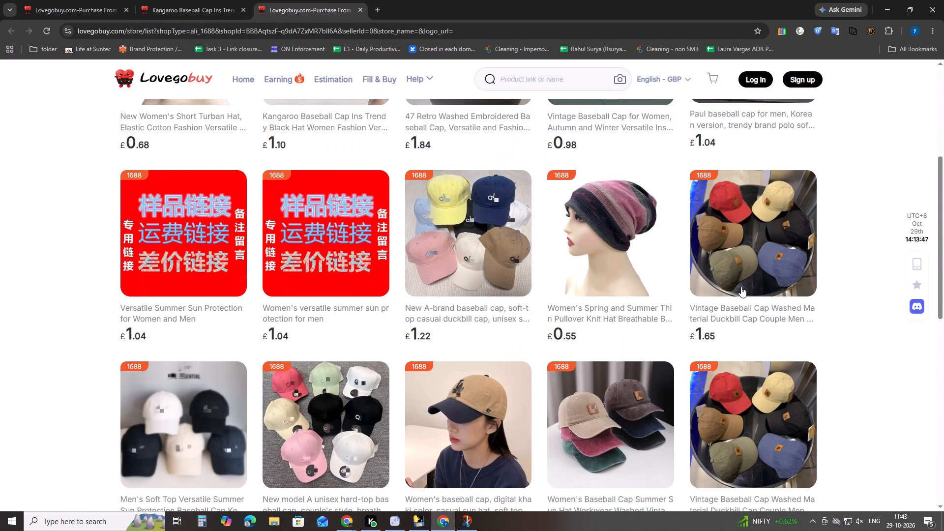
scroll(400, 275, "down", 5)
scroll(252, 273, "down", 4)
scroll(759, 202, "down", 4)
scroll(694, 210, "up", 3)
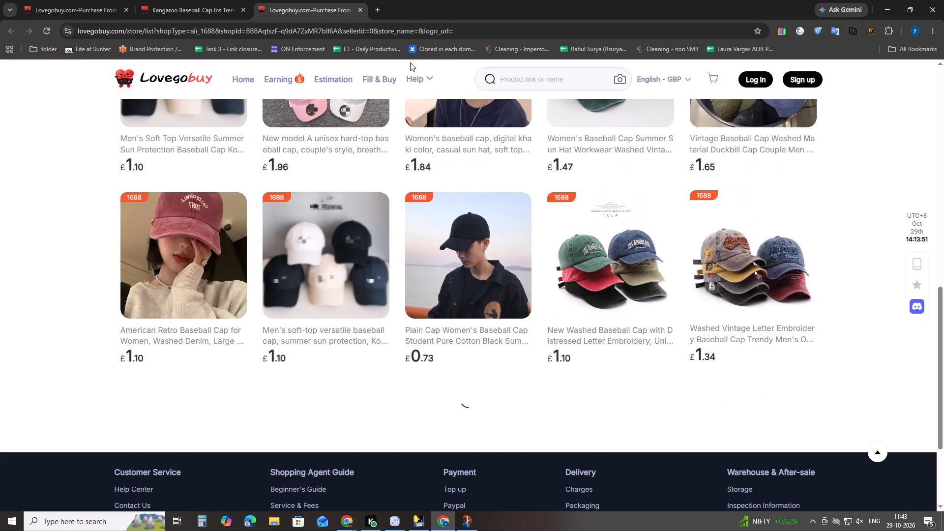
middle_click(310, 0)
Check the Taobao matches for the khaki cap image search, then return to the 1688 results.
left_click(65, 0)
left_click(164, 187)
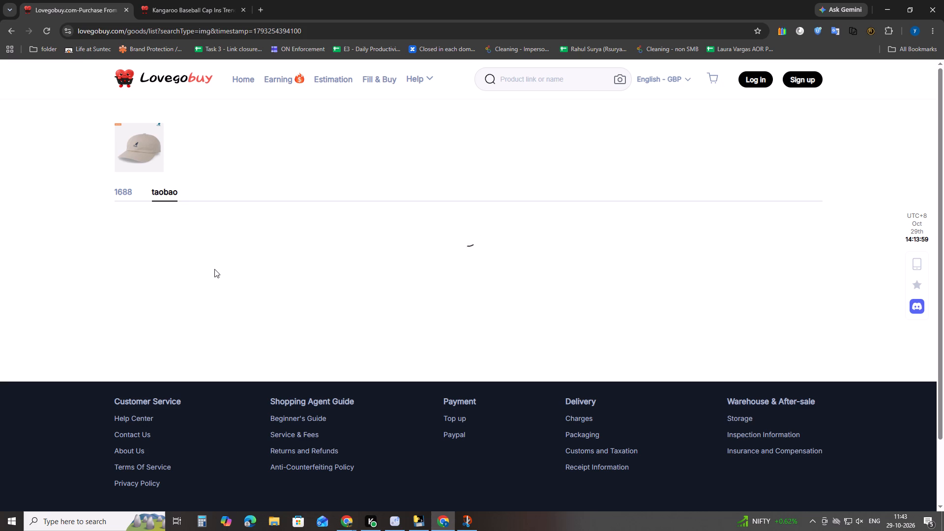
left_click(121, 190)
Open the £2.57 Kangol Baseball Cap, the orange kangaroo-logo cap and the khaki cap pair listings from the 1688 results.
left_click(339, 314, "ctrl")
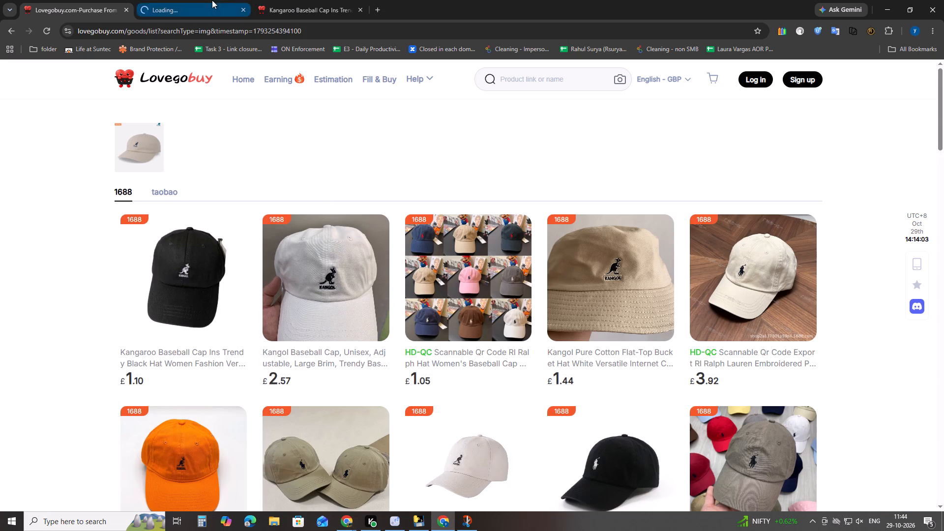
scroll(413, 318, "down", 3)
left_click(187, 335, "ctrl")
left_click(335, 338, "ctrl")
Enter the seller shop of the Kangol Baseball Cap, Unisex listing, close the listing, and review the shop's headwear.
left_click(245, 0)
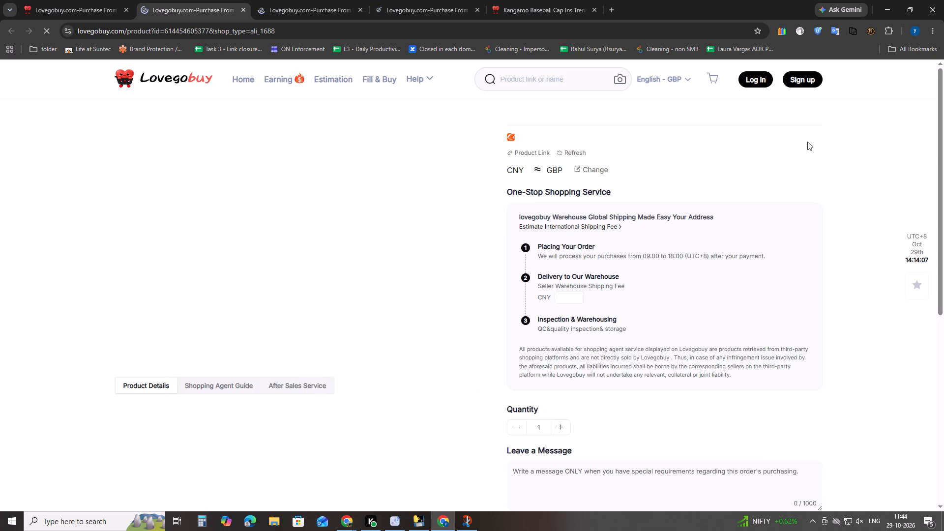
left_click(807, 140)
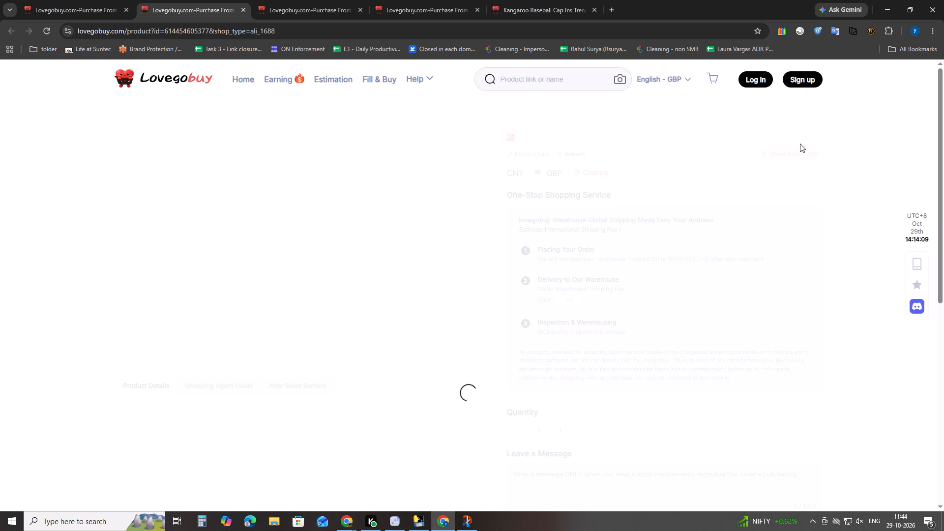
left_click(799, 139)
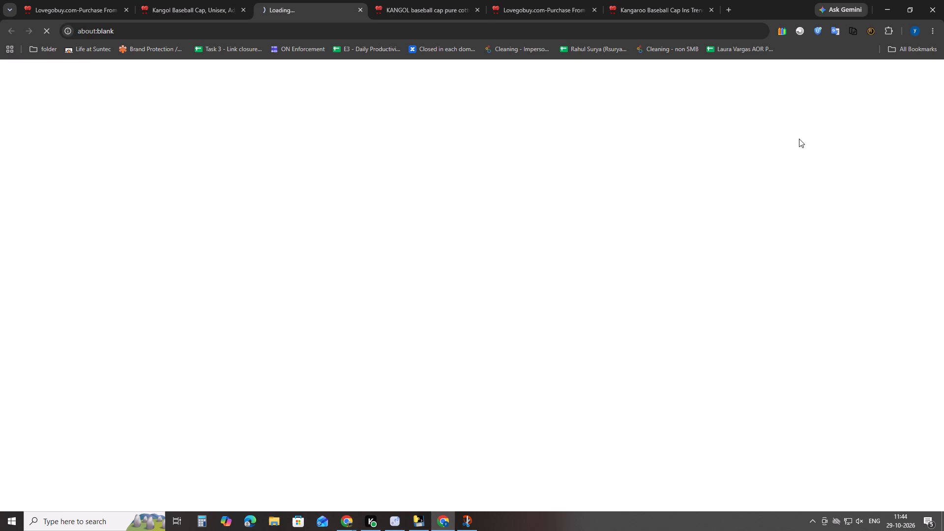
key("ctrl+Tab")
left_click(193, 0)
middle_click(193, 0)
scroll(193, 0, "up", 1)
left_click(320, 0)
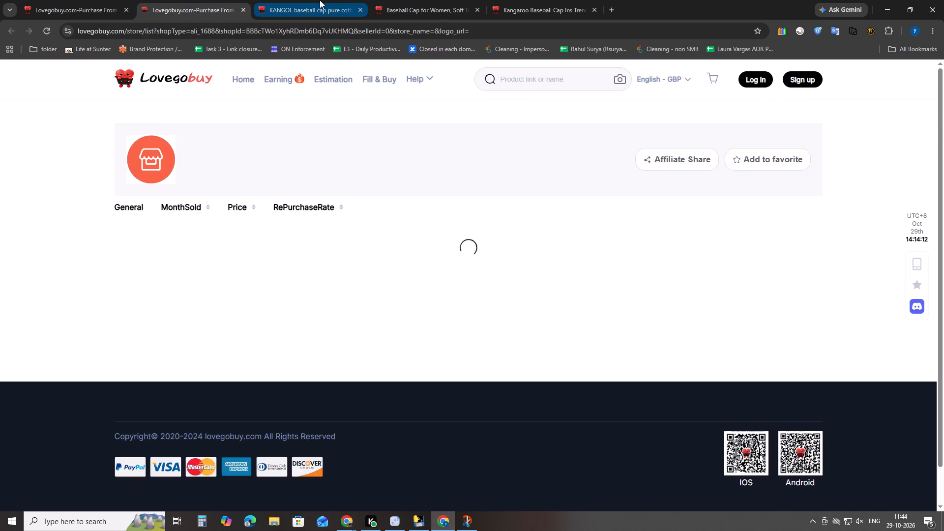
left_click(204, 0)
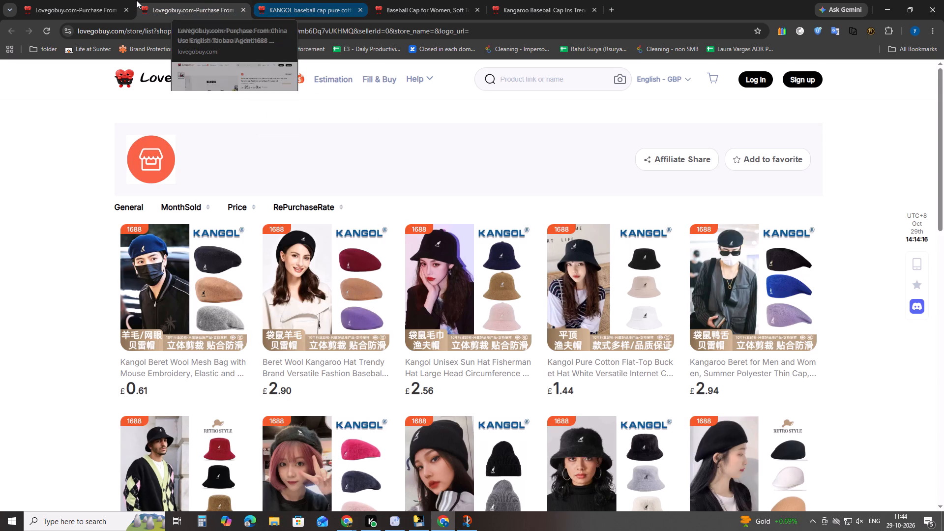
middle_click(878, 207)
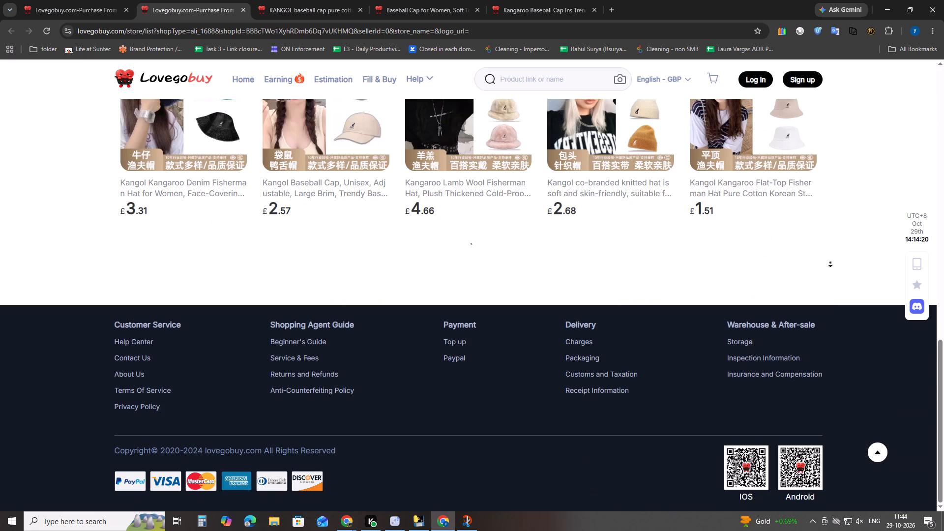
middle_click(833, 285)
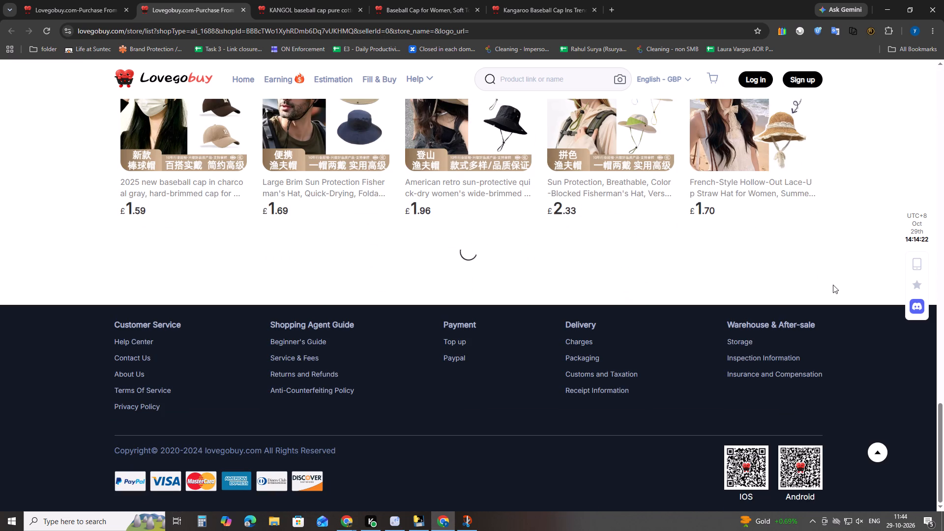
Enter the seller shop from the "KANGOL baseball cap pure cotton washable cloth" listing.
left_click(292, 0)
left_click(801, 144)
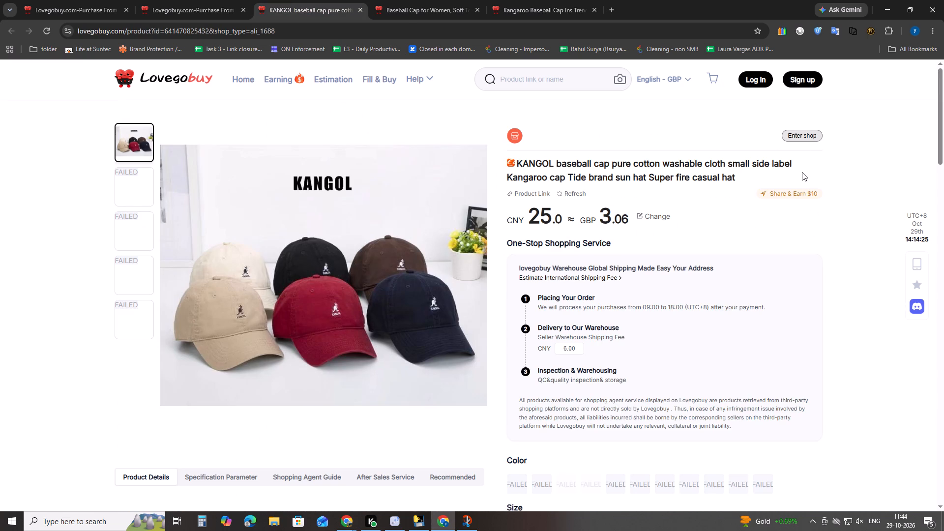
left_click(797, 135)
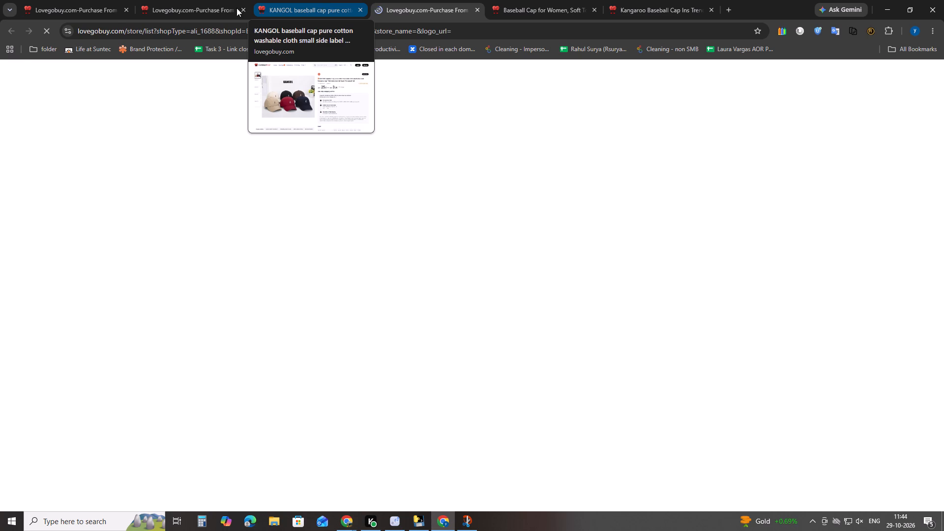
Search Google in a new tab for "kangol t shirt".
left_click(732, 0)
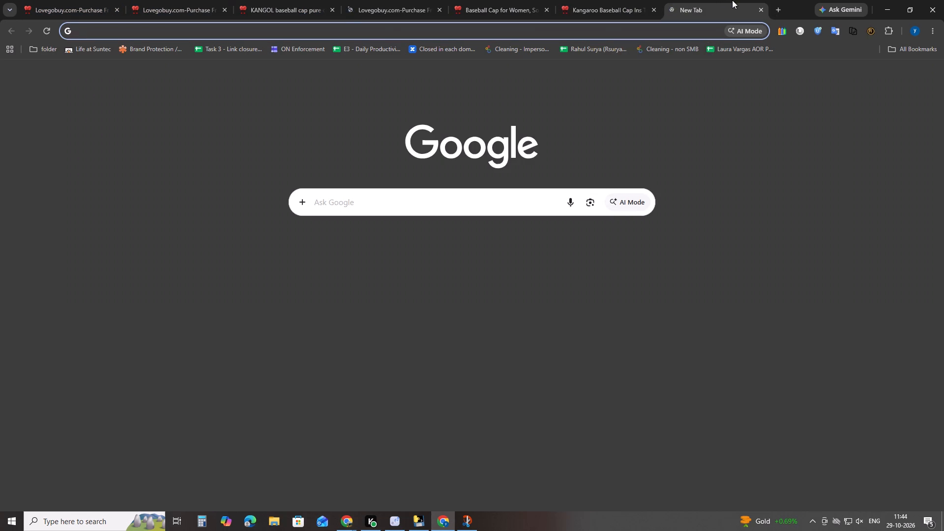
type("kangol t")
key("s")
key("BackSpace")
key("s")
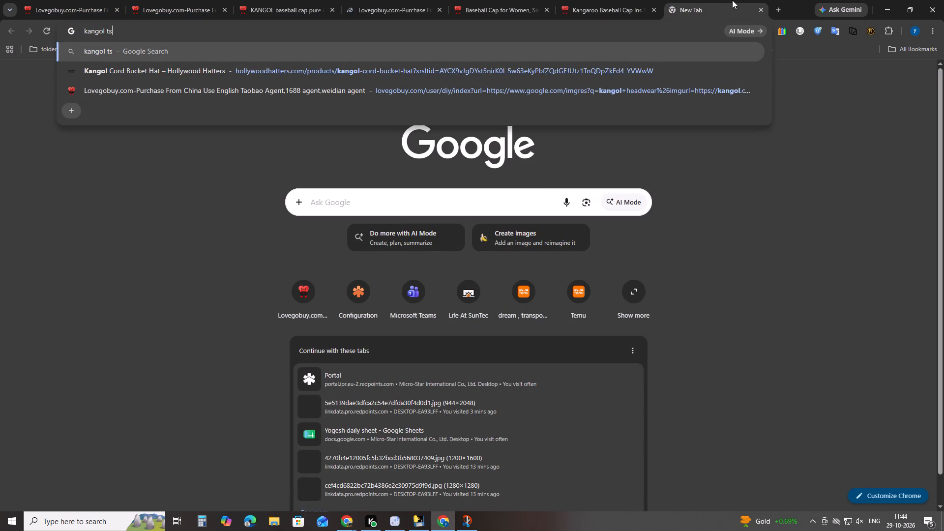
key("BackSpace")
key("space")
type("shirt")
key("Return")
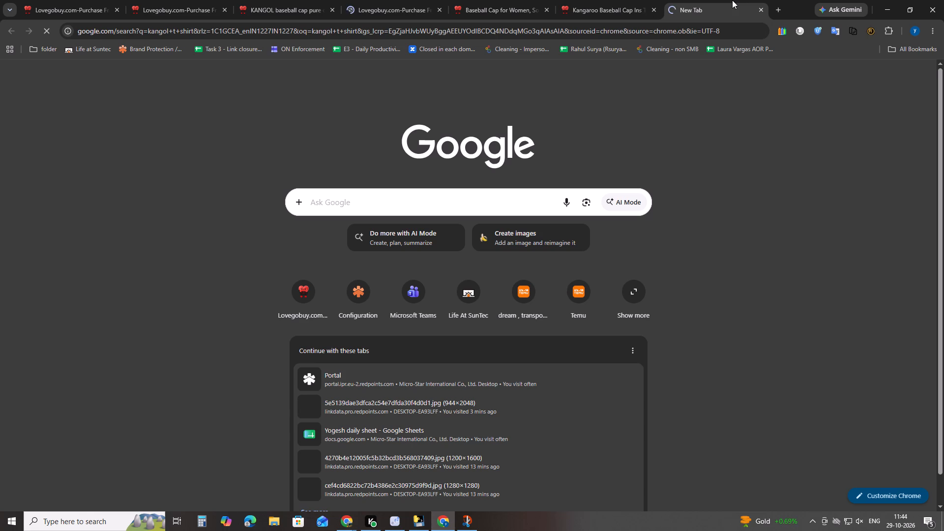
Close the KANGOL pure cotton cap listing, review its seller shop's Kangol headwear, and close the shop.
left_click(301, 0)
left_click(367, 0)
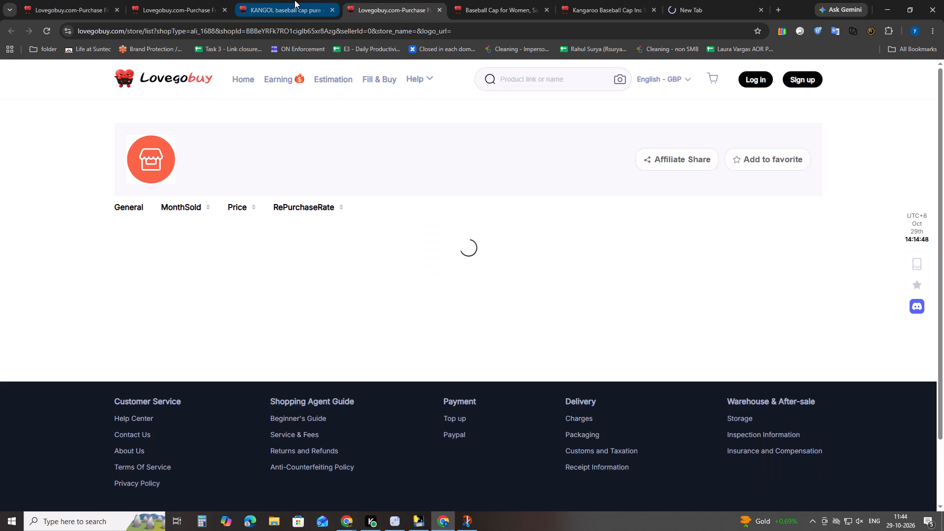
middle_click(289, 0)
scroll(767, 375, "down", 4)
scroll(733, 331, "down", 4)
scroll(362, 321, "up", 2)
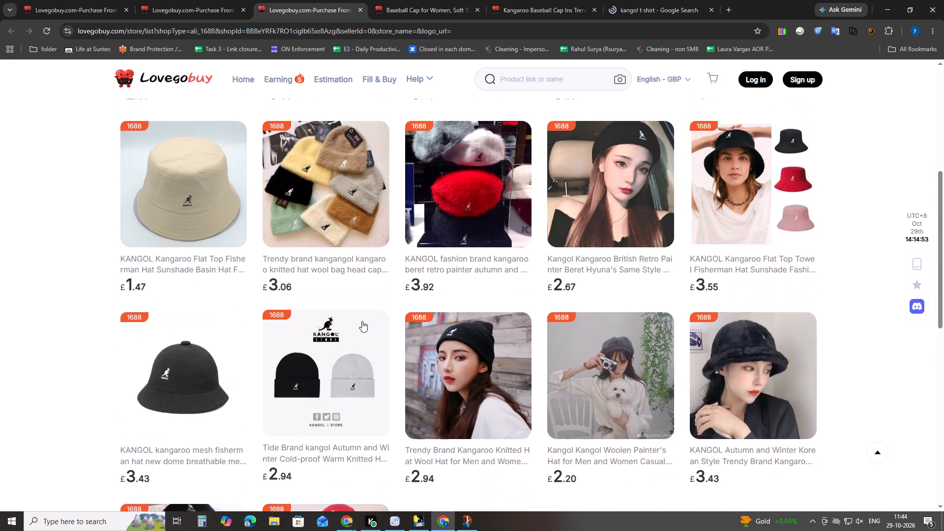
scroll(362, 321, "down", 7)
middle_click(347, 0)
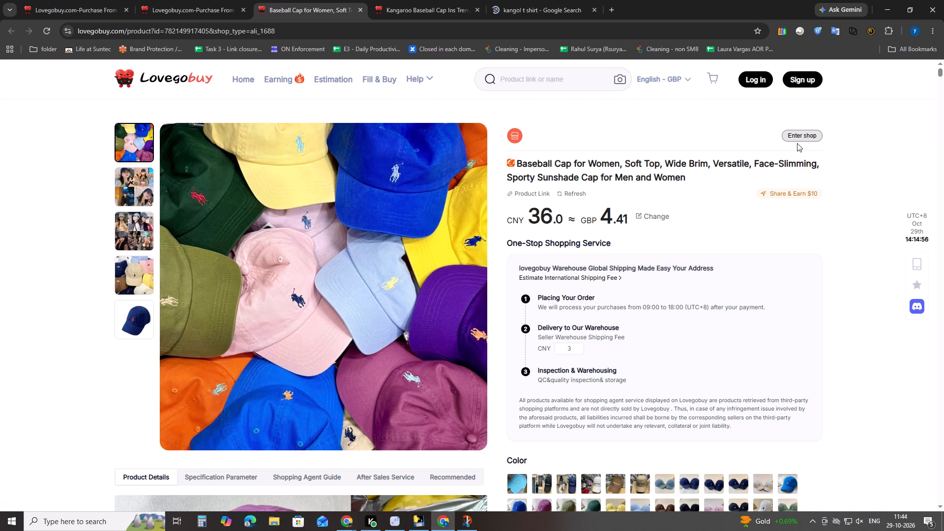
Enter the seller shop of the "Baseball Cap for Women, Soft Top" listing and examine its caps for Kangol branding.
left_click(804, 130)
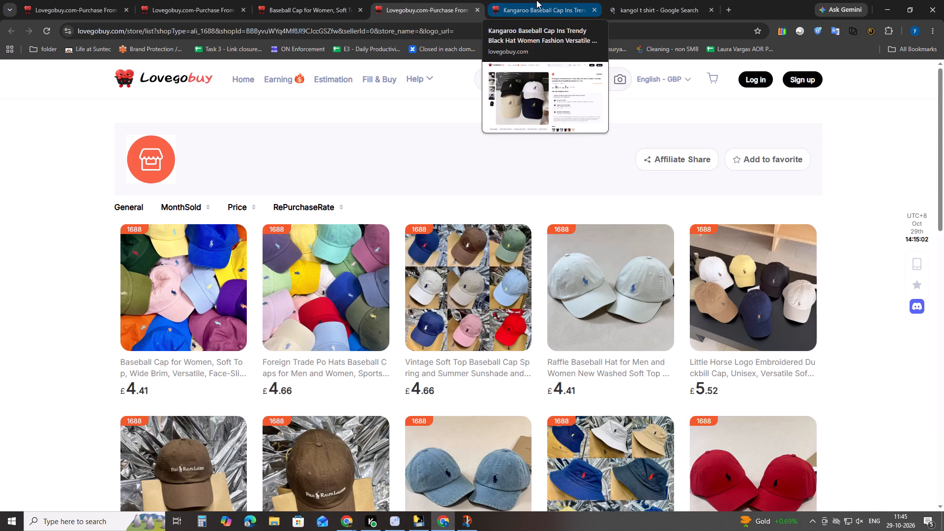
scroll(644, 278, "down", 3)
scroll(238, 409, "down", 4)
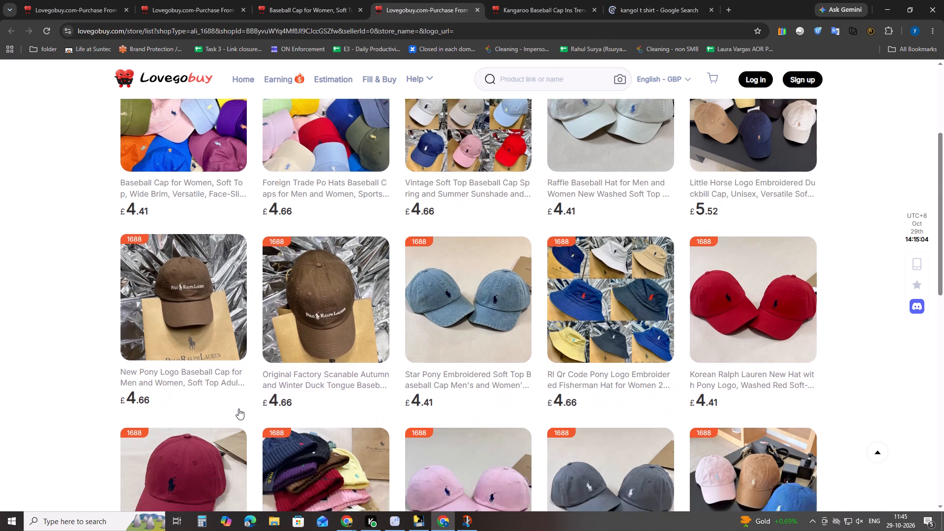
scroll(238, 409, "down", 5)
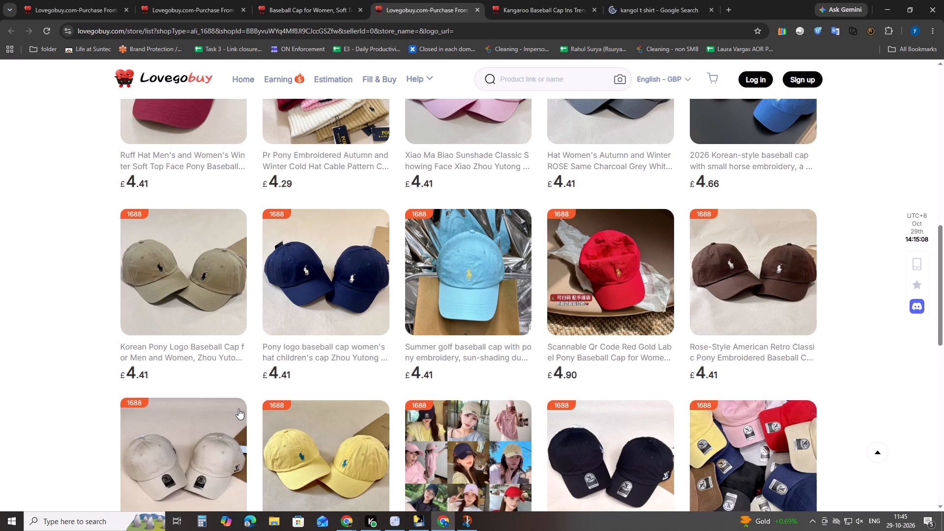
middle_click(324, 307)
middle_click(324, 307)
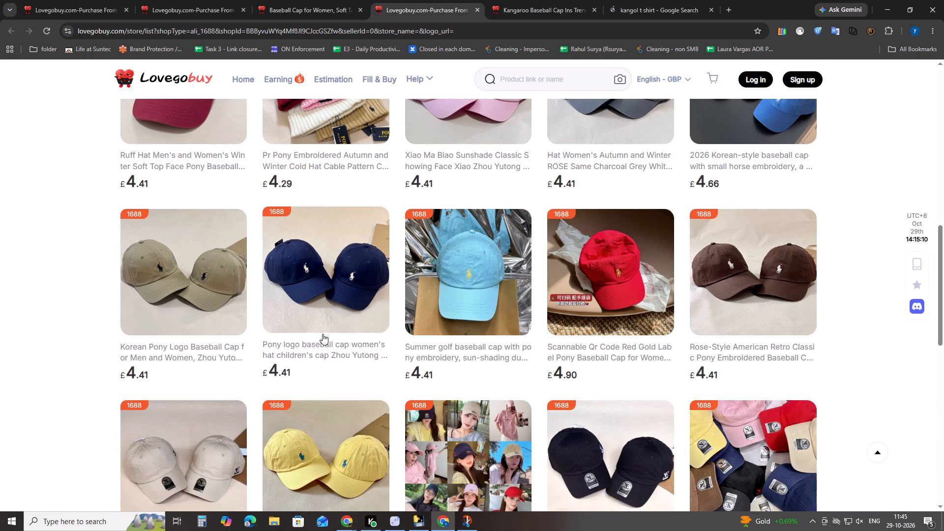
Inspect the shop's navy "Pony logo baseball cap" listing, close it, and go back to the start of the shop.
left_click(329, 353)
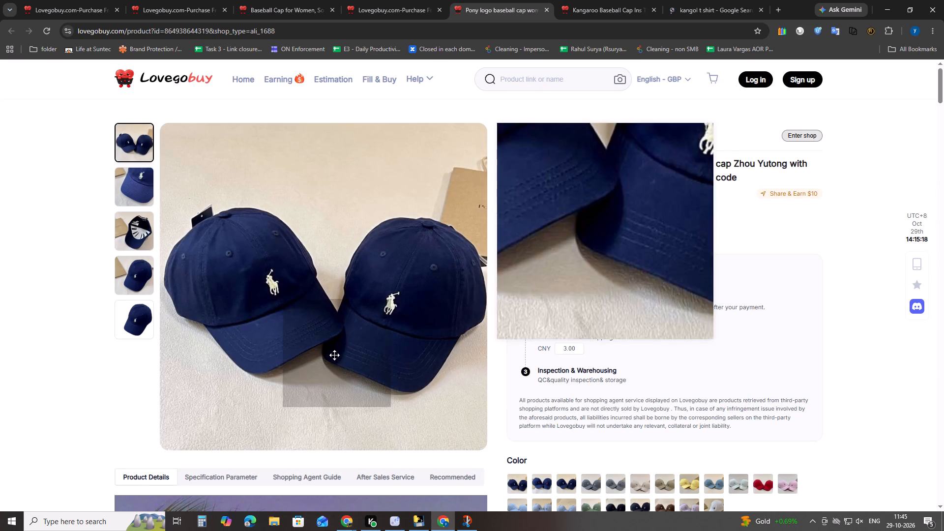
middle_click(472, 0)
scroll(460, 356, "up", 14)
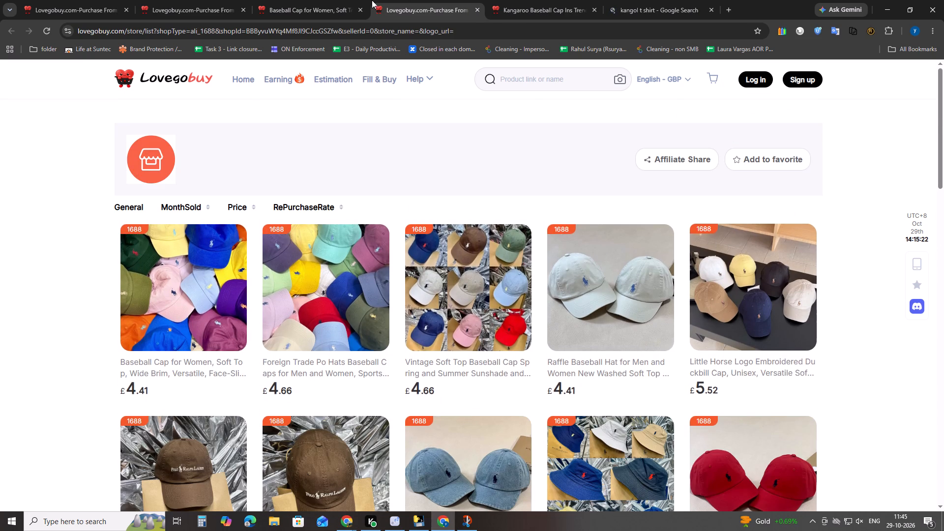
Close the "Baseball Cap for Women, Soft Top" product listing.
left_click(338, 0)
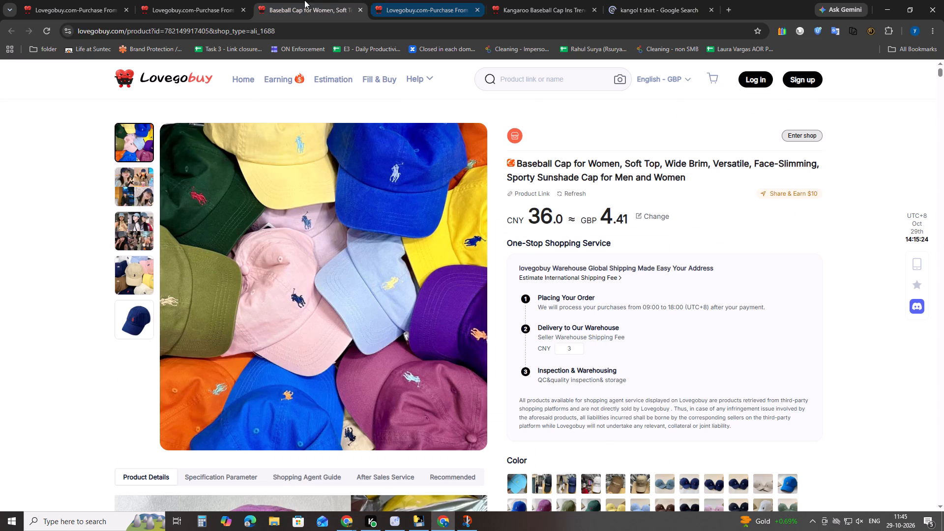
middle_click(276, 0)
Look over the remaining hats in the already open 1688 seller shop, and close that shop from the cap image-search results.
left_click(179, 0)
scroll(230, 320, "up", 6)
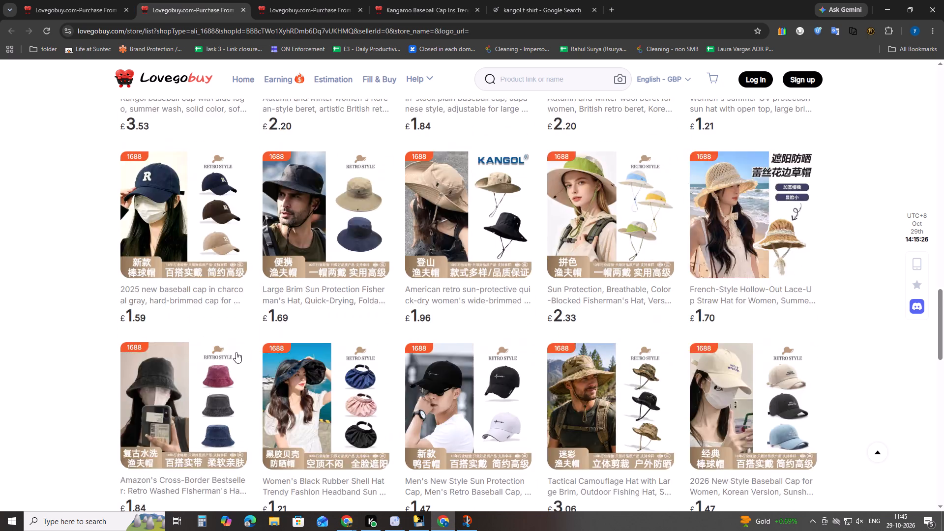
scroll(236, 352, "up", 8)
right_click(236, 352)
left_click(93, 0)
middle_click(195, 0)
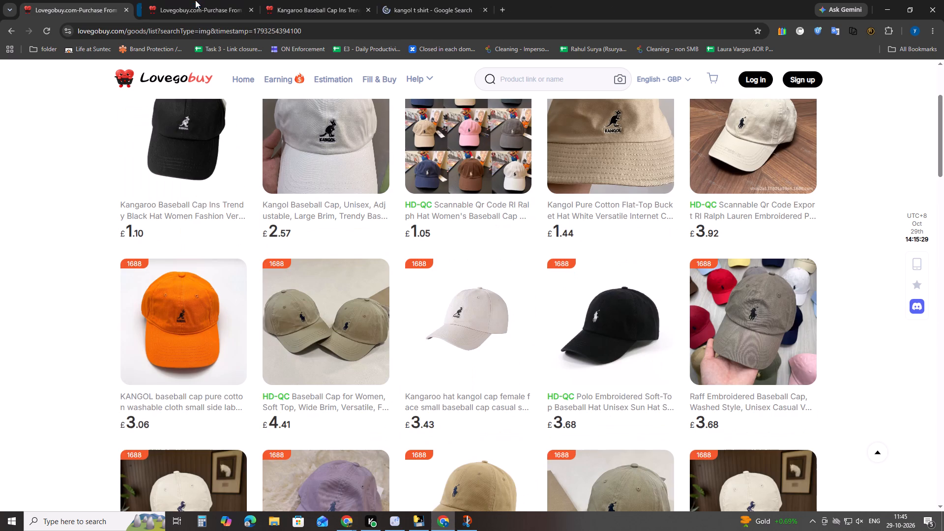
Examine the 1688 image-search results for further baseball caps carrying Kangol branding.
scroll(287, 293, "up", 4)
scroll(444, 419, "down", 9)
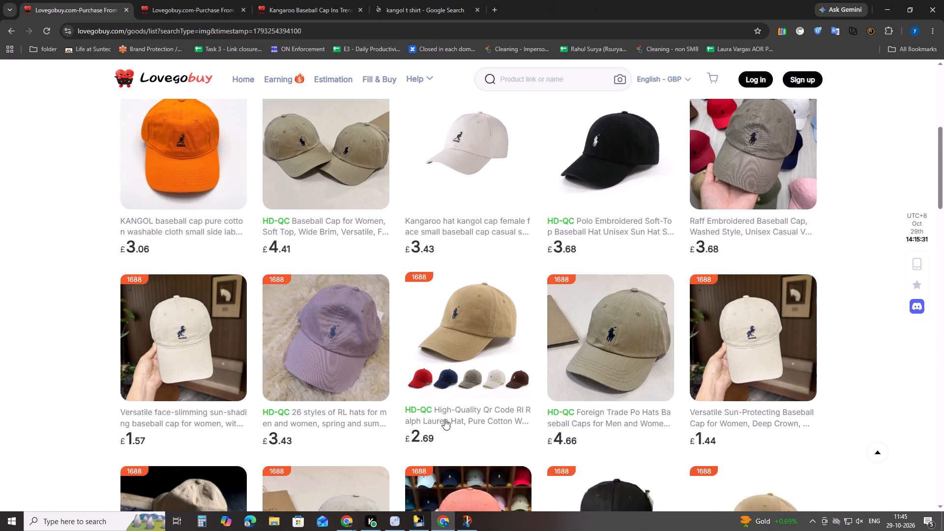
scroll(365, 339, "down", 6)
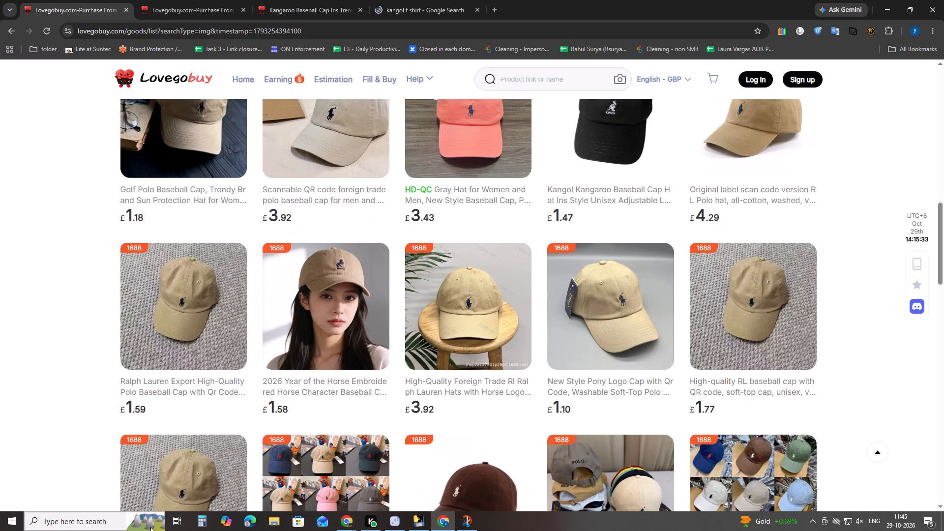
scroll(147, 523, "up", 8)
scroll(842, 351, "up", 13)
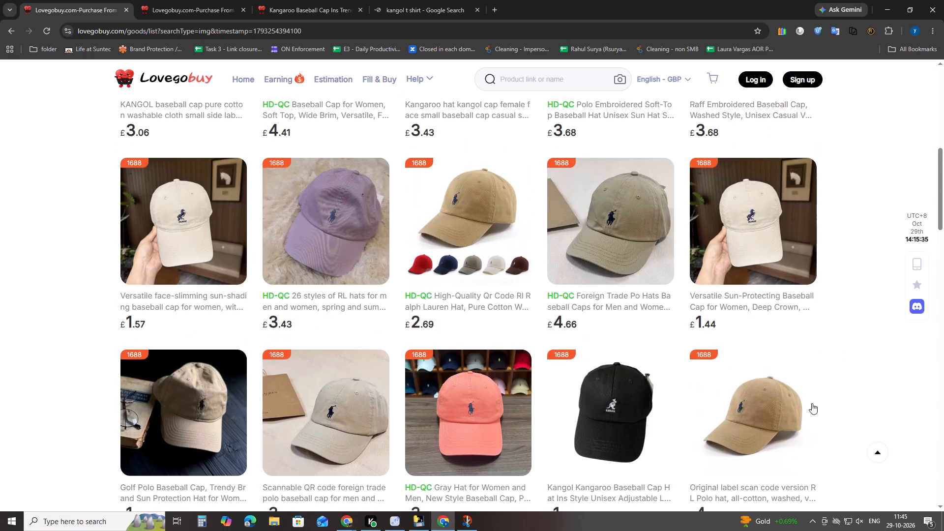
scroll(805, 410, "up", 1)
scroll(484, 246, "up", 1)
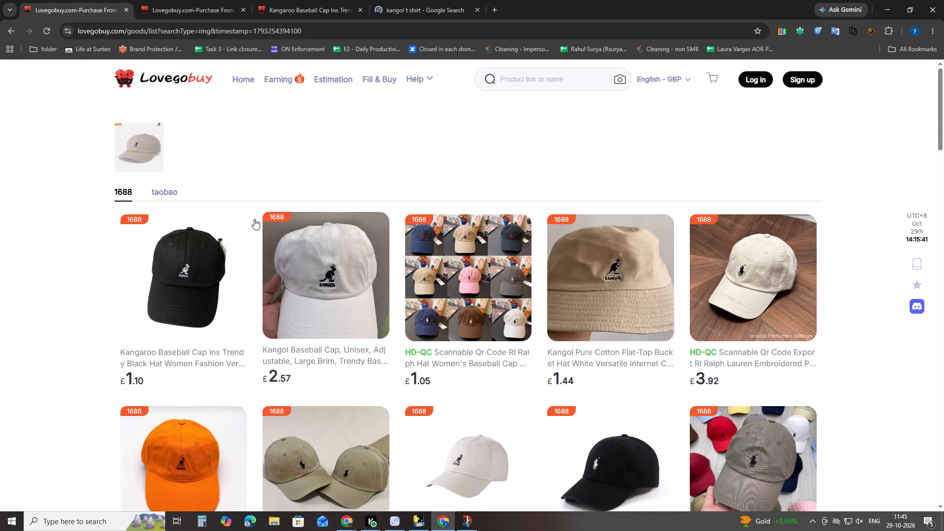
Search Lovegobuy for "kangol baseball cap" and show the taobao results.
left_click(524, 78)
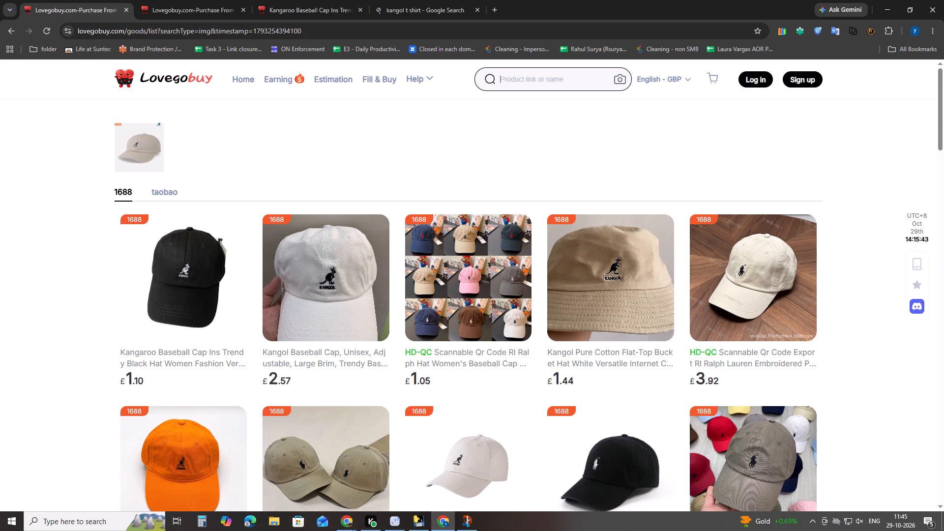
type("kangol baseball cap")
key("Return")
key("Return")
key("Return")
key("Return")
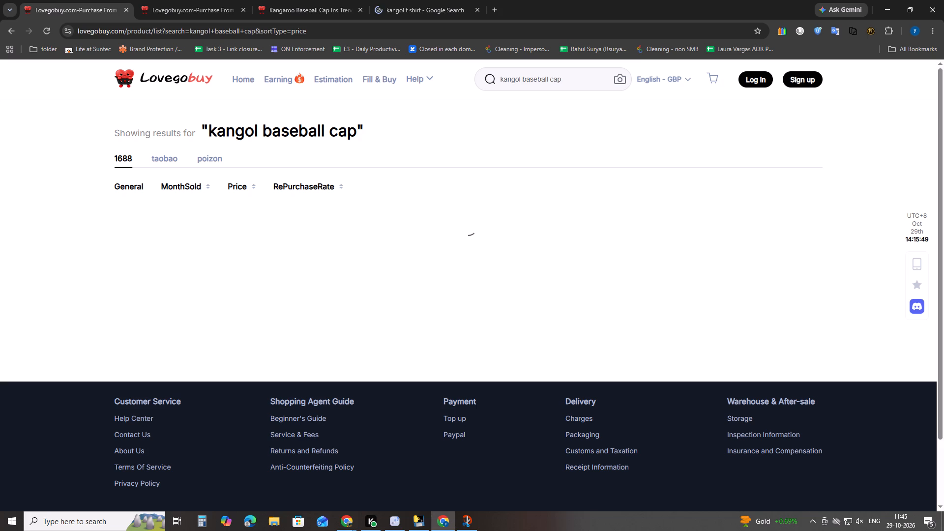
key("Return")
left_click(165, 152)
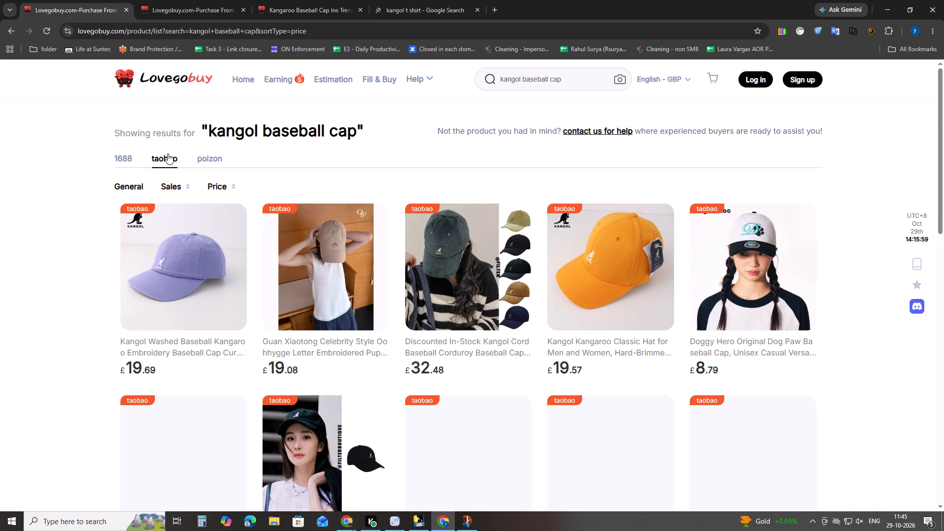
Open the orange Kangol Kangaroo Classic Hat listing on taobao, enter its seller shop and examine the shop's products for Kangol items.
left_click(590, 267, "ctrl")
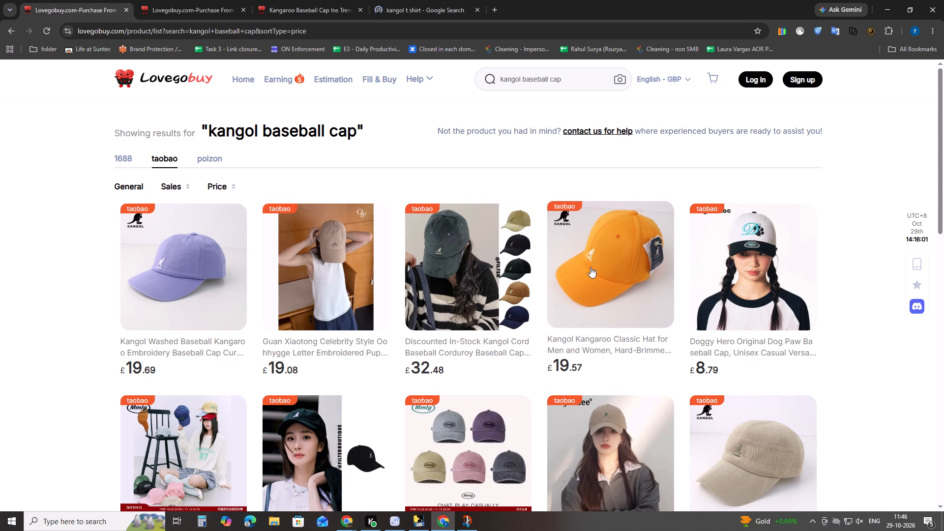
left_click(226, 0)
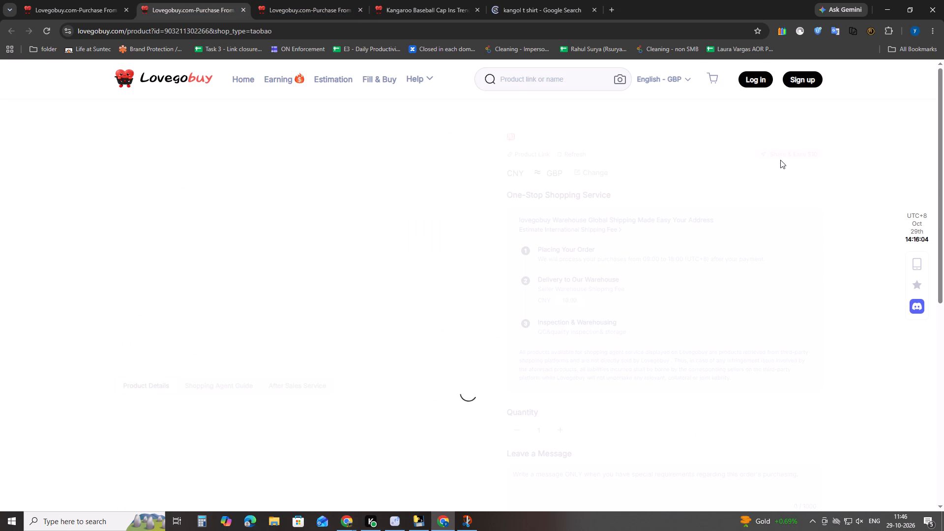
left_click(787, 132)
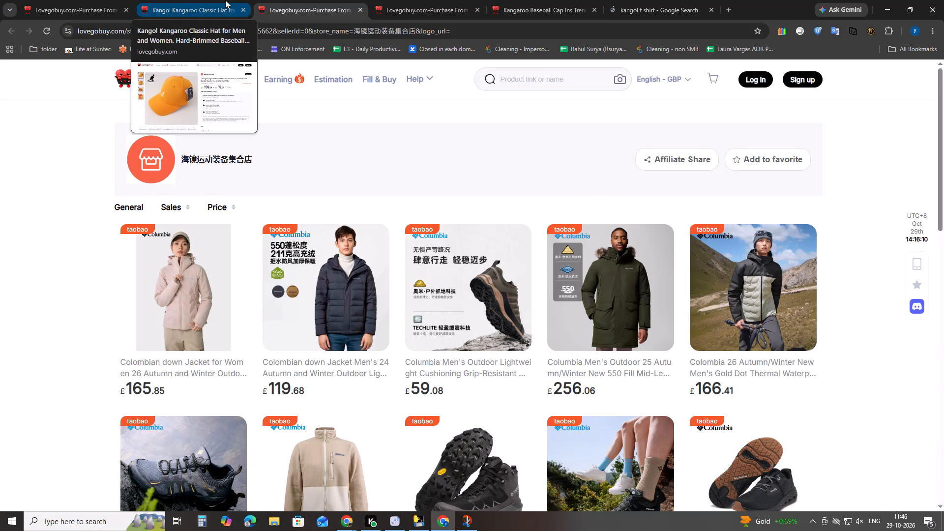
scroll(543, 374, "down", 15)
scroll(543, 374, "up", 6)
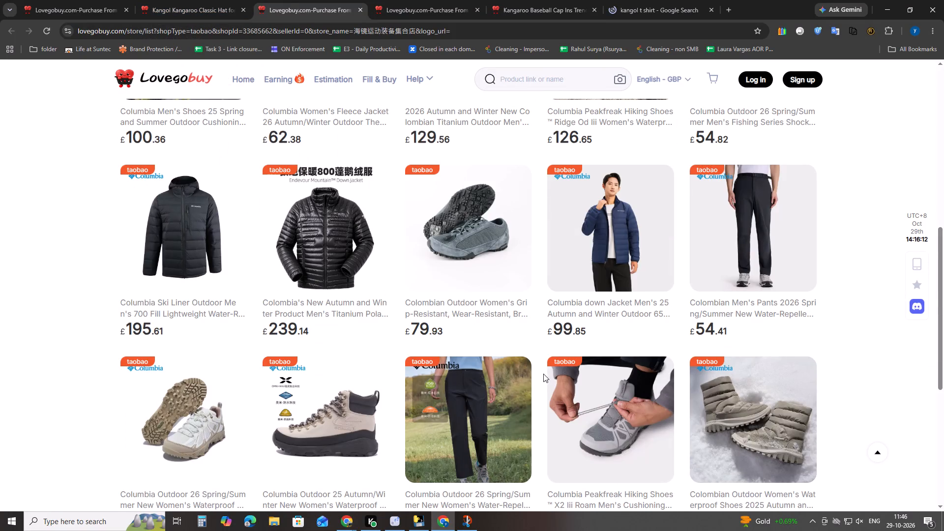
scroll(543, 374, "down", 7)
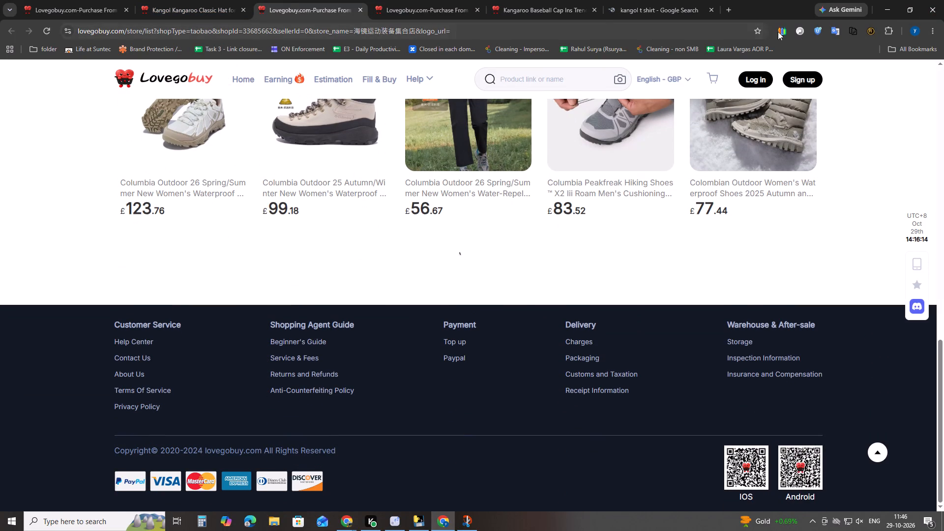
Open the RedPoints IPR Plugin, stop its current task and log out.
left_click(803, 27)
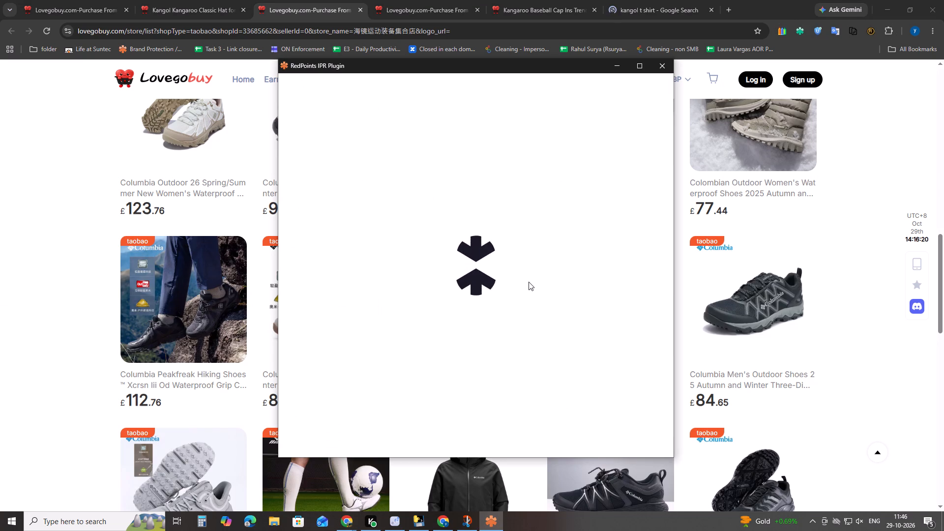
left_click(527, 269)
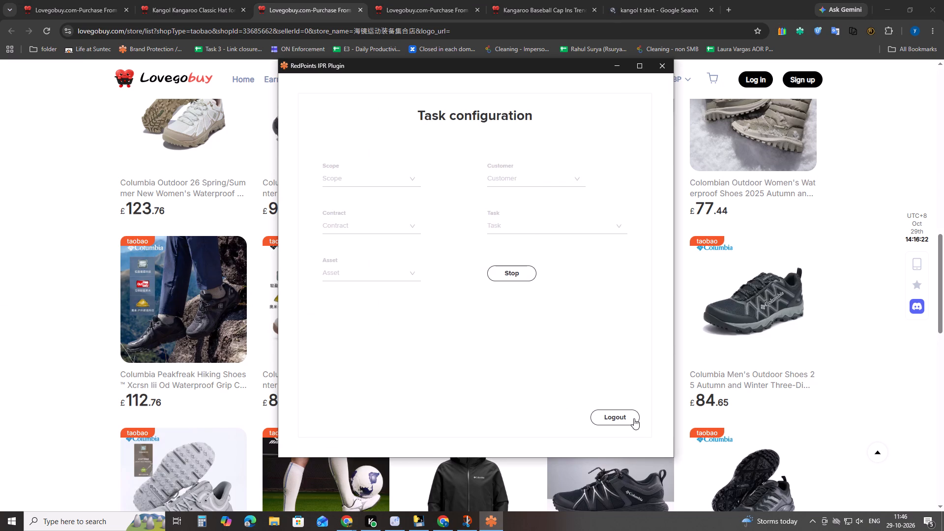
left_click(531, 274)
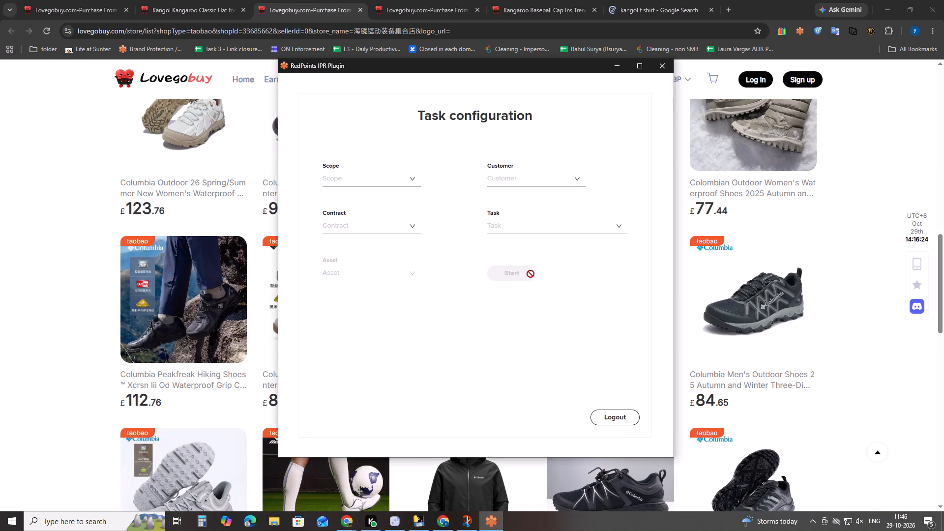
left_click(615, 420)
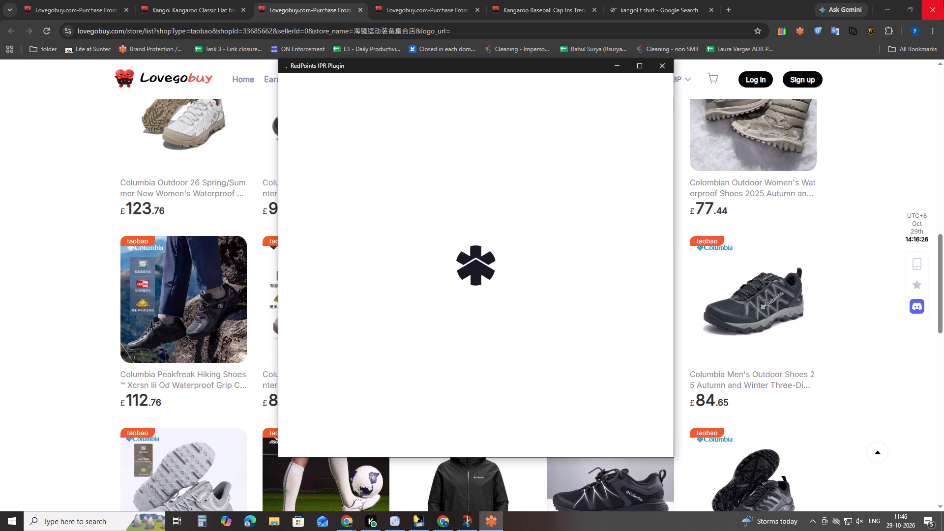
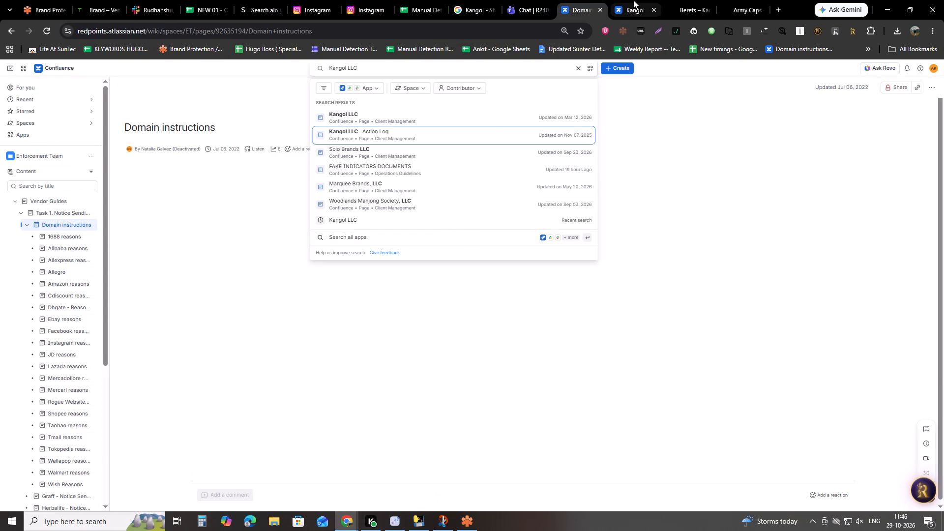
Switch to the Kangol LLC Confluence page and close the Berets and Army Caps browser tabs that follow it.
left_click(584, 0)
right_click(584, 0)
left_click(639, 0)
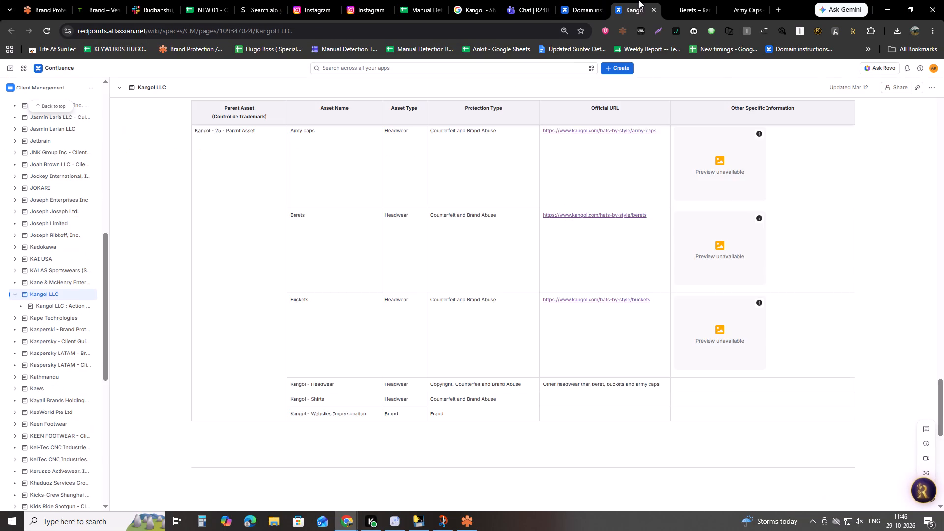
right_click(639, 1)
left_click(655, 250)
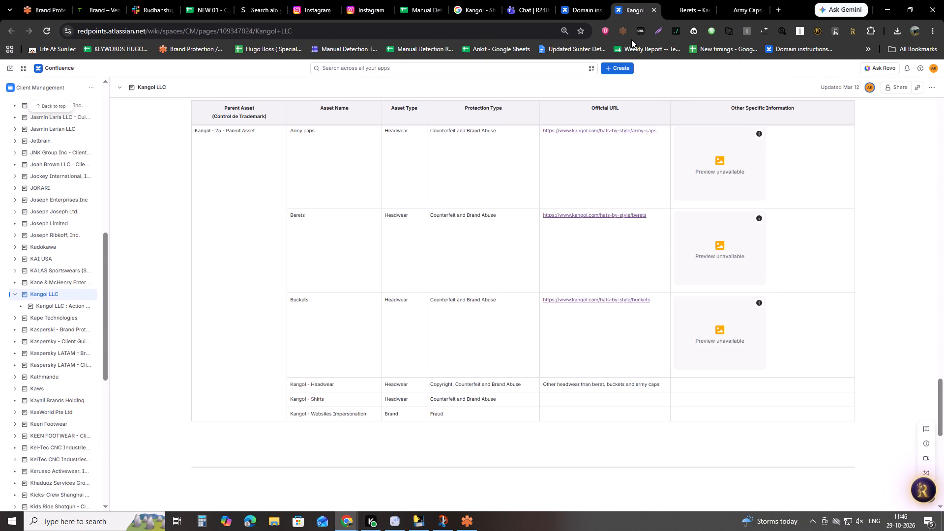
right_click(628, 0)
left_click(670, 241)
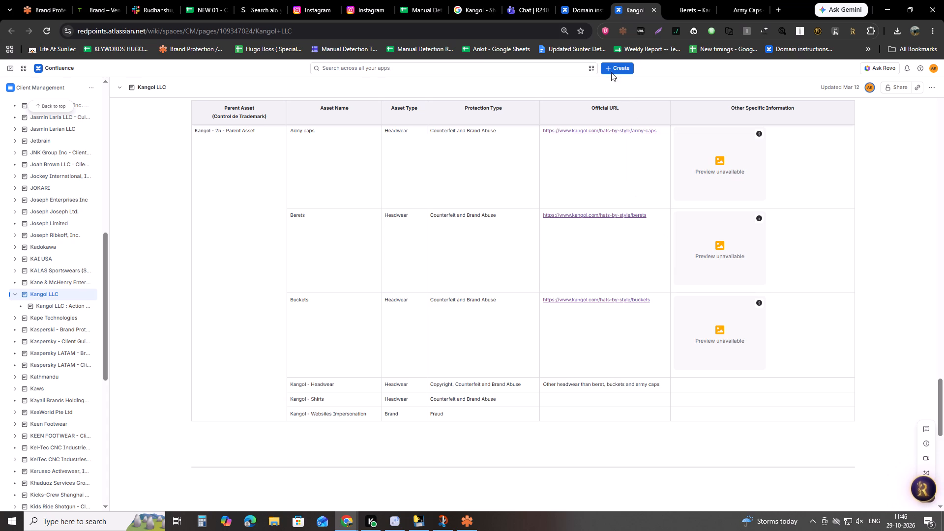
Open the RedPoints IPR Plugin from the Kangol LLC page.
left_click(618, 31)
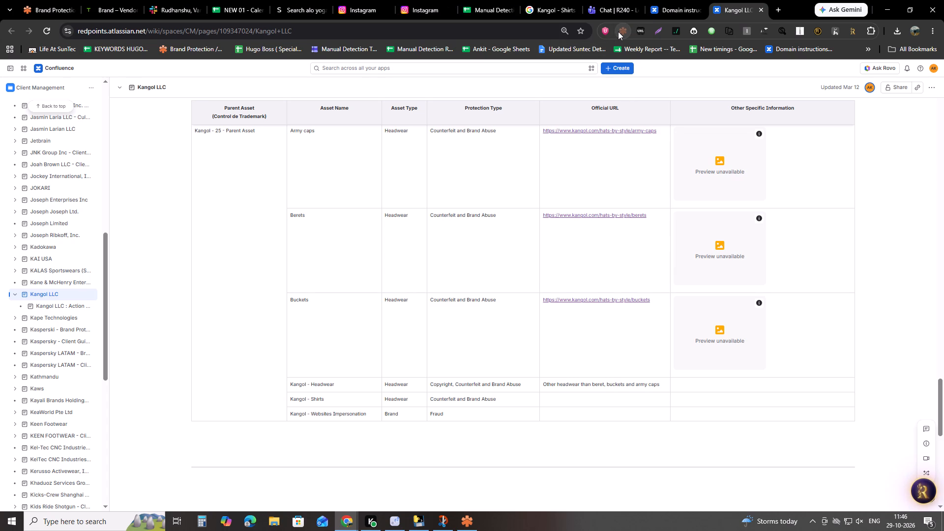
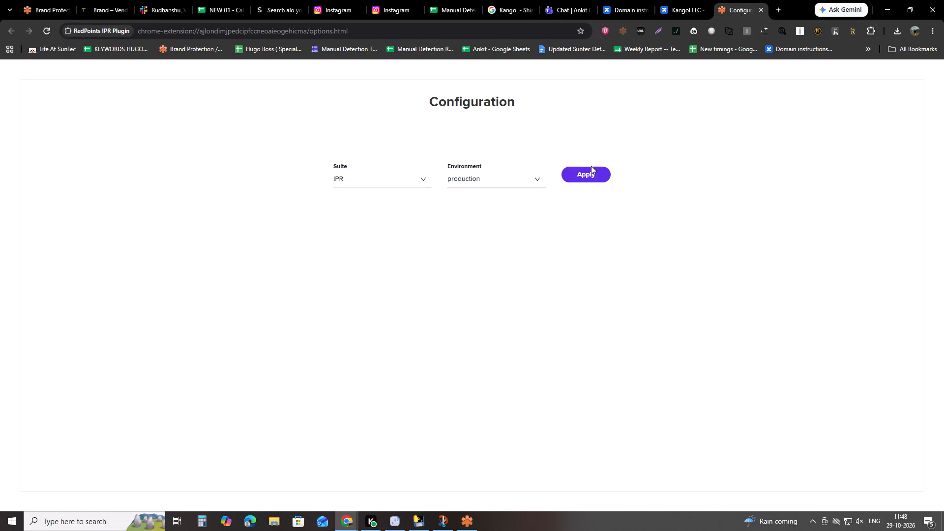
Apply the IPR suite and production environment in the plugin configuration and close the configuration page.
double_click(591, 174)
middle_click(751, 0)
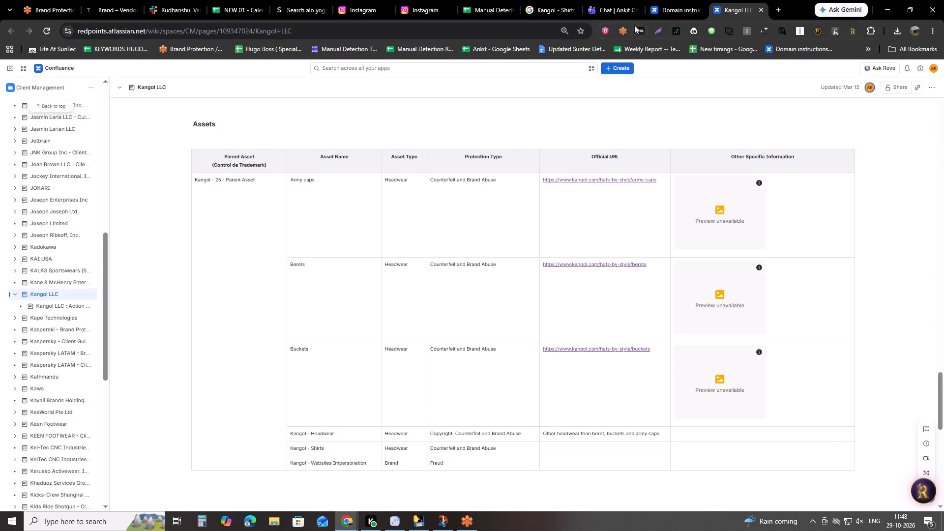
Reopen the RedPoints IPR Plugin and set the scope to suntec-scope, the task to Detection and the customer to Kangol LLC.
left_click(623, 28)
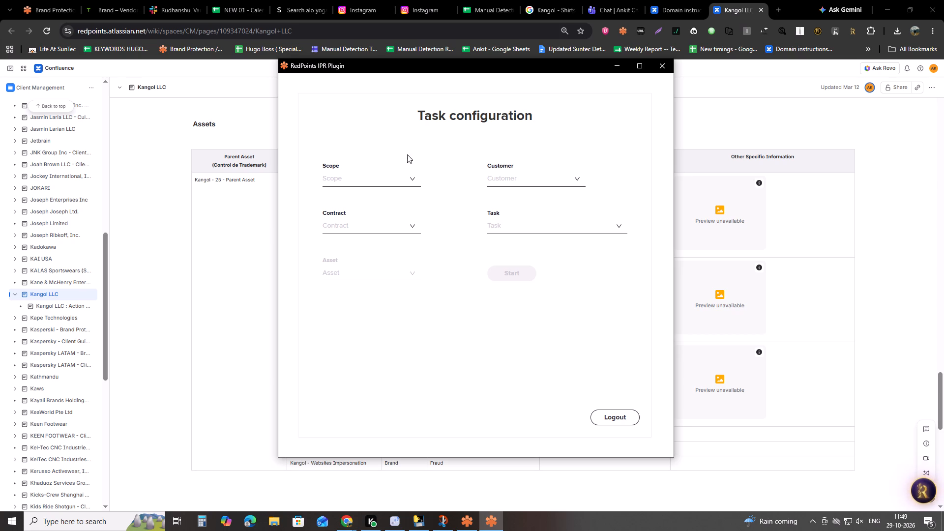
left_click(382, 172)
left_click(366, 190)
left_click(494, 217)
left_click(507, 225)
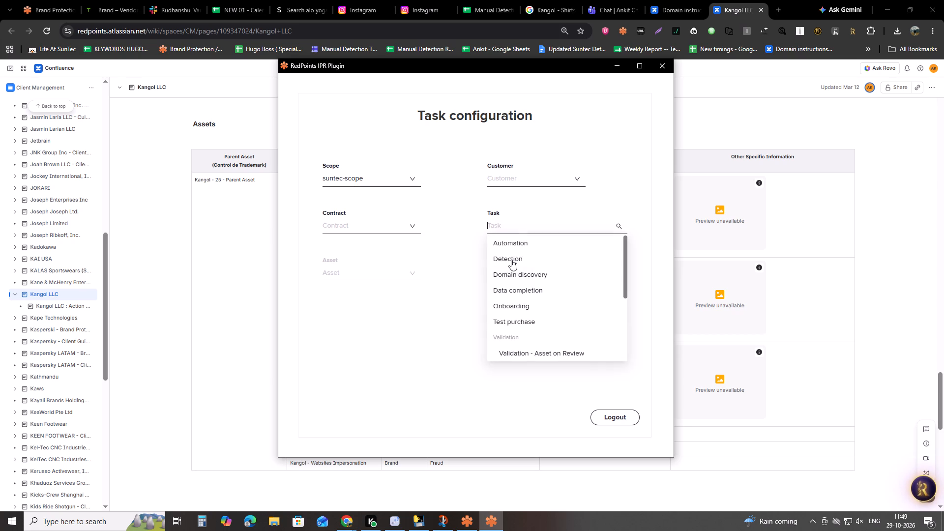
left_click(512, 260)
left_click(518, 177)
type("kangol")
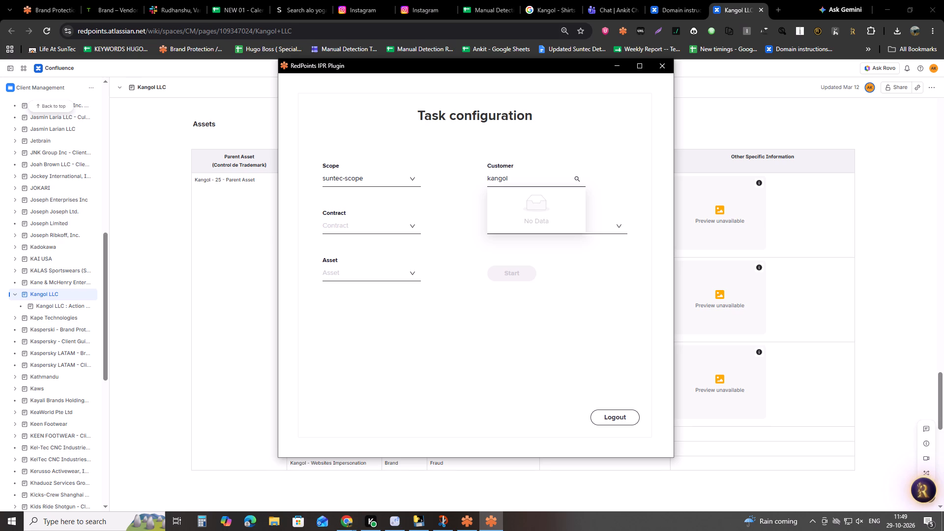
left_click(493, 193)
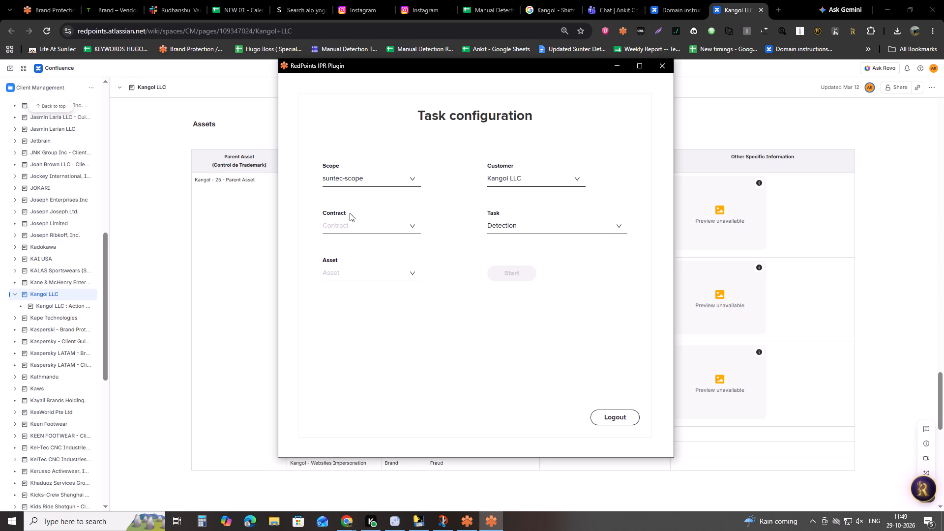
Select the Brand Protection contract and the Kangol - Headwear asset, and start the detection task.
left_click(350, 213)
left_click(350, 221)
left_click(351, 240)
left_click(362, 286)
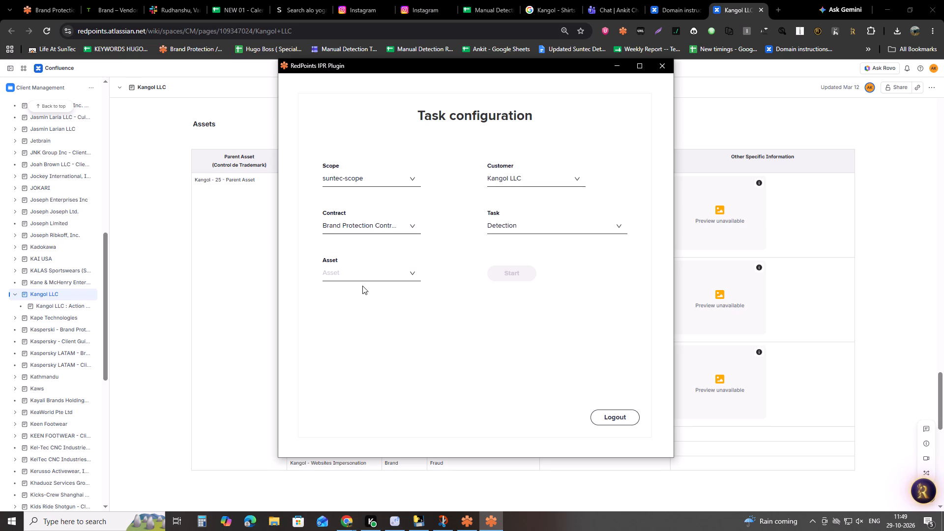
left_click(362, 267)
scroll(378, 326, "down", 3)
left_click(370, 365)
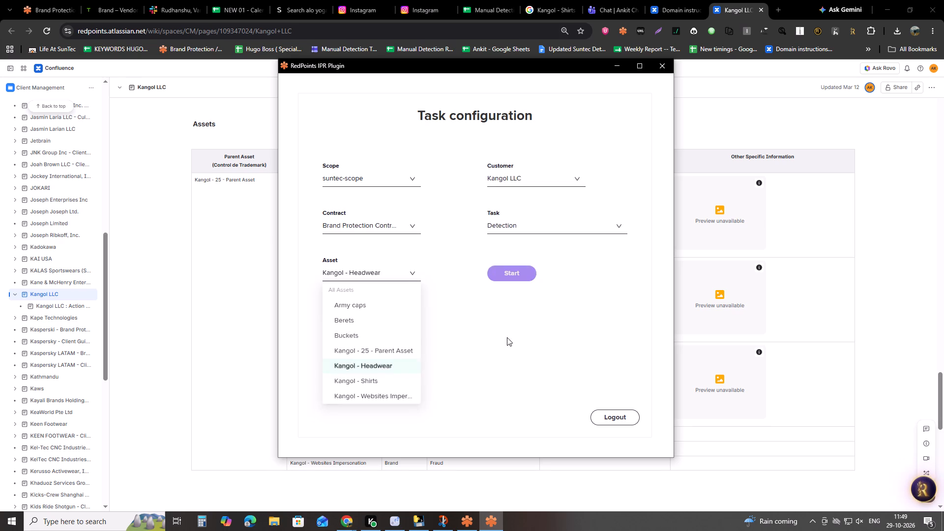
left_click(527, 264)
left_click(525, 273)
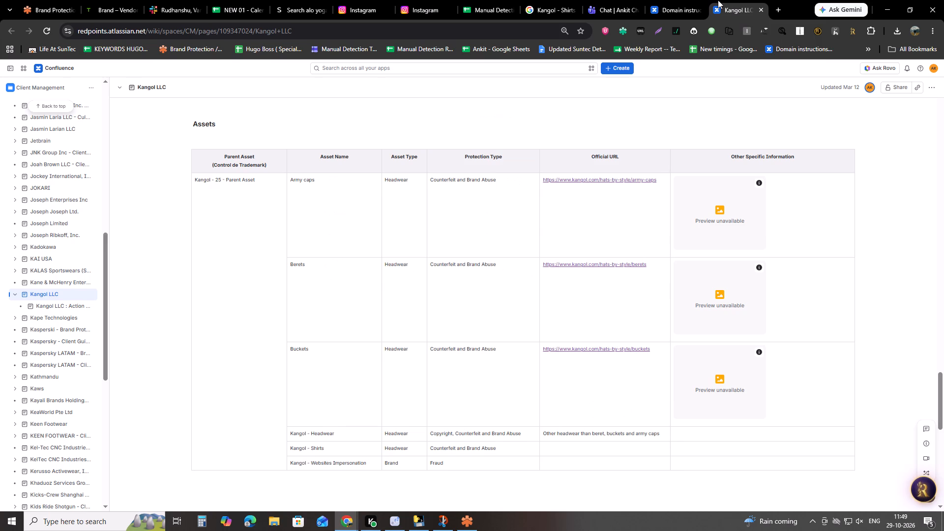
Switch to the Taobao Kangol baseball cap results and run the extension that marks the listings.
key("alt+Tab")
scroll(544, 275, "up", 2)
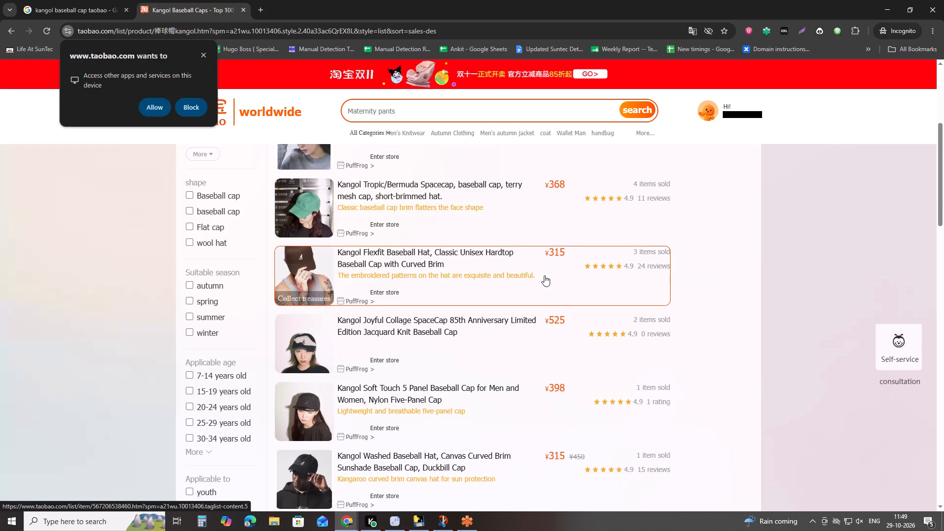
scroll(544, 275, "up", 9)
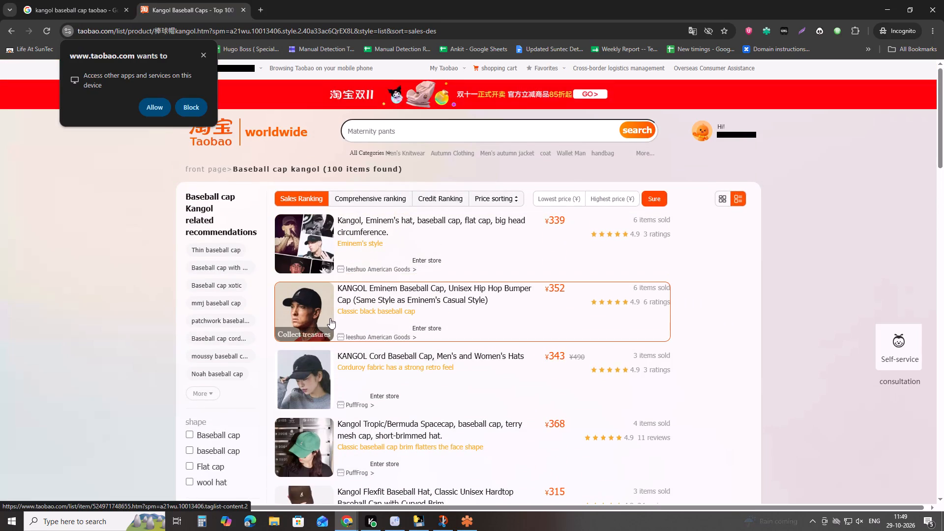
scroll(319, 315, "up", 1, "ctrl")
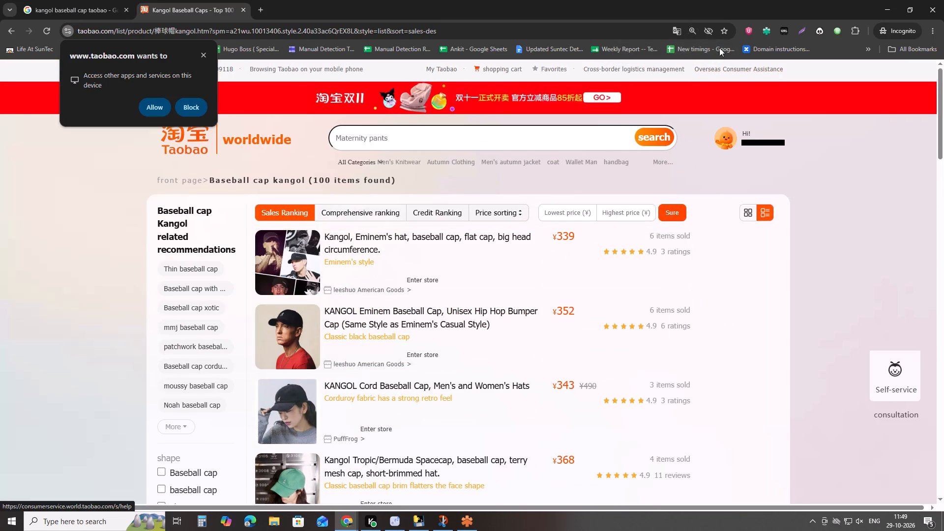
left_click(761, 33)
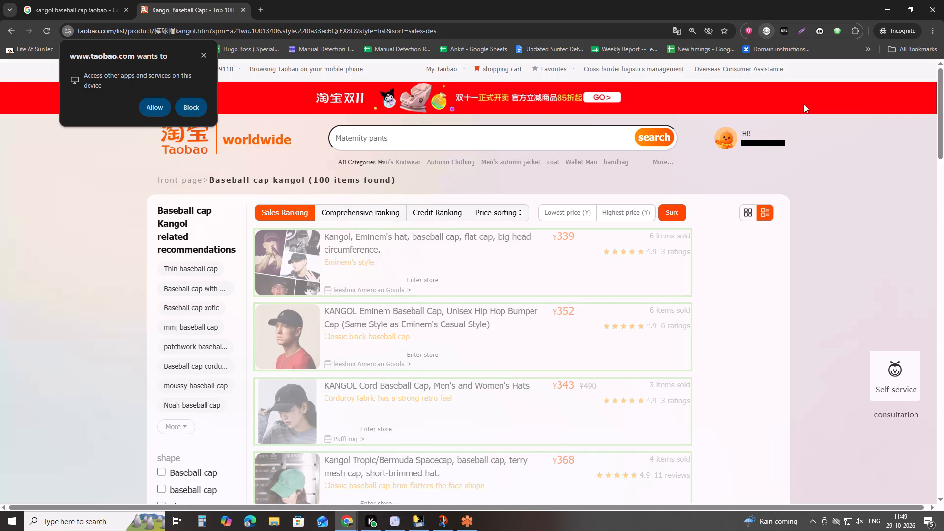
Record the link of the ¥138 Authentic KANGOL summer sun-shading cap in row 82594 of the Ankit sheet in Manual Detection Records.
scroll(806, 228, "down", 3)
scroll(509, 327, "down", 10)
scroll(423, 321, "down", 3)
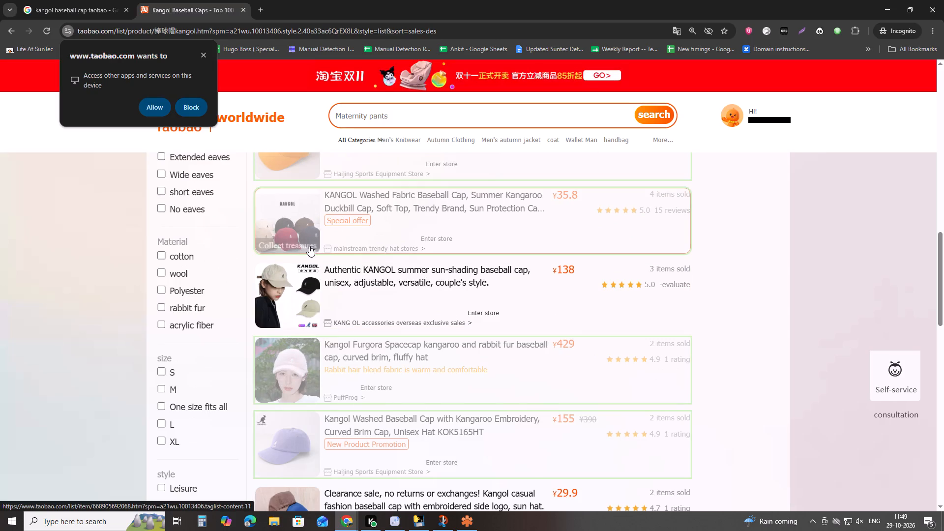
right_click(442, 277)
left_click(501, 366)
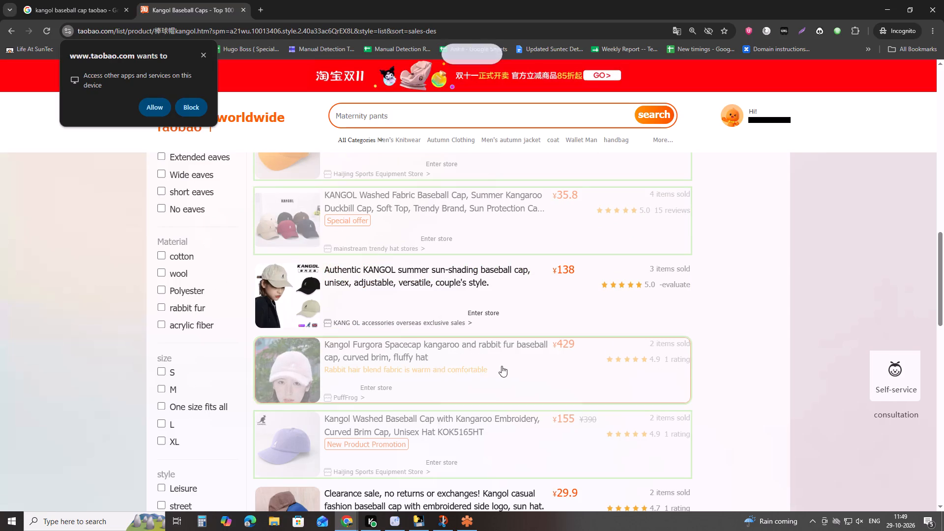
key("alt+Tab")
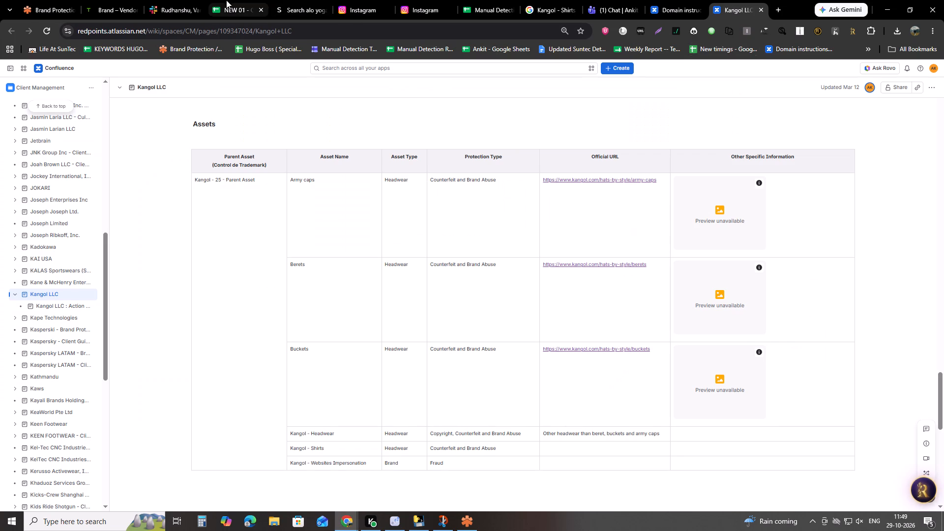
left_click(463, 0)
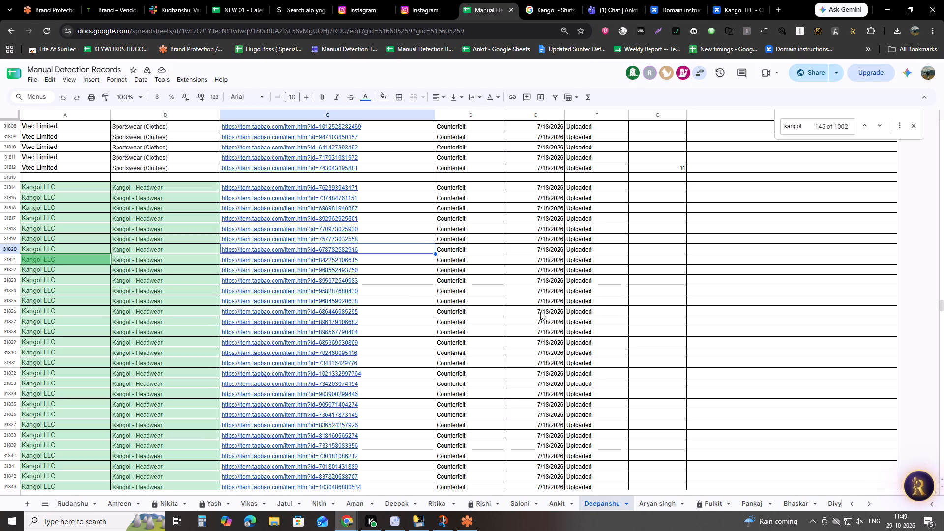
left_click(545, 503)
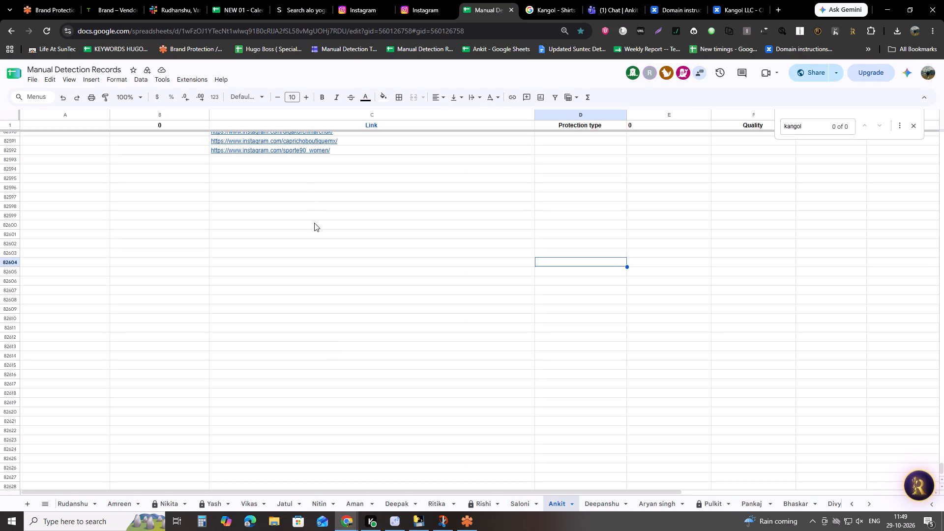
left_click(296, 174)
key("ctrl+v")
left_click(295, 179)
Return to the Taobao results and move the RedPoints IPR Plugin window out of the way by minimizing it.
key("alt+Tab")
scroll(283, 218, "down", 2)
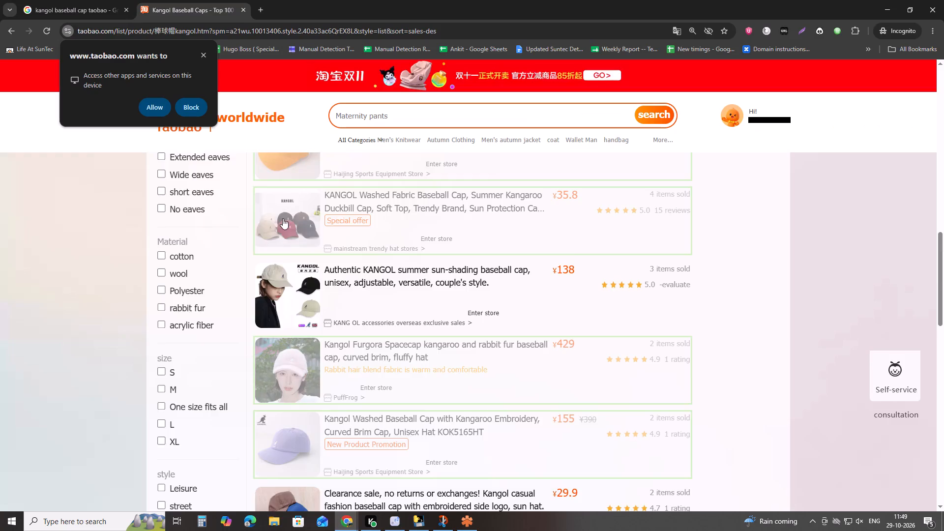
scroll(283, 218, "down", 3)
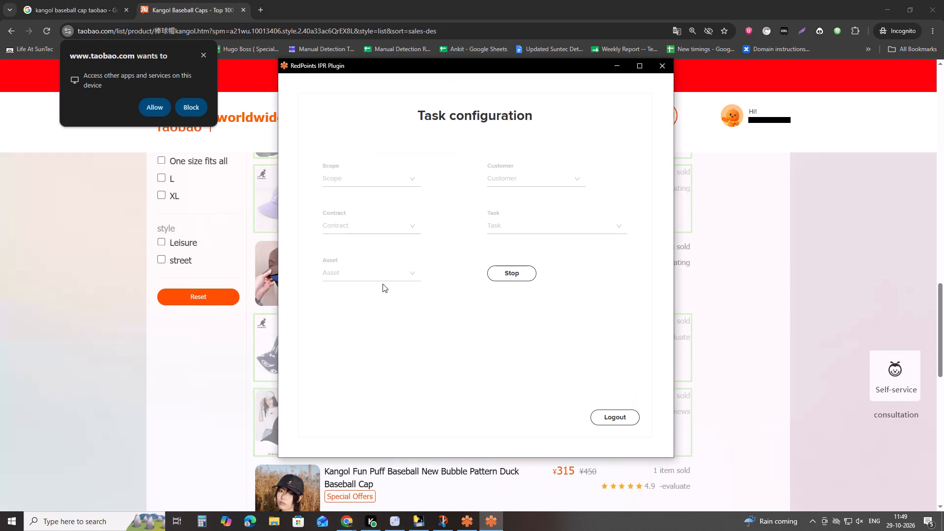
left_click_drag(581, 66, 647, 322)
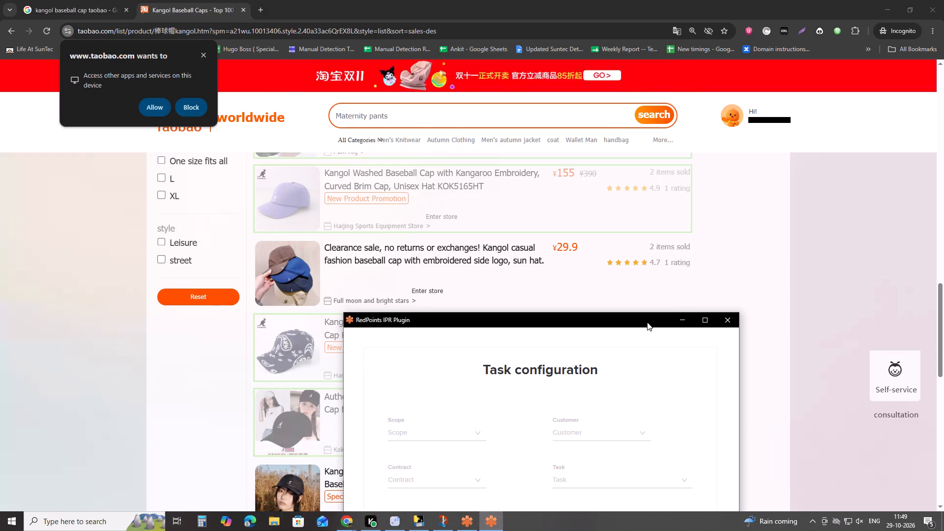
left_click_drag(647, 322, 650, 322)
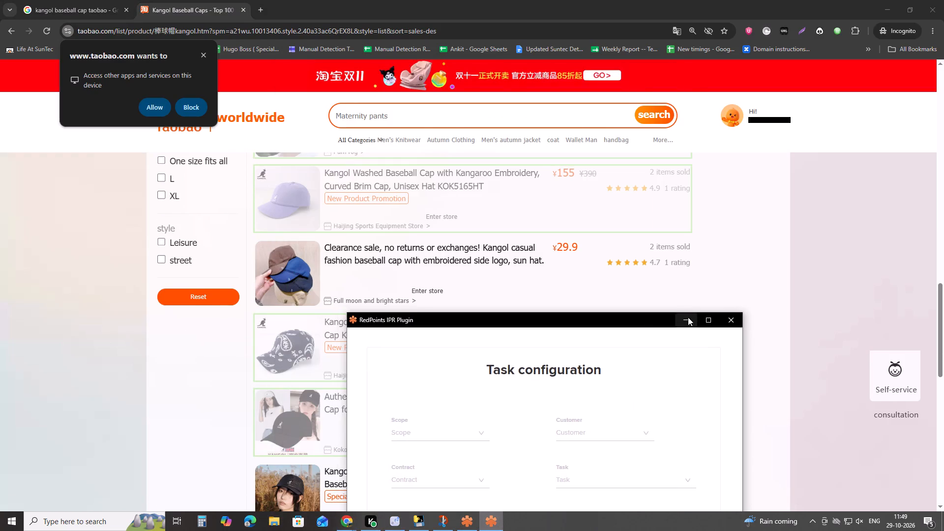
left_click(688, 317)
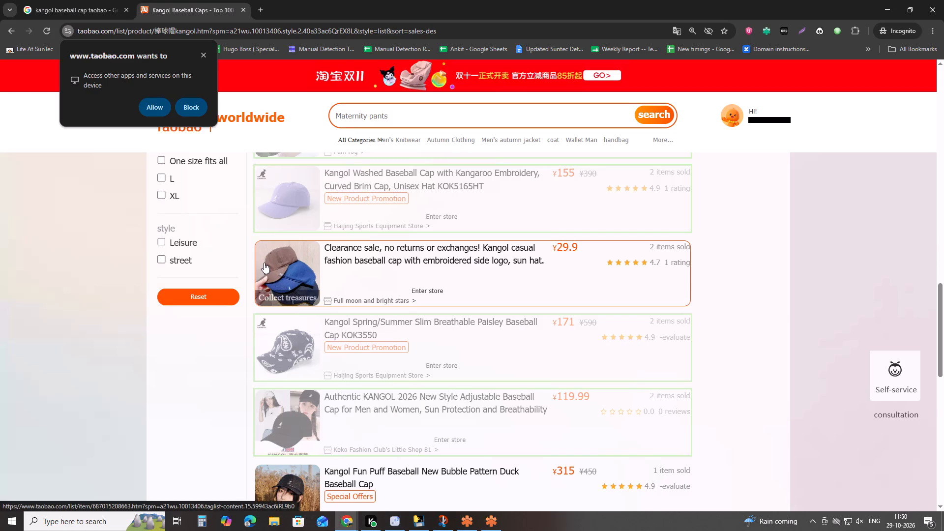
Check the full-size image of the ¥29.9 clearance Kangol cap and record the listing's link in row 82595 of the Ankit sheet.
right_click(265, 263)
left_click(331, 388)
left_click(331, 0)
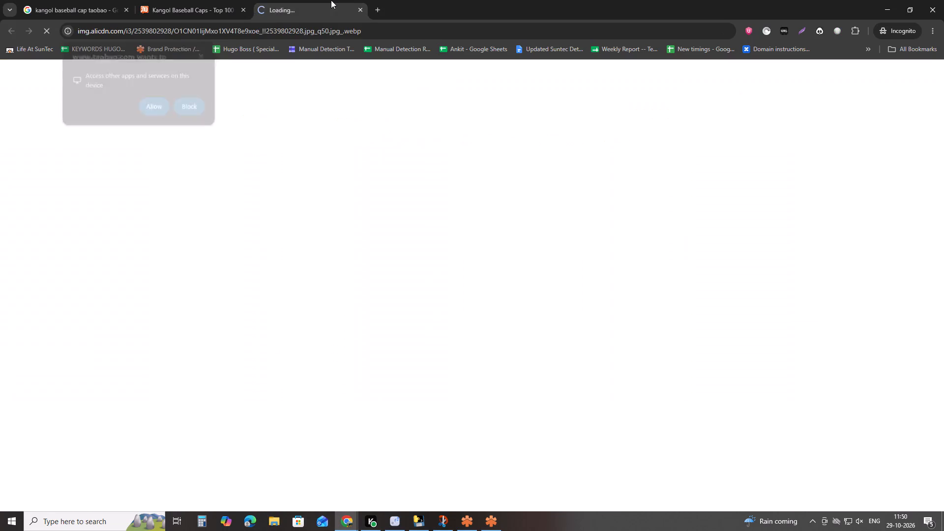
middle_click(331, 0)
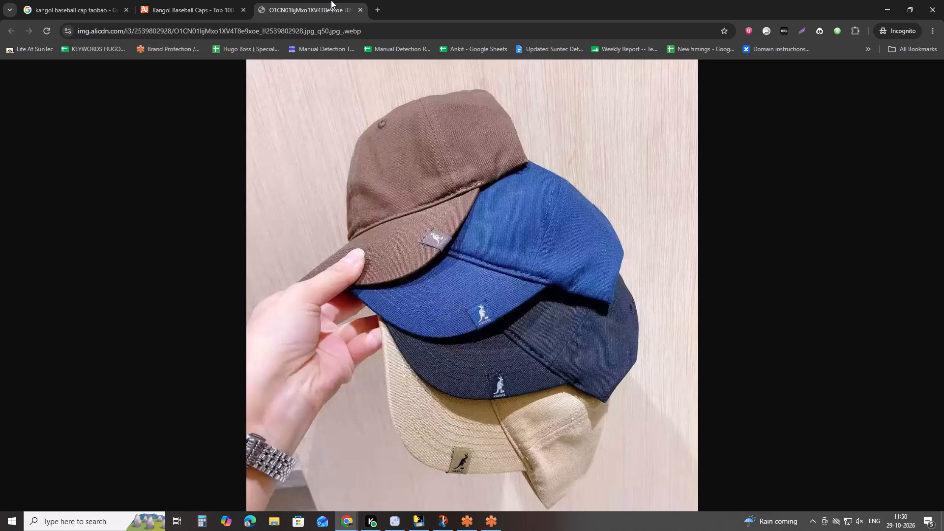
scroll(349, 303, "up", 6)
scroll(349, 303, "down", 6)
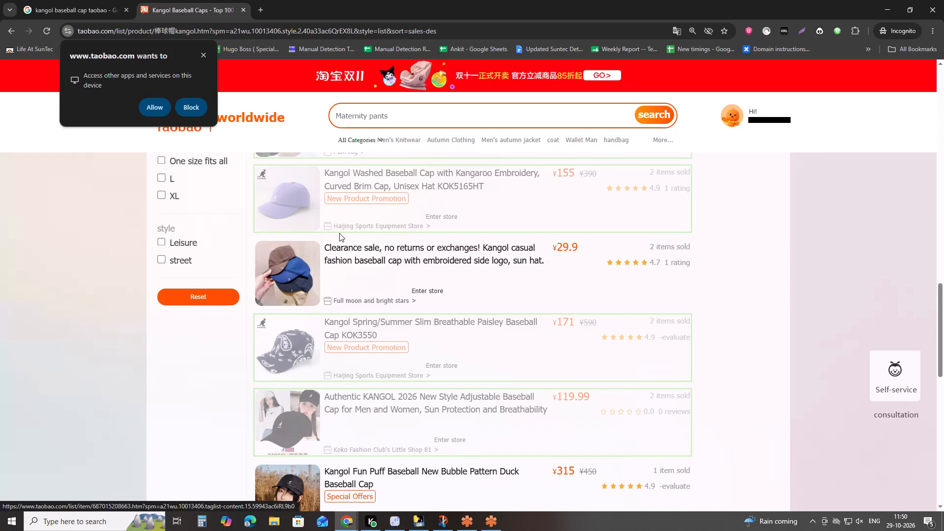
right_click(349, 244)
left_click(376, 335)
key("alt+Tab")
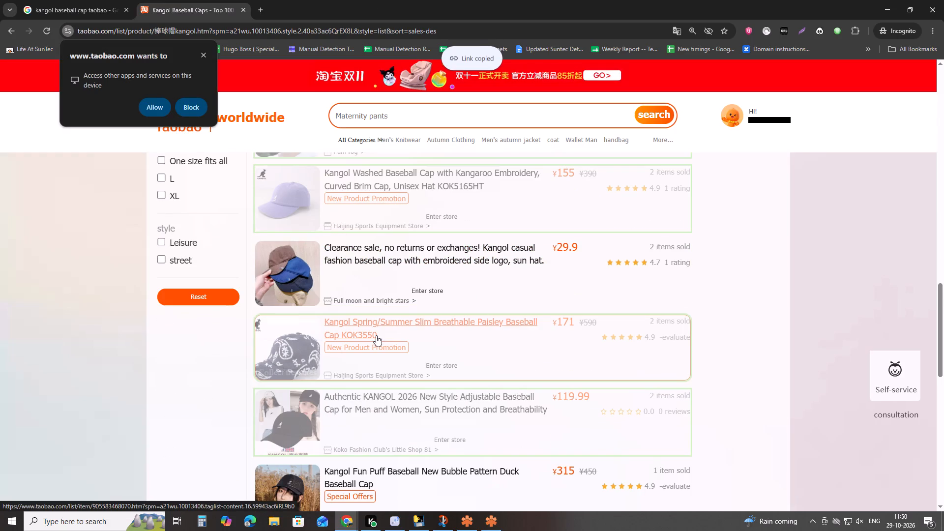
key("alt+Tab")
key("alt+Tab")
key("ctrl+v")
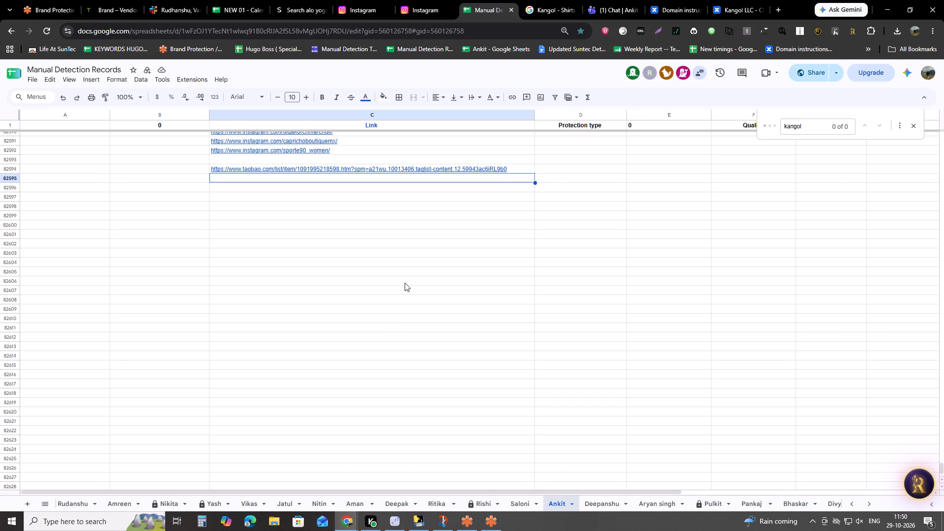
Return to the Google results and search for "kangol baseball cap taobao australia".
key("alt+Tab")
key("alt+Tab")
left_click(107, 0)
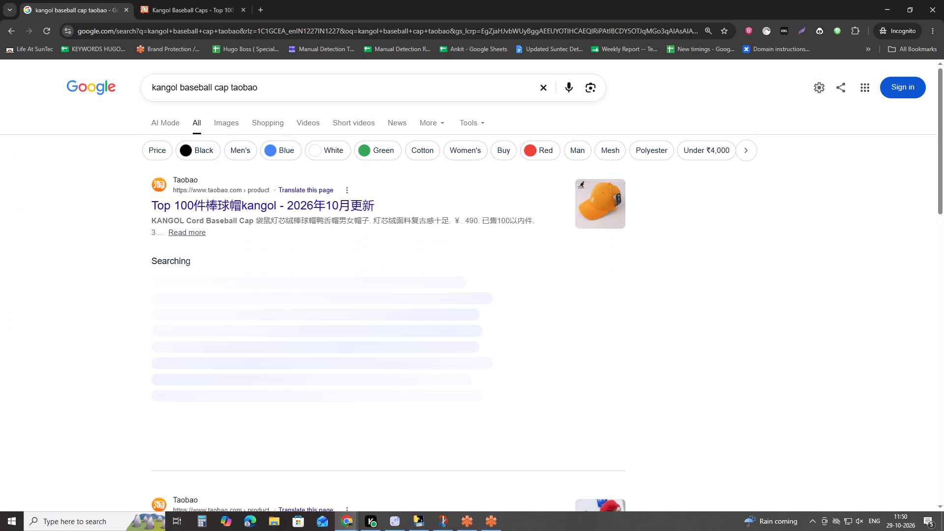
left_click(280, 87)
key("space")
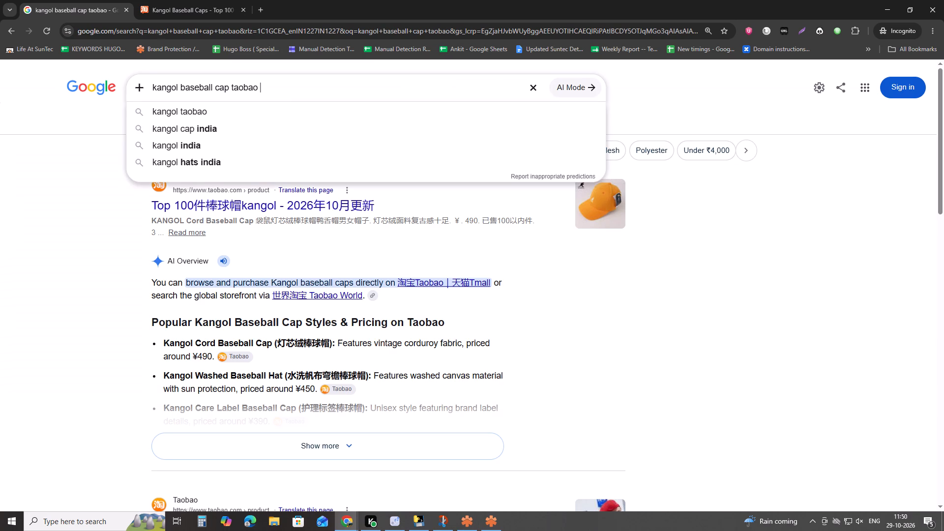
type("aus")
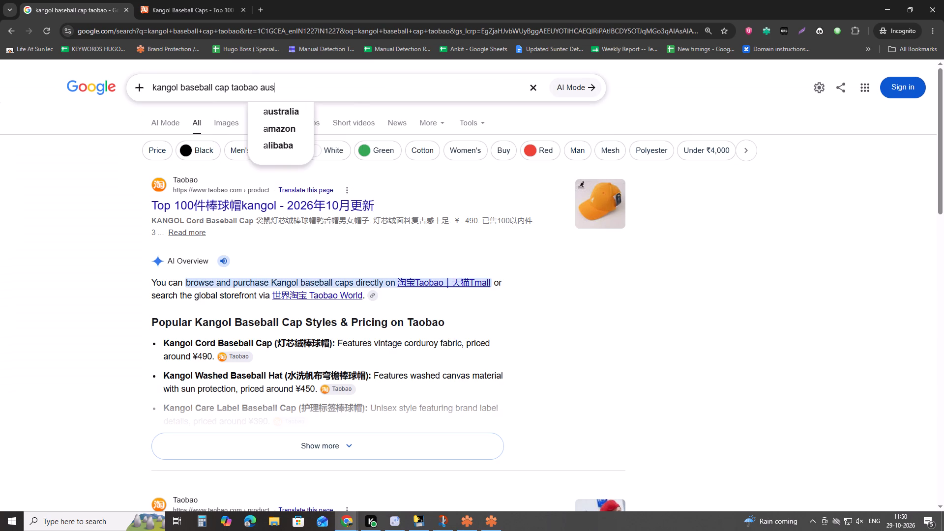
key("Down")
key("Return")
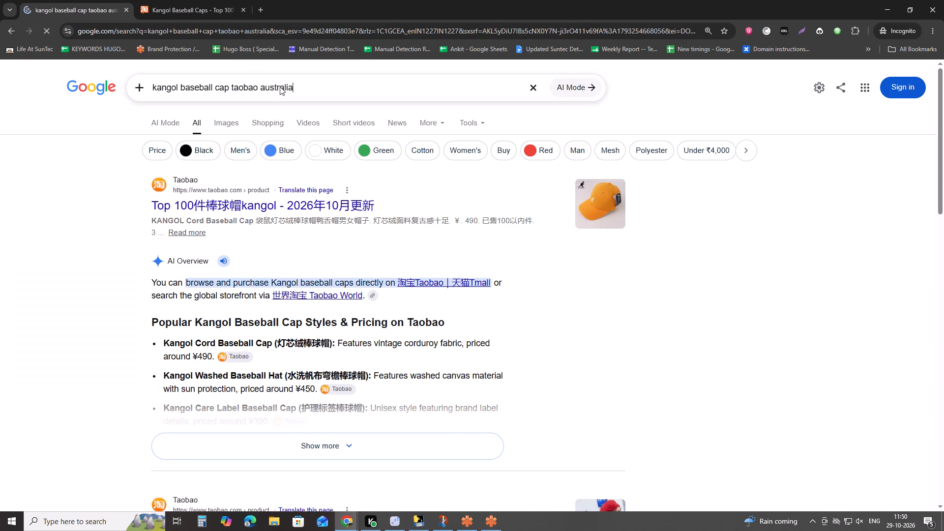
Open the Tmall Australia classic Kangol hat search result in a new tab and switch to it.
scroll(304, 298, "down", 2)
left_click(287, 324, "ctrl")
left_click(267, 335, "ctrl")
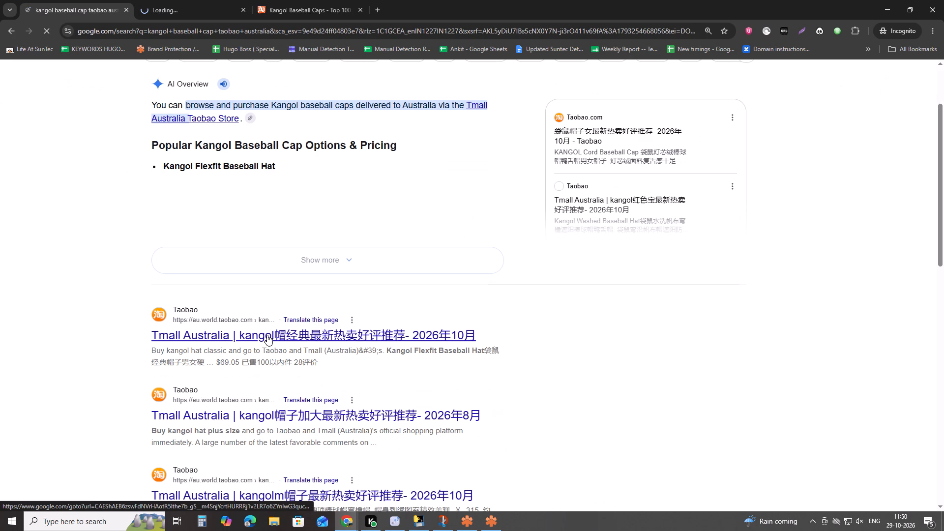
left_click(188, 0)
middle_click(188, 0)
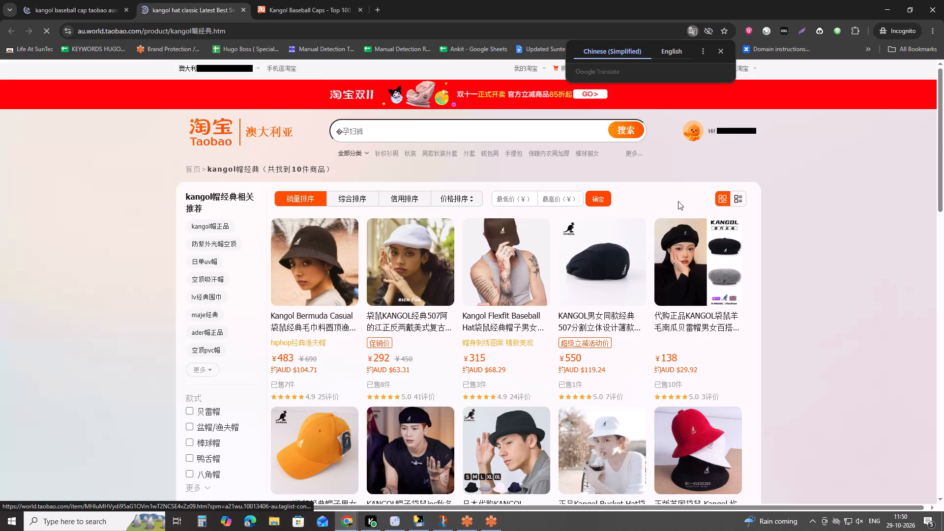
Display the classic Kangol hat results as a list and translate the page to English.
left_click(735, 200)
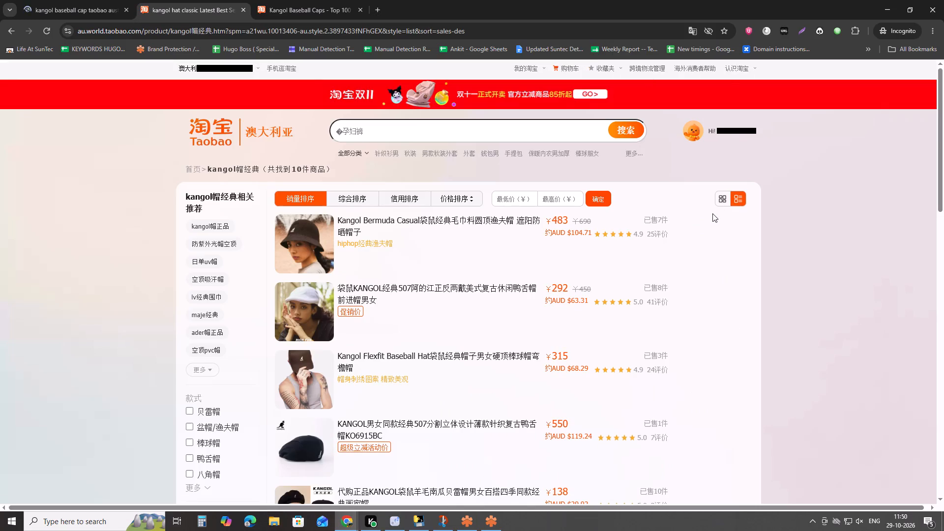
right_click(792, 141)
left_click(699, 311)
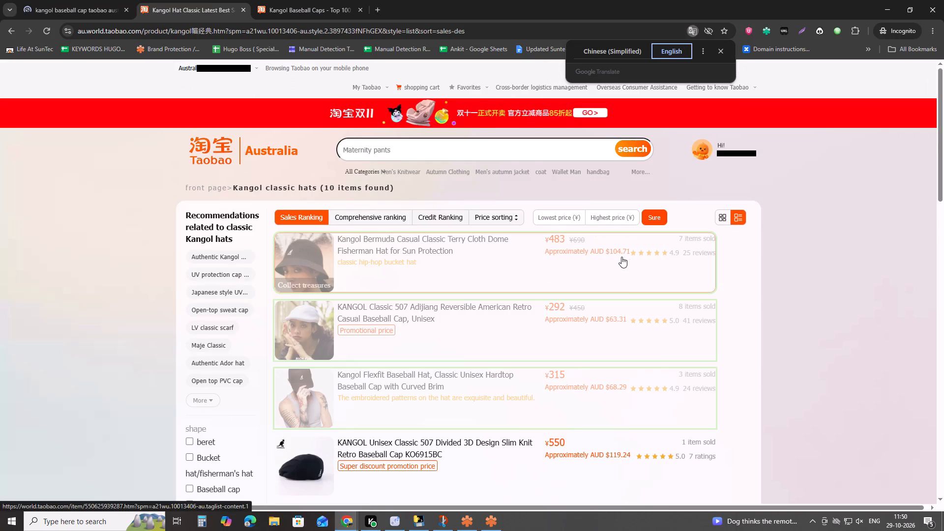
Look through the translated classic Kangol hat listings for potentially infringing products.
left_click(817, 282)
scroll(259, 292, "down", 4)
scroll(219, 354, "down", 2)
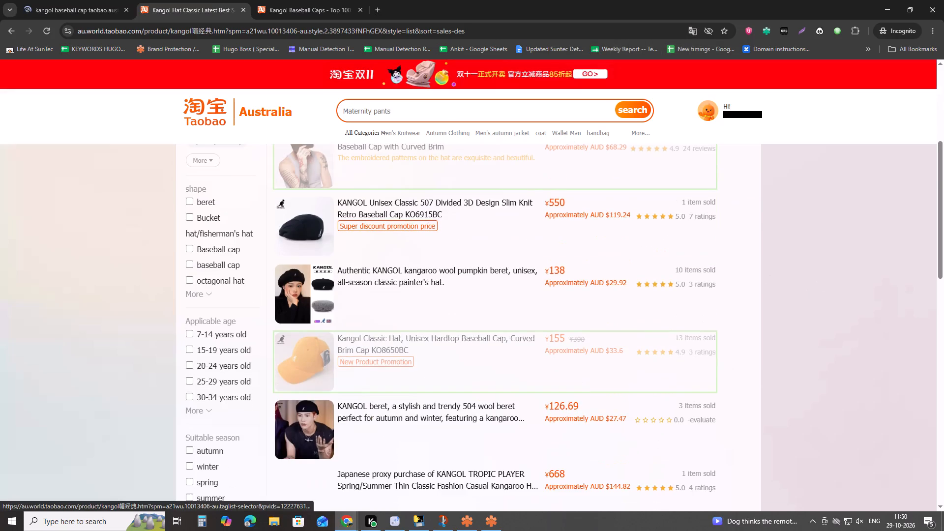
scroll(219, 354, "down", 1)
scroll(200, 308, "down", 5)
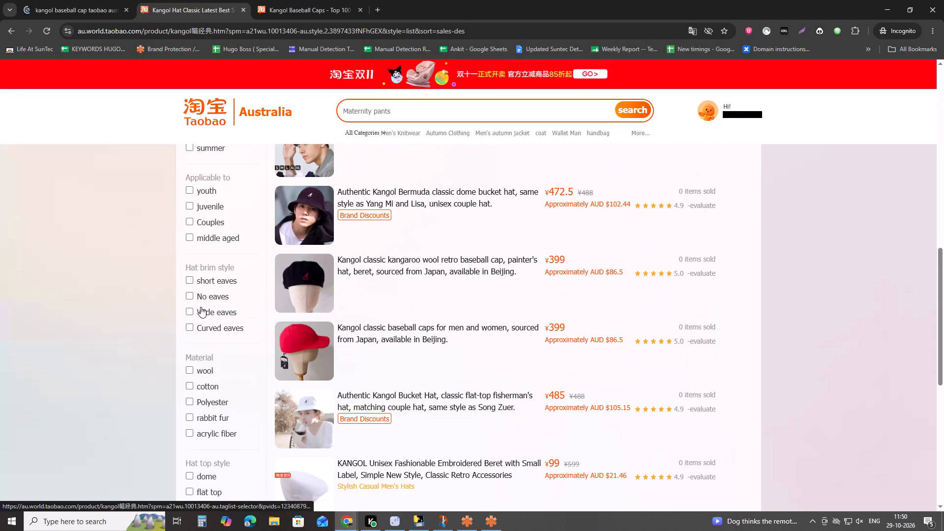
Return to the Google results, open the Tmall Australia "帽kangol" result in a new tab and switch to it.
left_click(31, 0)
scroll(293, 284, "down", 3)
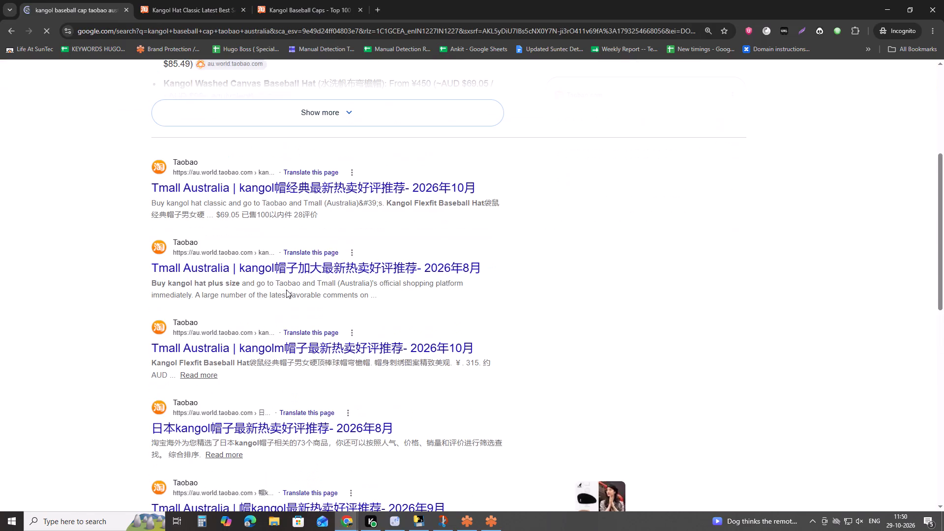
scroll(283, 273, "down", 1)
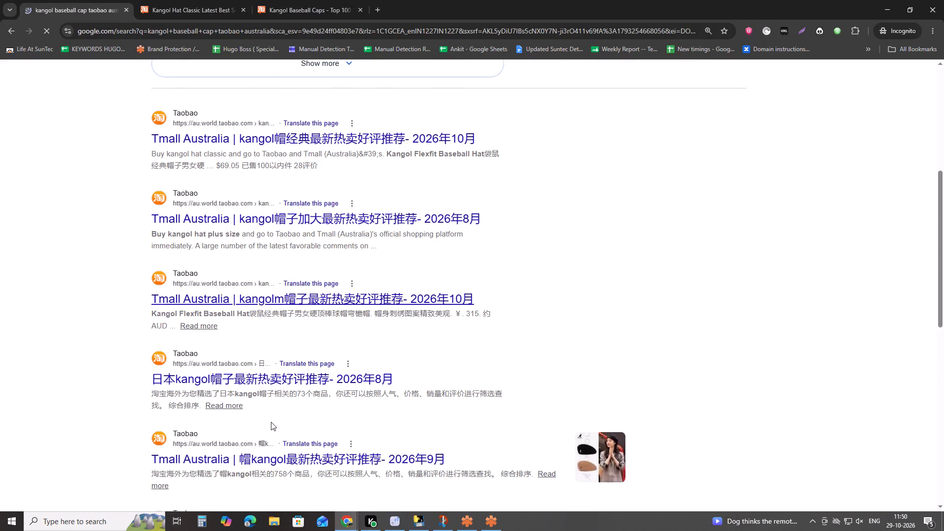
middle_click(267, 457)
left_click(306, 0)
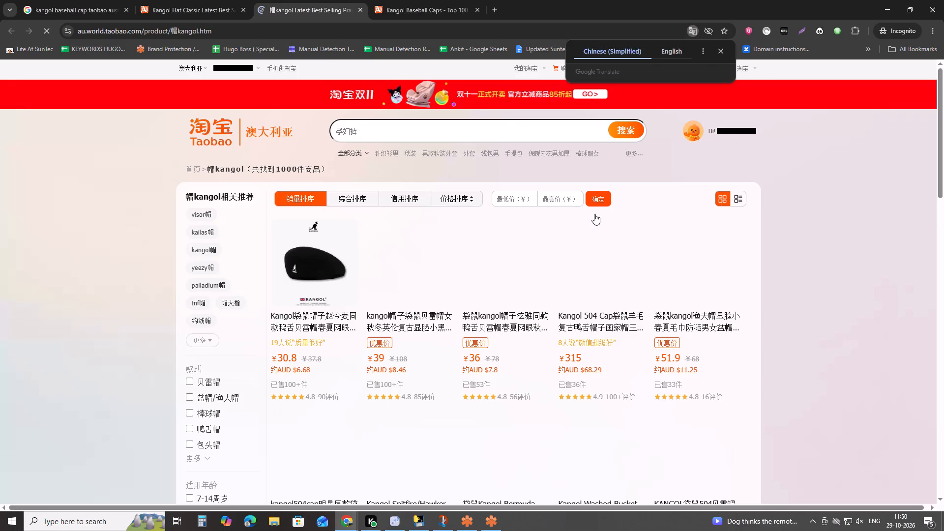
Display the "帽kangol" product results as a list.
scroll(594, 215, "down", 3)
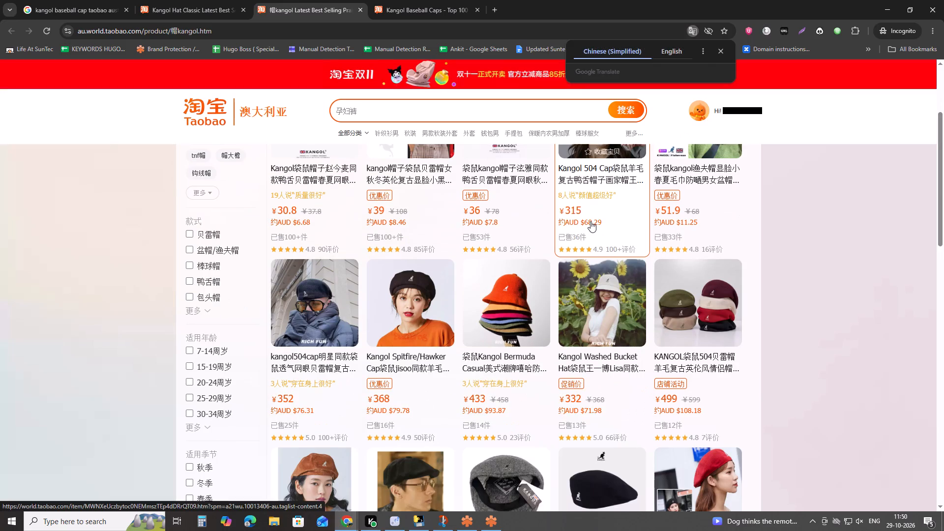
scroll(588, 220, "up", 6)
left_click(737, 195)
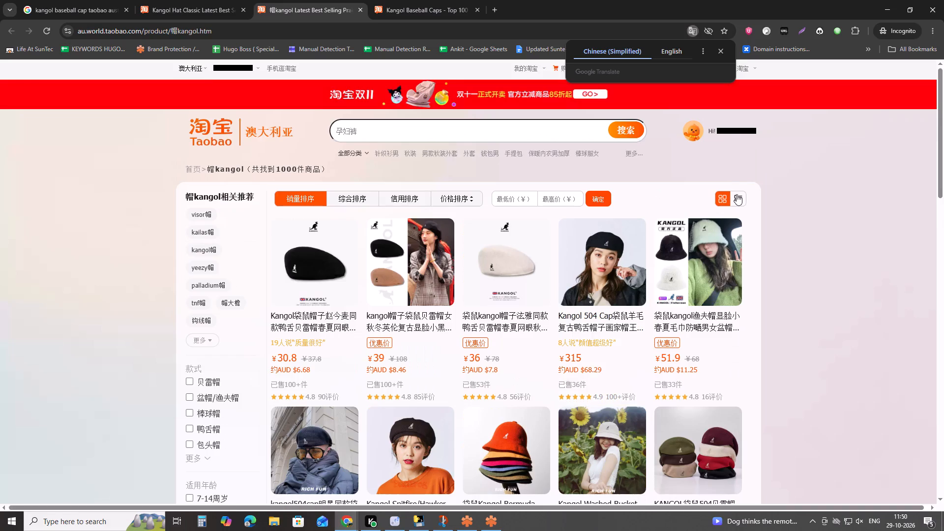
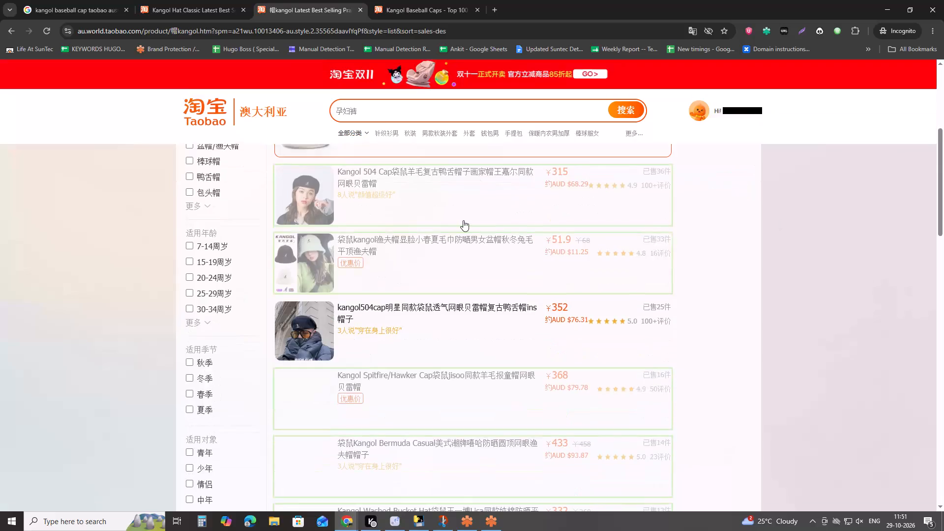
Look through the "帽kangol" product listings for potentially infringing Kangol headwear.
scroll(442, 211, "down", 1)
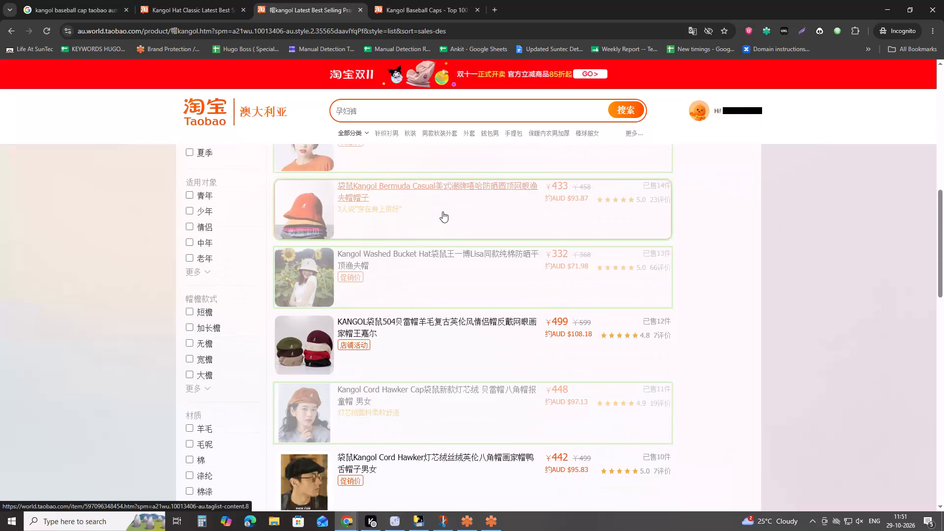
scroll(442, 211, "down", 1)
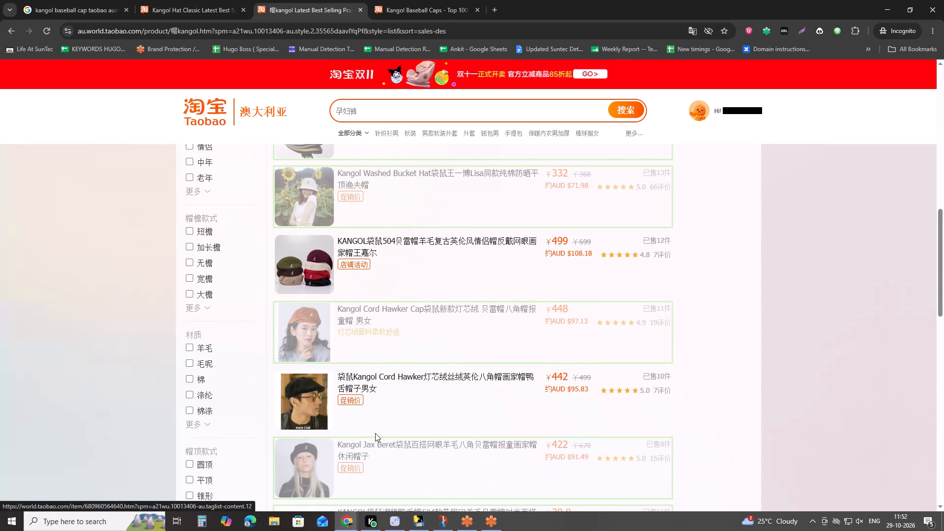
scroll(457, 285, "down", 4)
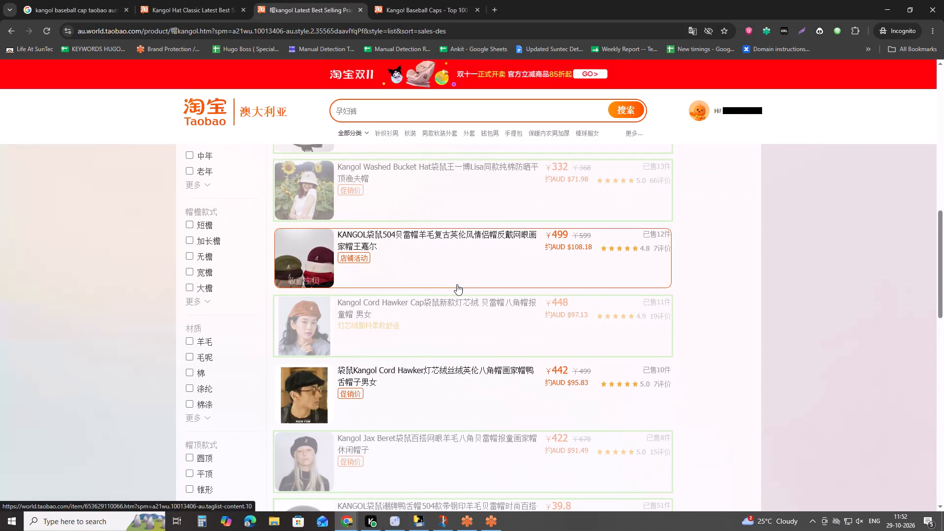
scroll(479, 322, "down", 5)
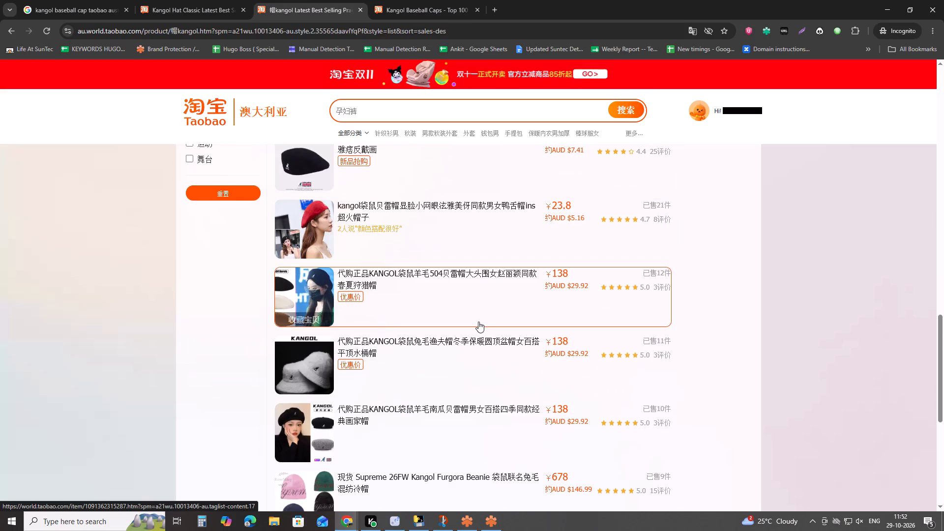
scroll(476, 322, "down", 3)
Close the tab with the classic Kangol hat results.
left_click(167, 0)
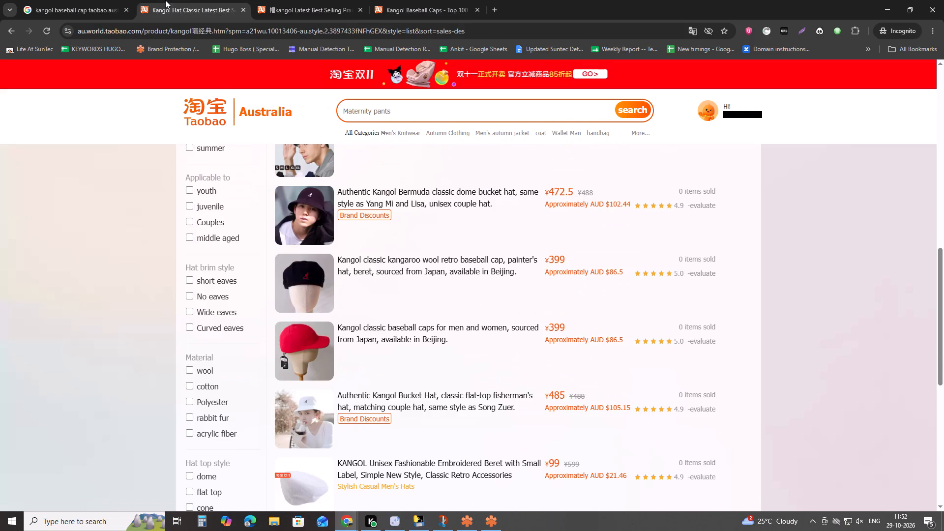
middle_click(173, 0)
From the Google results, open the Tmall Australia "袋鼠帽子女" result in a new tab and display its products as a list.
left_click(61, 0)
scroll(287, 288, "down", 2)
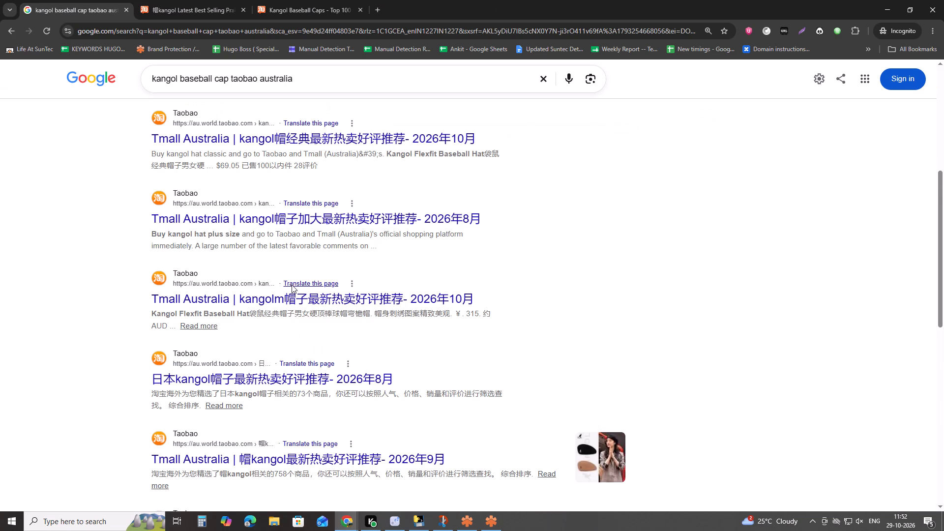
scroll(364, 348, "down", 5)
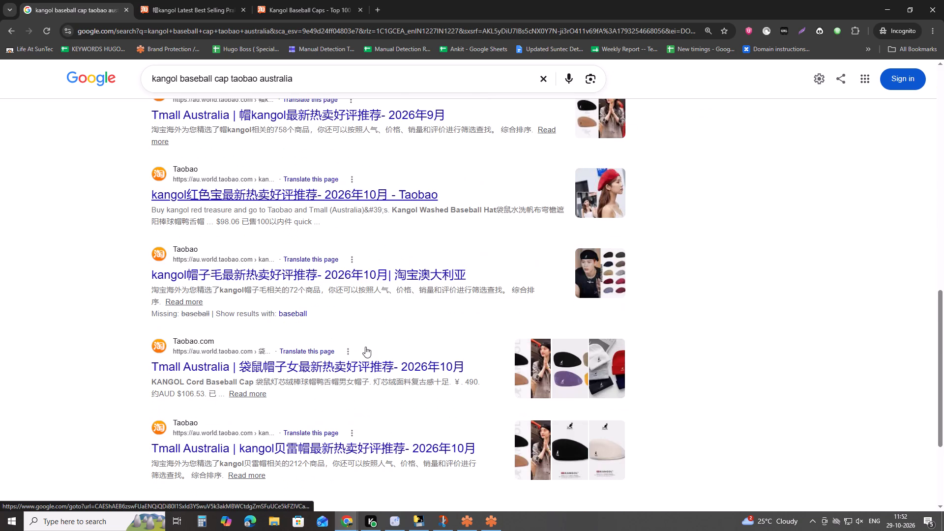
middle_click(254, 372)
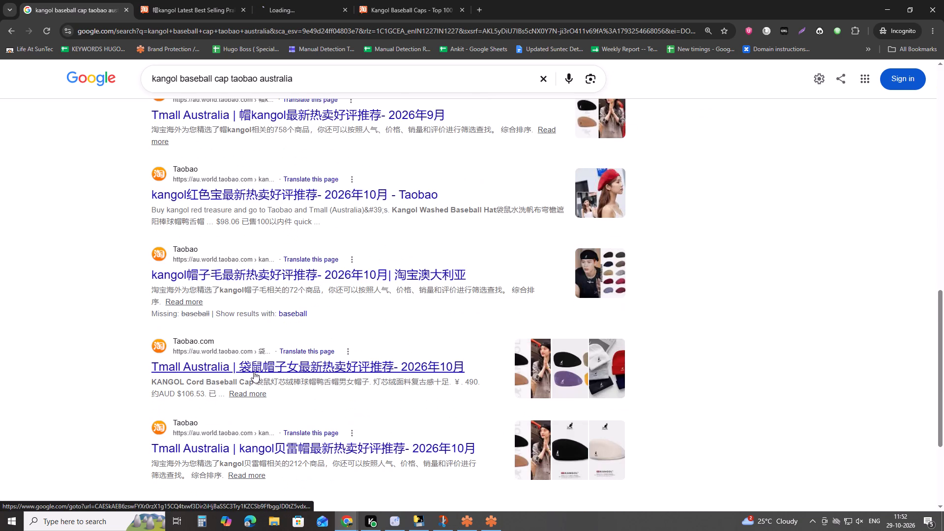
left_click(289, 0)
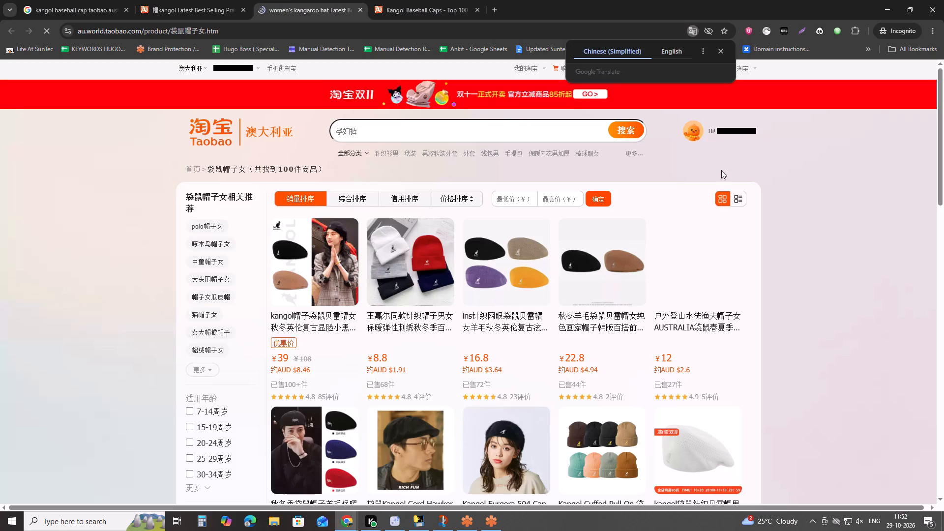
left_click(740, 202)
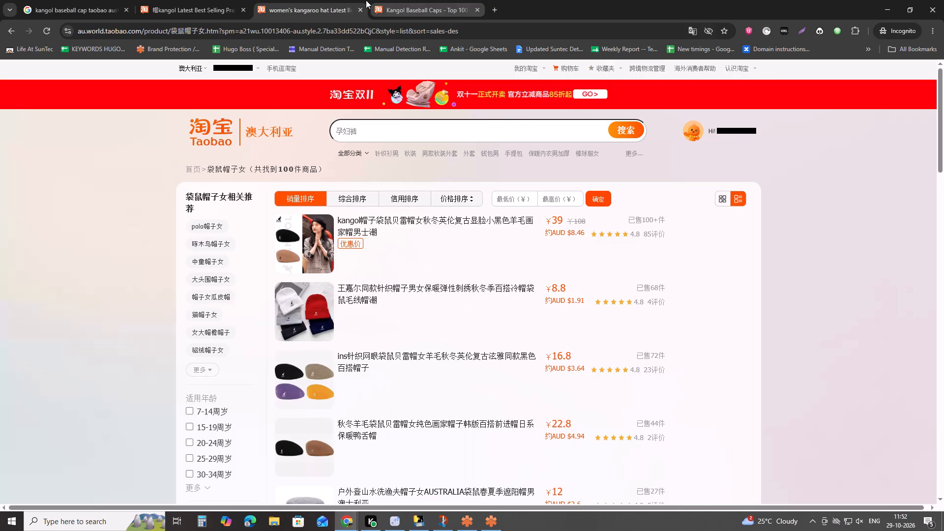
Switch to the Kangol Baseball Caps results and allow Taobao to access other apps and services on this device.
left_click(204, 0)
left_click(418, 0)
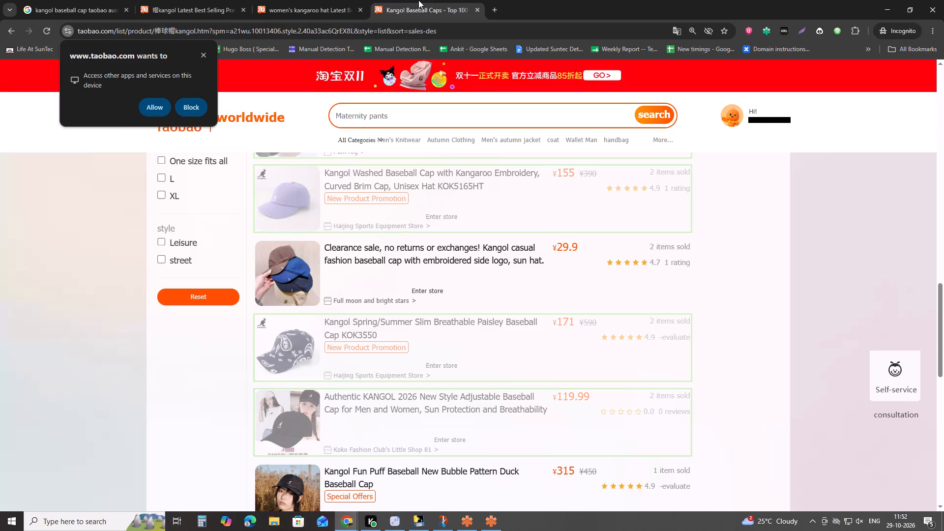
scroll(402, 286, "down", 4)
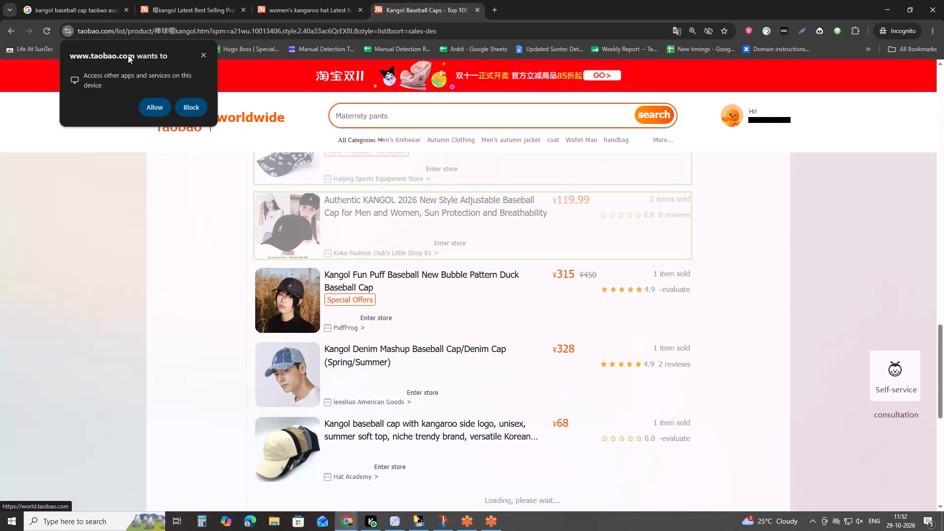
left_click(63, 236)
left_click(150, 108)
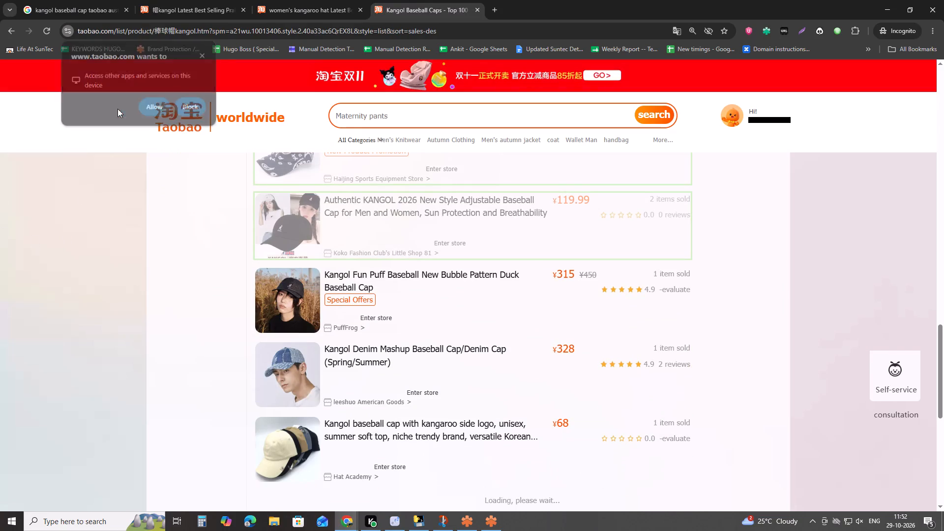
Look through the remaining Kangol baseball cap listings, including the lazily loaded ones, for potentially infringing products.
scroll(86, 87, "up", 5)
scroll(39, 331, "up", 1)
middle_click(39, 331)
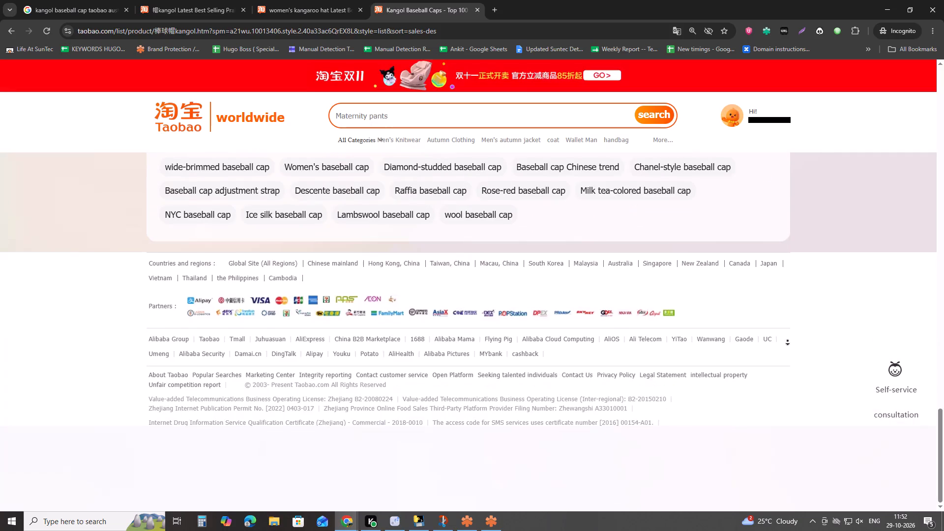
middle_click(788, 339)
scroll(788, 339, "up", 3)
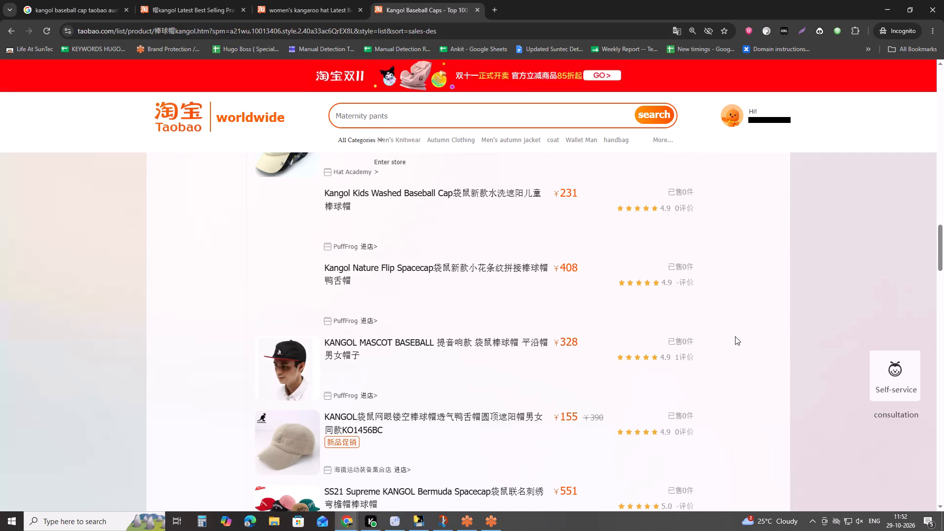
scroll(603, 327, "down", 6)
scroll(382, 322, "down", 5)
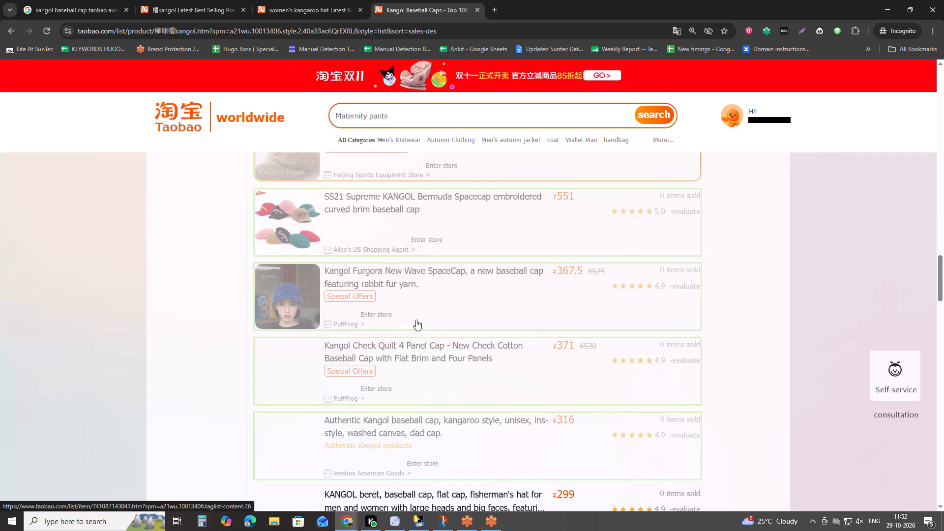
scroll(175, 304, "down", 3)
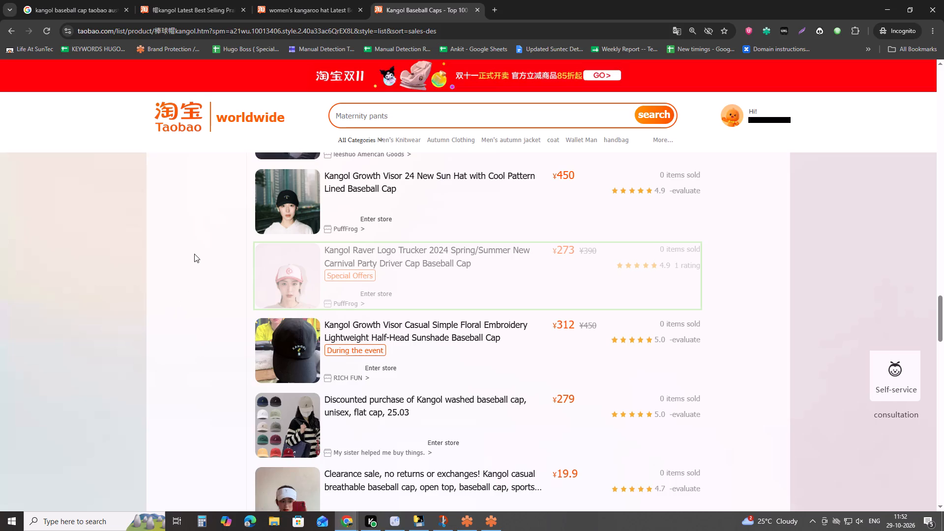
scroll(201, 294, "down", 2)
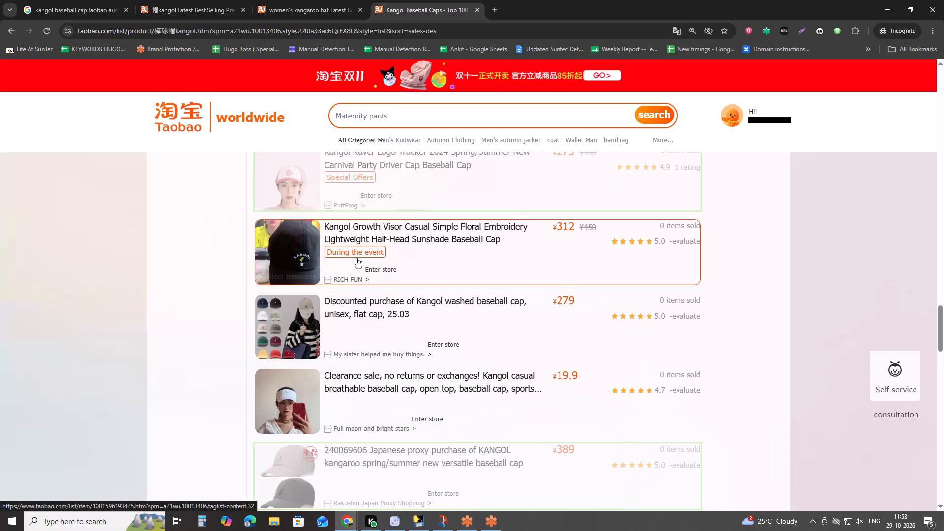
Copy the ¥312 Kangol Growth Visor floral embroidery cap's link into row 82596 of the Link column in Manual Detection Records.
right_click(414, 239)
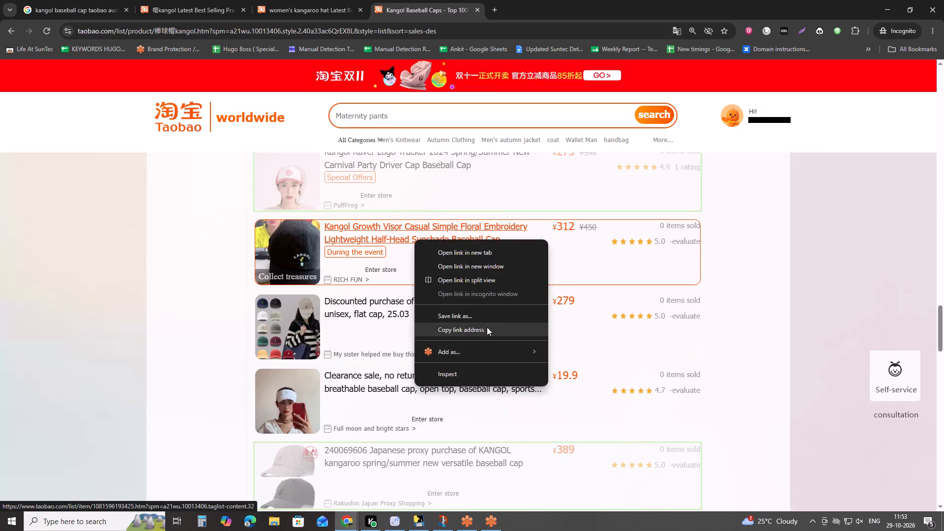
left_click(487, 327)
key("alt+Tab")
left_click(415, 185)
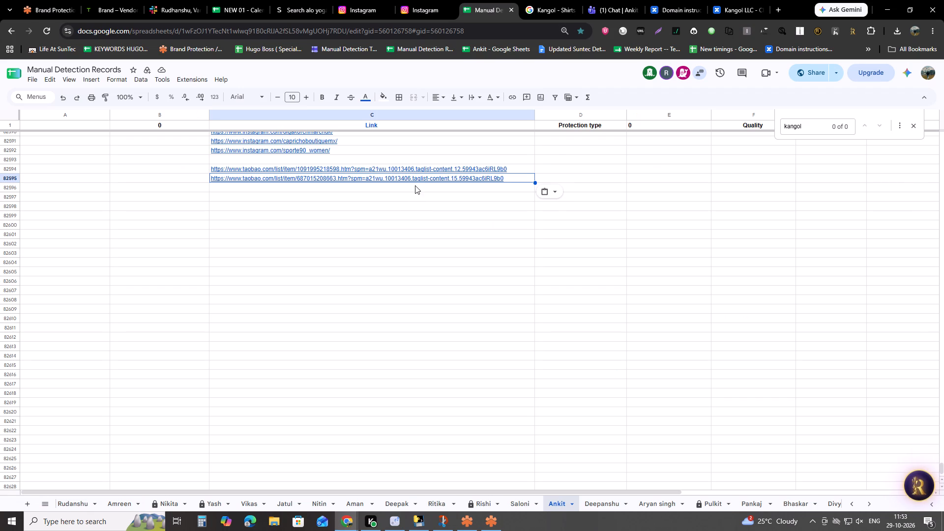
key("ctrl+v")
left_click(415, 196)
Copy the ¥279 "Discounted purchase of Kangol washed baseball cap" listing's link into row 82597 of Manual Detection Records.
key("alt+Tab")
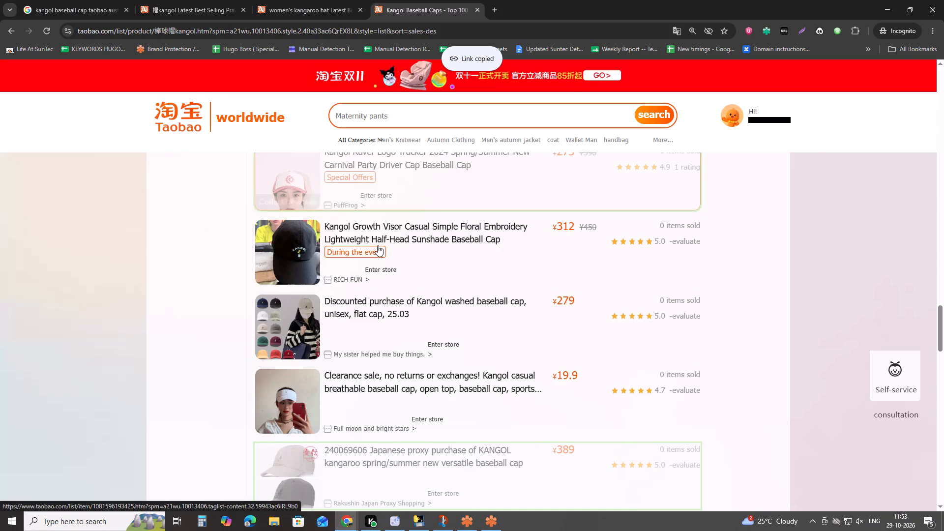
right_click(385, 297)
left_click(441, 385)
key("alt+Tab")
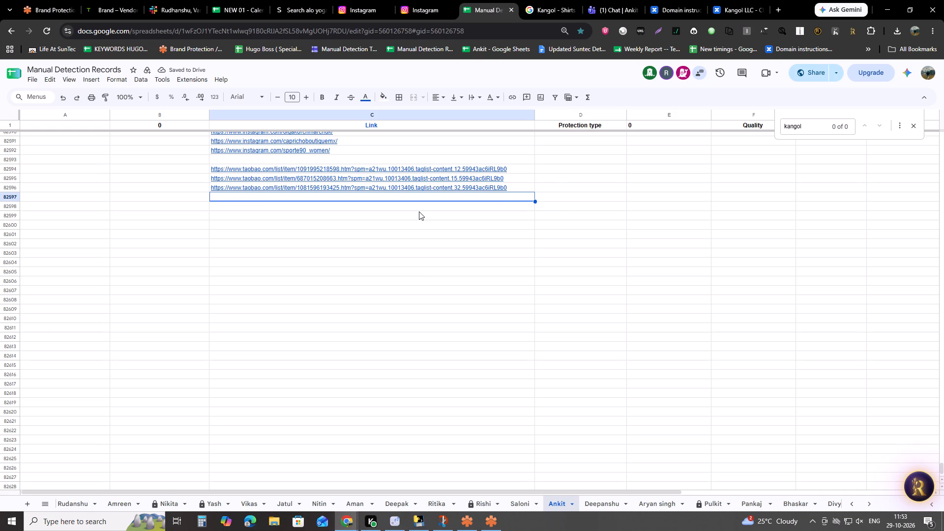
key("ctrl+v")
left_click(418, 206)
scroll(308, 268, "down", 2)
Copy the ¥279 Kangol washed baseball cap's link again and paste it into row 82598 of Manual Detection Records.
key("alt+Tab")
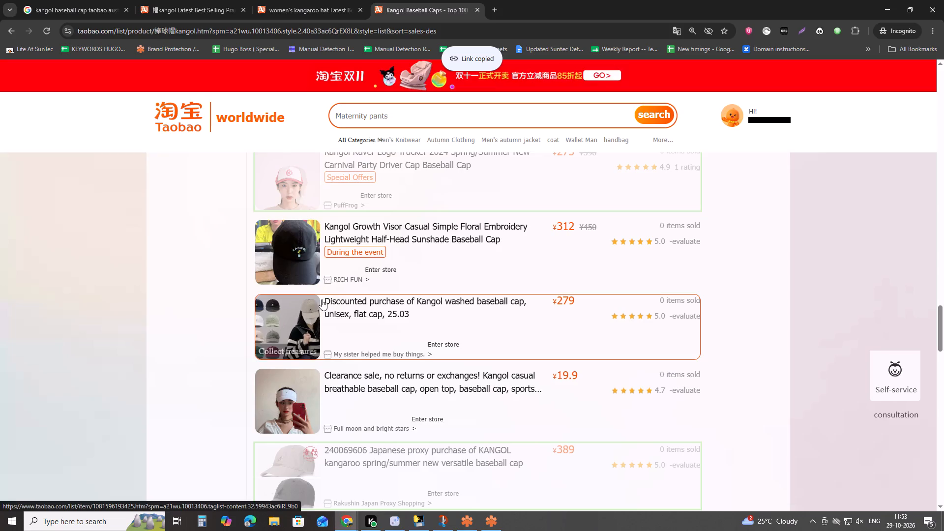
right_click(336, 309)
right_click(340, 307)
left_click(389, 393)
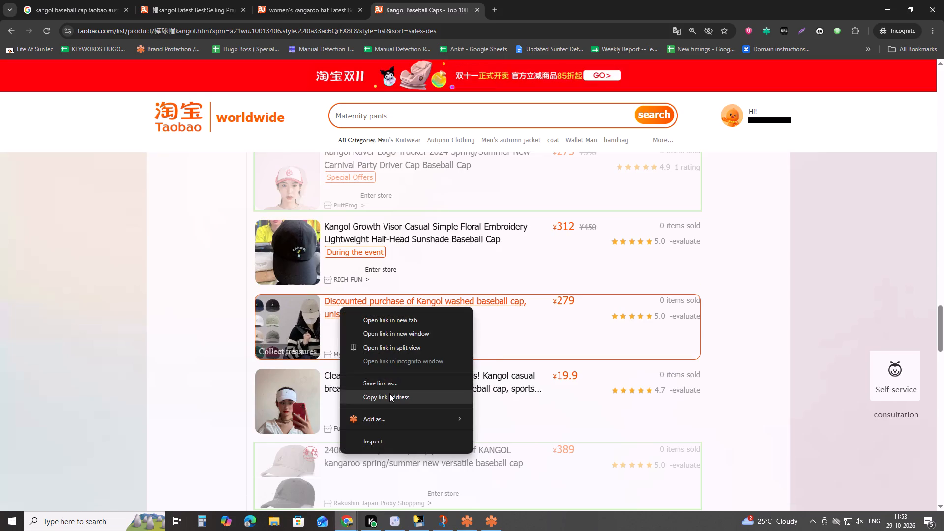
key("alt+Tab")
scroll(382, 237, "up", 2)
key("ctrl+v")
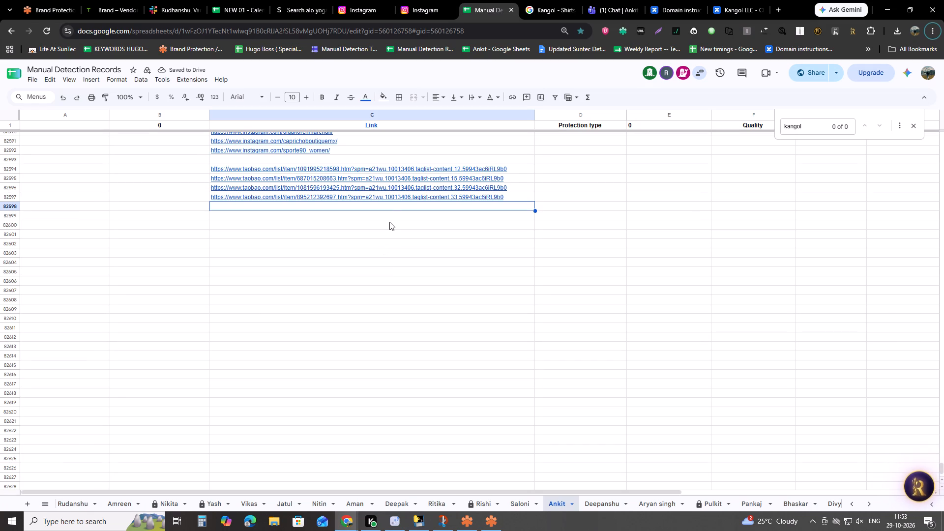
left_click(387, 207)
key("ctrl+v")
left_click(386, 214)
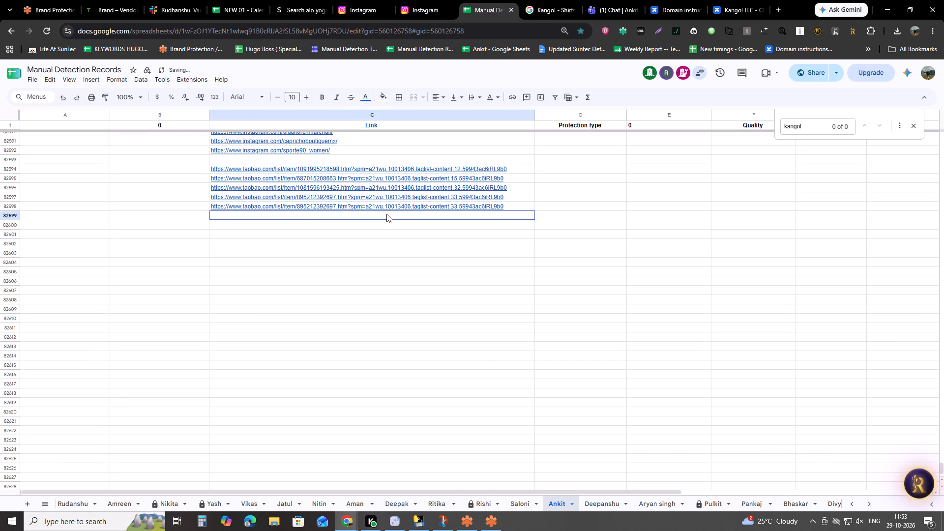
Examine the ¥279 Kangol washed baseball cap's product image in a separate tab and close that tab.
key("alt+Tab")
right_click(260, 329)
left_click(324, 214)
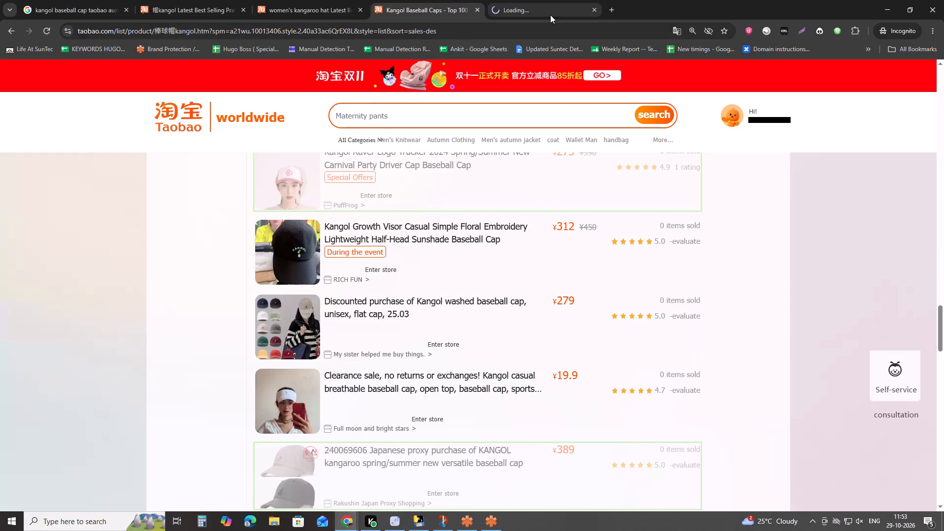
left_click(550, 15)
middle_click(550, 15)
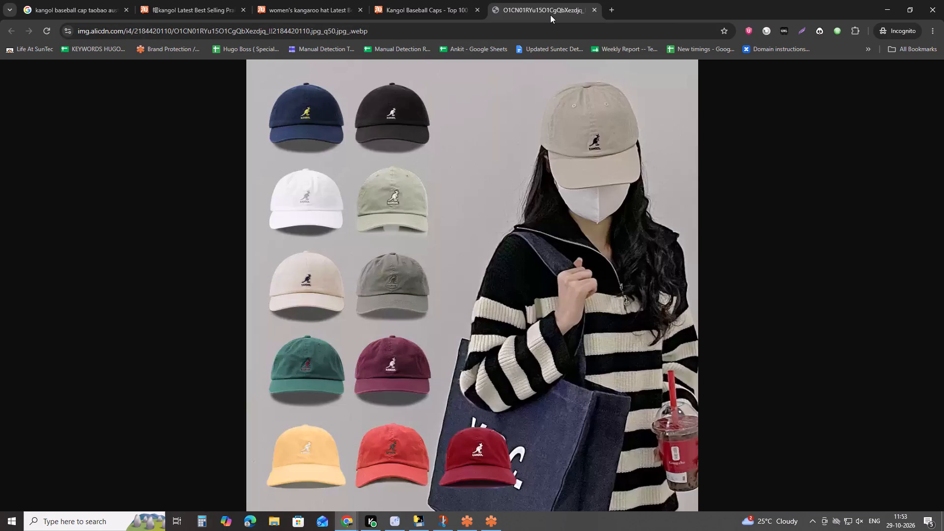
Open the ¥19.9 clearance-sale open-top Kangol cap's product image in a separate tab to check it, and close that tab.
scroll(350, 384, "down", 4)
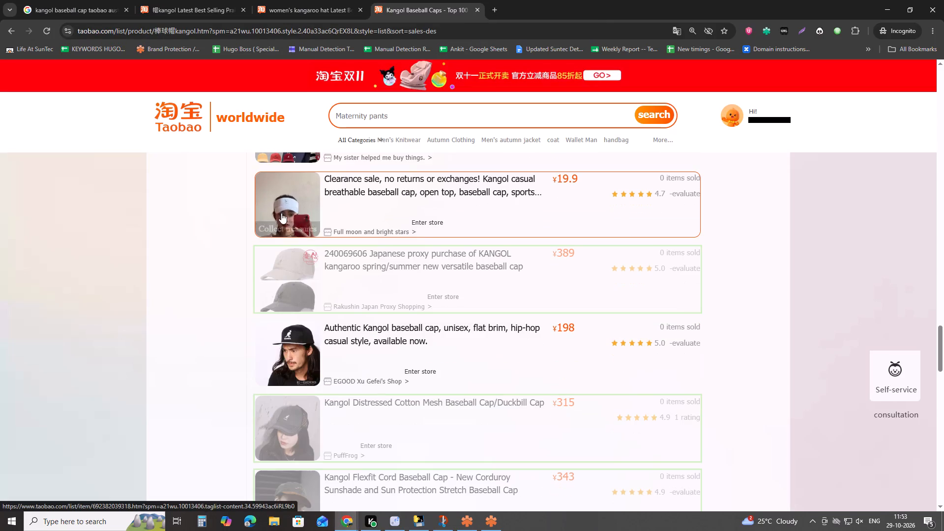
right_click(281, 213)
left_click(334, 340)
left_click(504, 0)
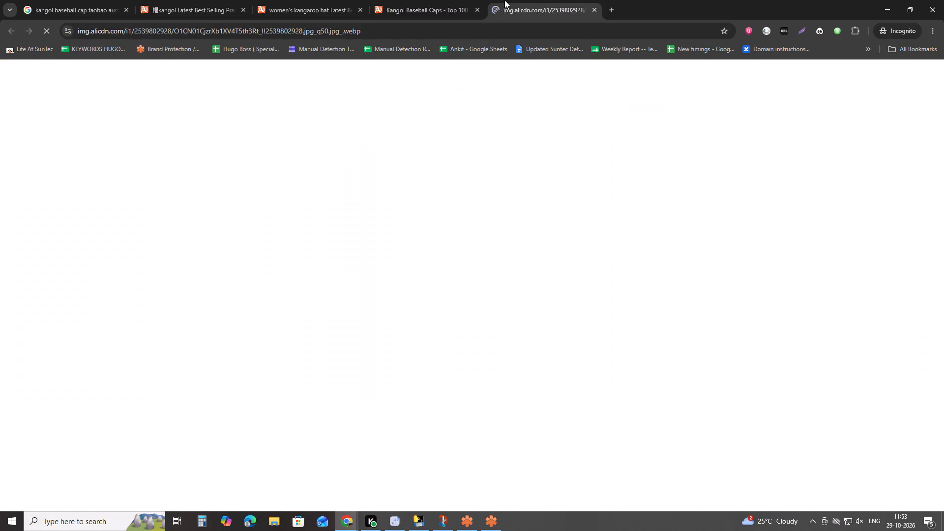
middle_click(504, 0)
Copy the ¥19.9 clearance-sale open-top Kangol cap's link into row 82599 of Manual Detection Records.
right_click(370, 186)
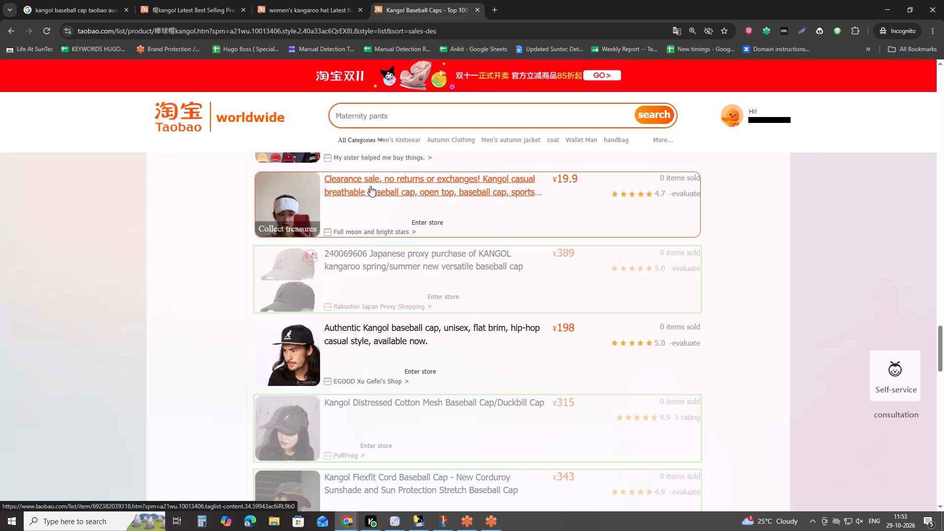
left_click(418, 278)
key("alt+Tab")
key("ctrl+v")
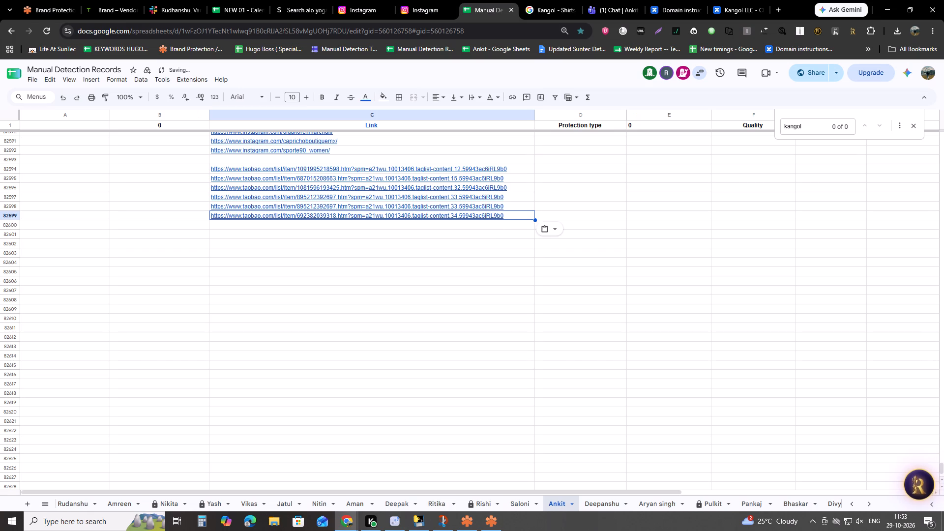
left_click(492, 230)
Copy the ¥198 "Authentic Kangol baseball cap, unisex, flat brim" listing's link into row 82600 of Manual Detection Records.
key("alt+Tab")
scroll(395, 295, "down", 3)
scroll(369, 309, "up", 1)
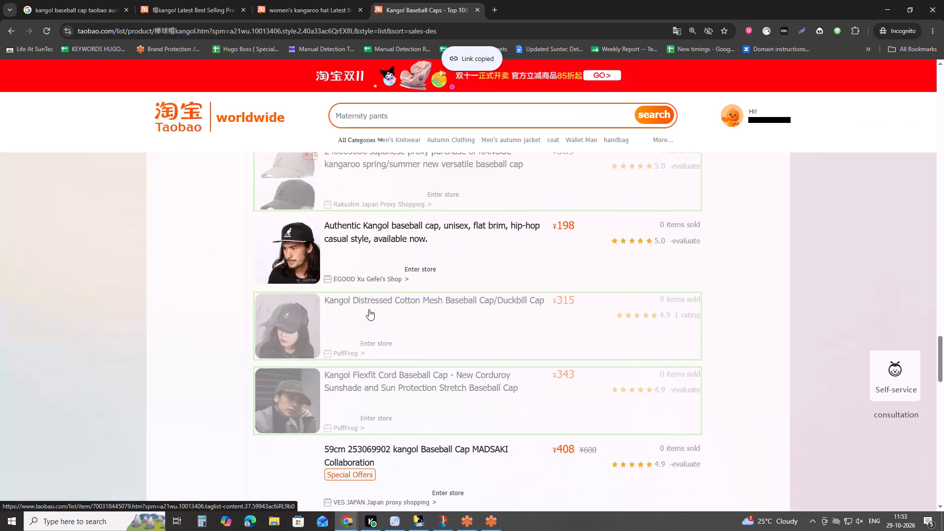
right_click(386, 236)
left_click(462, 319)
key("alt+Tab")
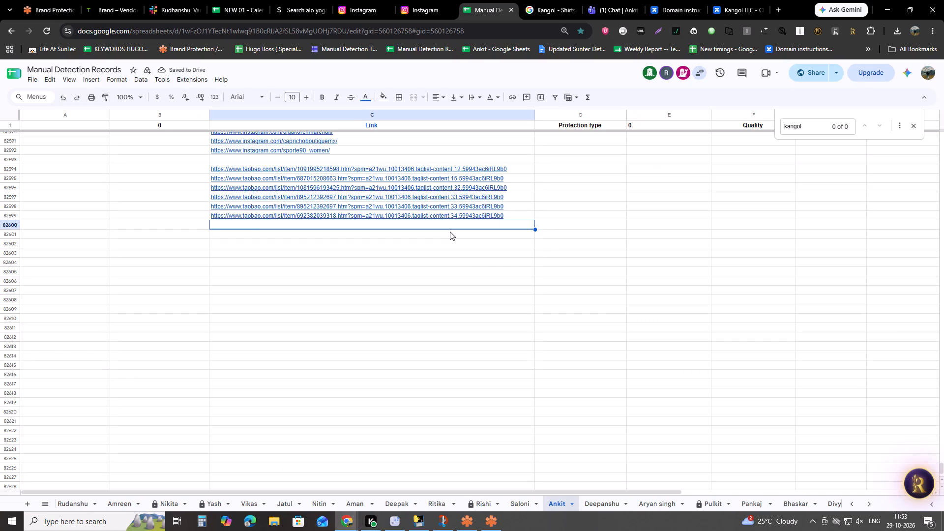
key("ctrl+v")
left_click(450, 232)
Copy the ¥408 Kangol MADSAKI collaboration baseball cap's listing link into row 82601 of Manual Detection Records.
key("alt+Tab")
scroll(382, 311, "down", 3)
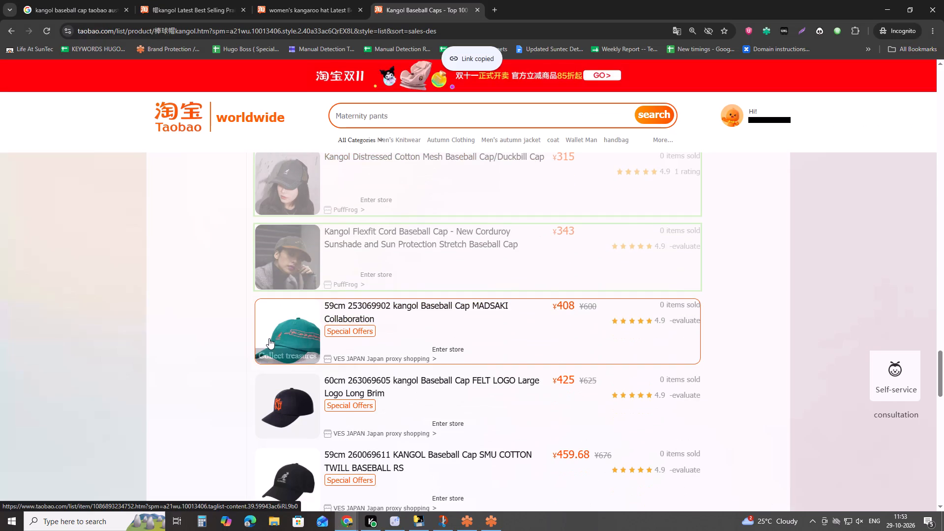
scroll(263, 346, "down", 1)
right_click(378, 251)
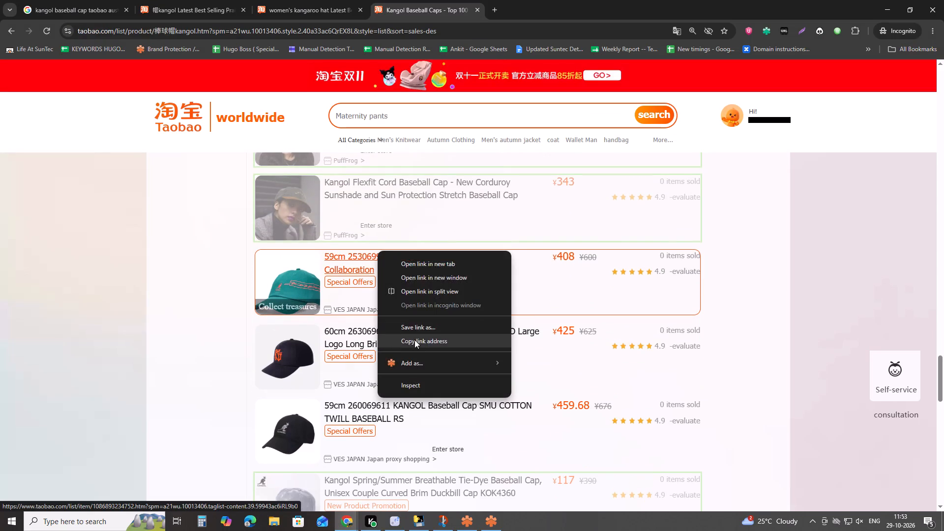
left_click(414, 340)
key("alt+Tab")
key("ctrl+v")
left_click(418, 245)
Open the ¥459.68 KANGOL SMU Cotton Twill cap's product image in a separate tab to check it, and close that tab.
key("alt+Tab")
scroll(362, 331, "down", 2)
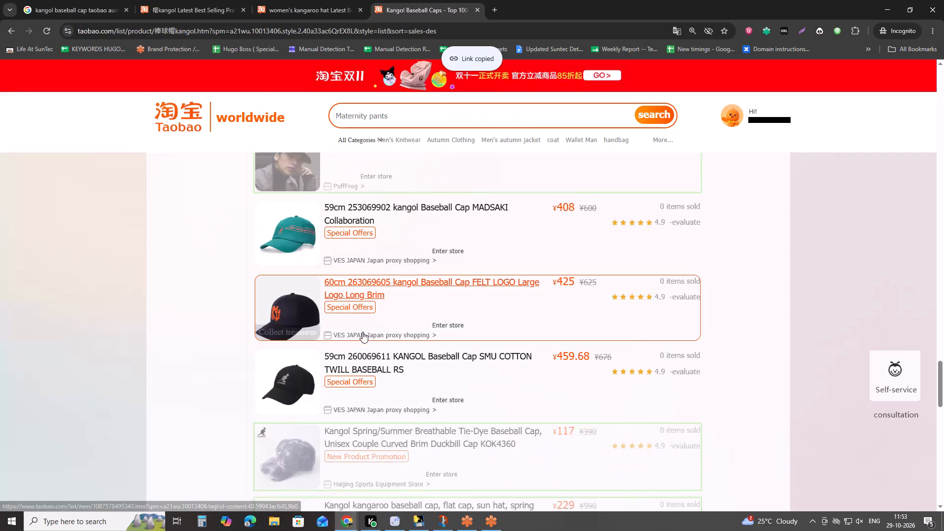
right_click(300, 338)
left_click(374, 224)
left_click(513, 0)
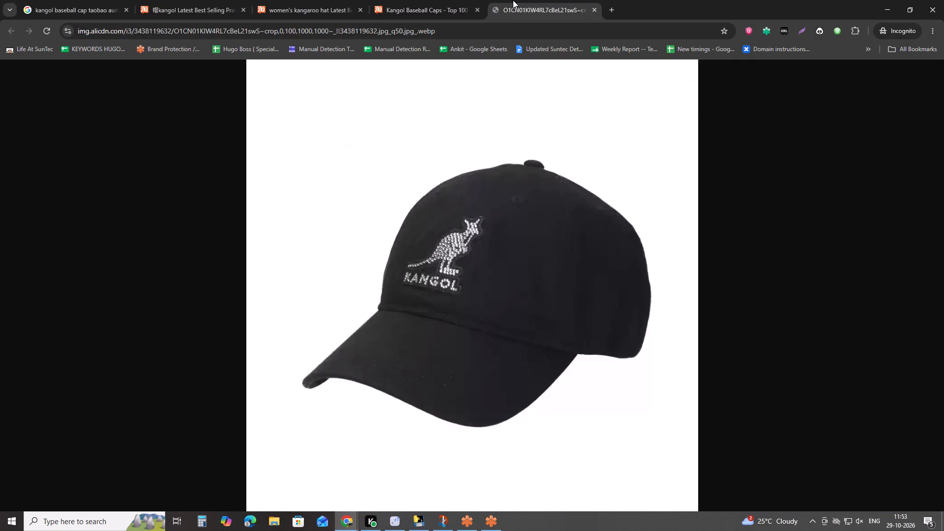
middle_click(513, 0)
Copy the ¥459.68 KANGOL SMU Cotton Twill cap's listing link into row 82602 of Manual Detection Records.
right_click(359, 313)
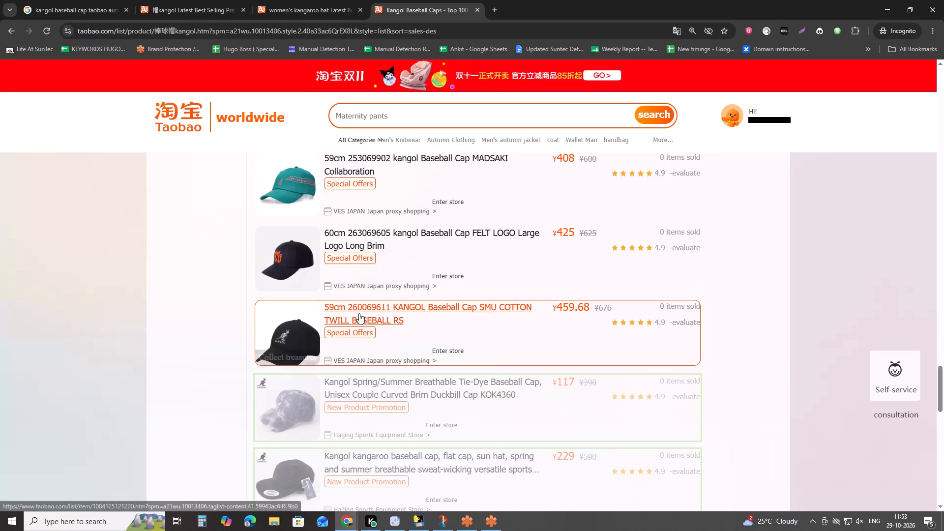
left_click(419, 401)
key("alt+Tab")
key("ctrl+v")
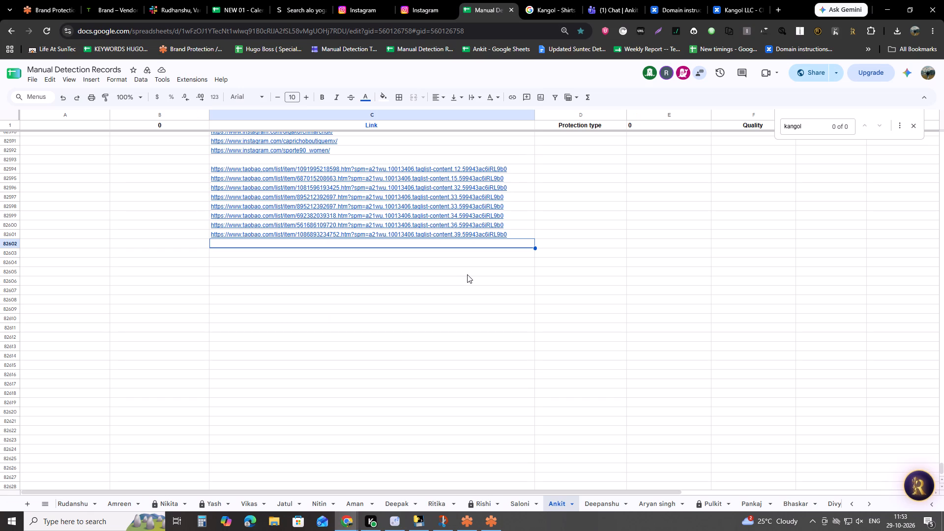
left_click(463, 258)
Copy the ¥25.24 unisex adjustable wide-brim Kangol cap's listing link into row 82603 of Manual Detection Records.
key("alt+Tab")
scroll(388, 320, "down", 5)
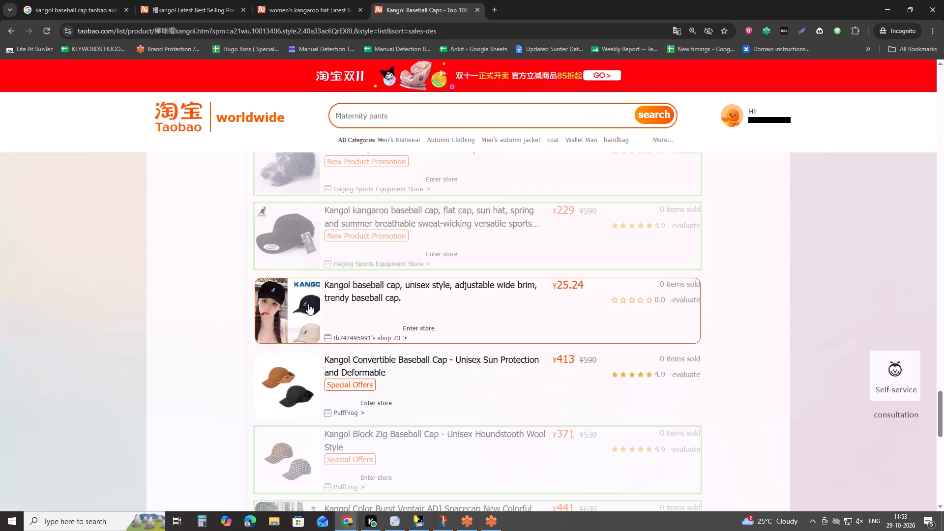
right_click(345, 291)
left_click(389, 377)
key("alt+Tab")
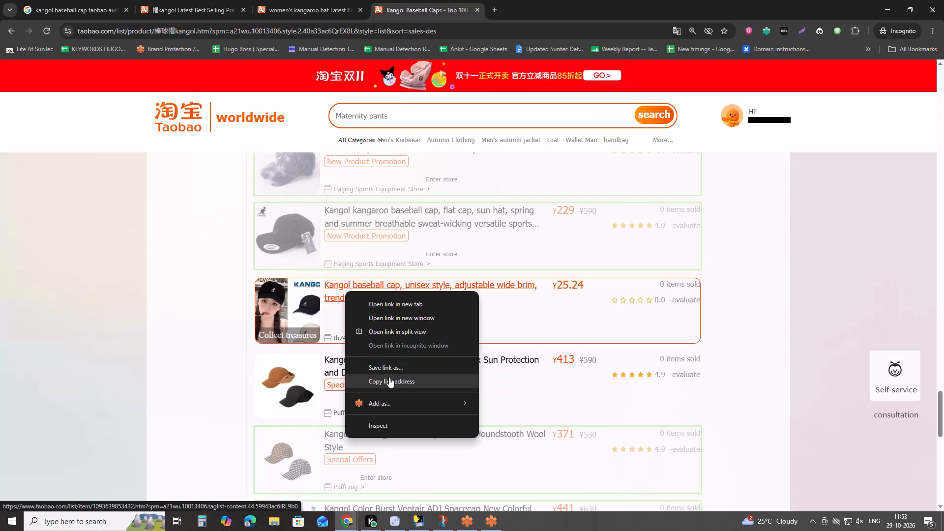
key("ctrl+v")
left_click(409, 259)
Find the ¥259 discounted Kangol Cord Baseball Cap K5206HT further down the results and copy its link into row 82604 of Manual Detection Records.
key("alt+Tab")
scroll(331, 305, "down", 6)
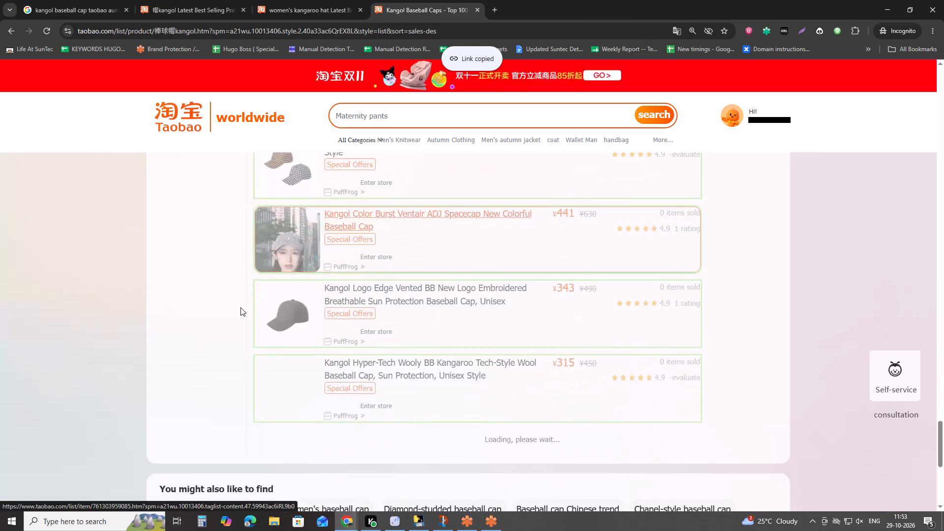
scroll(242, 306, "down", 3)
scroll(234, 309, "up", 1)
scroll(234, 309, "down", 1)
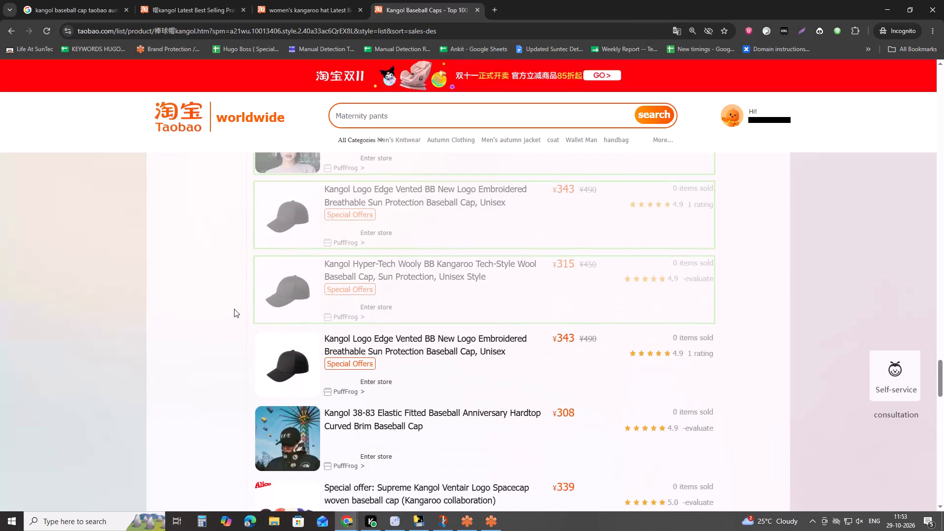
scroll(234, 309, "down", 2)
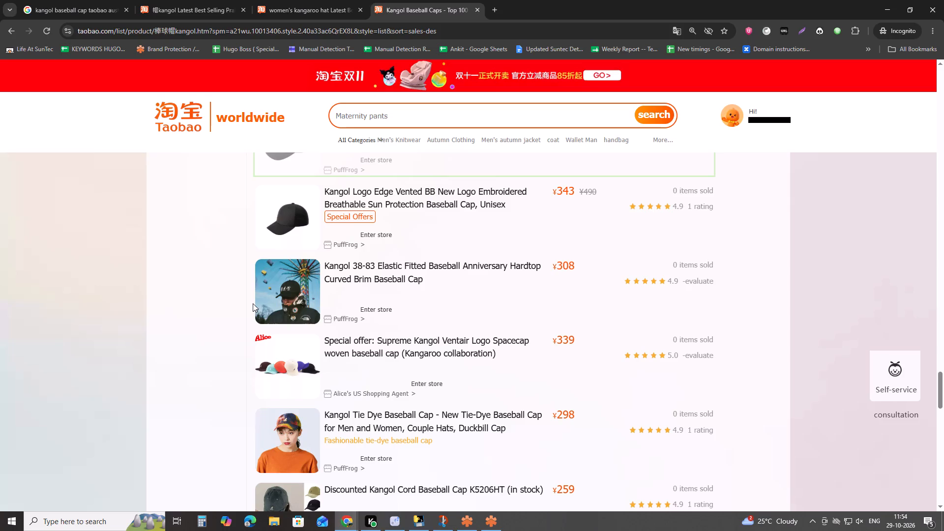
scroll(295, 350, "down", 1)
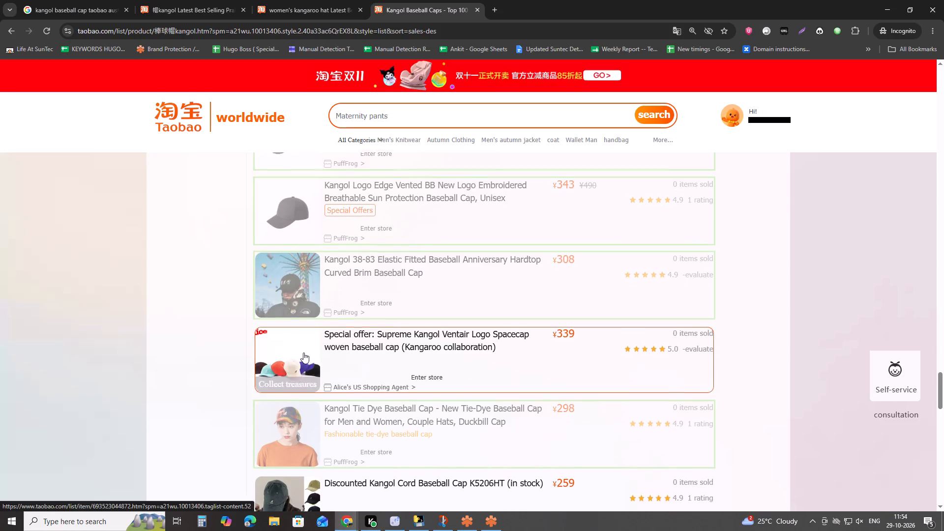
scroll(303, 353, "down", 3)
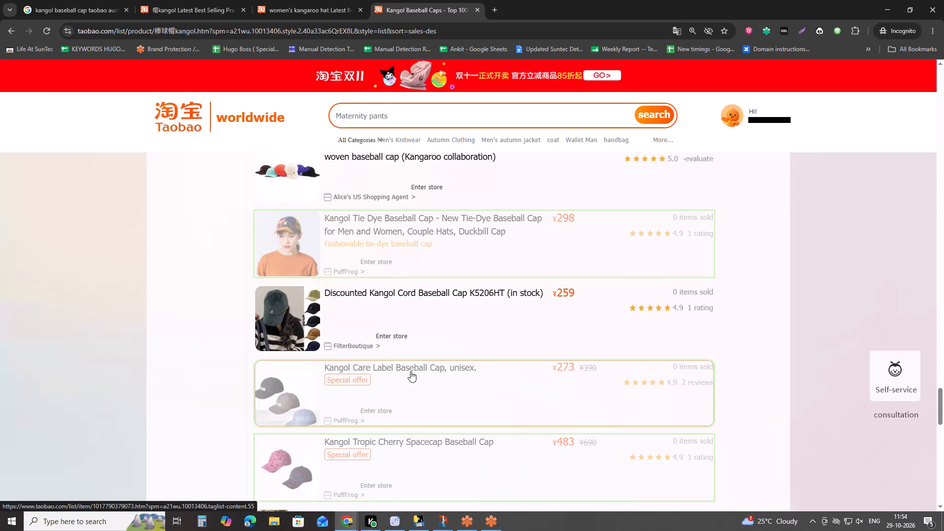
right_click(409, 296)
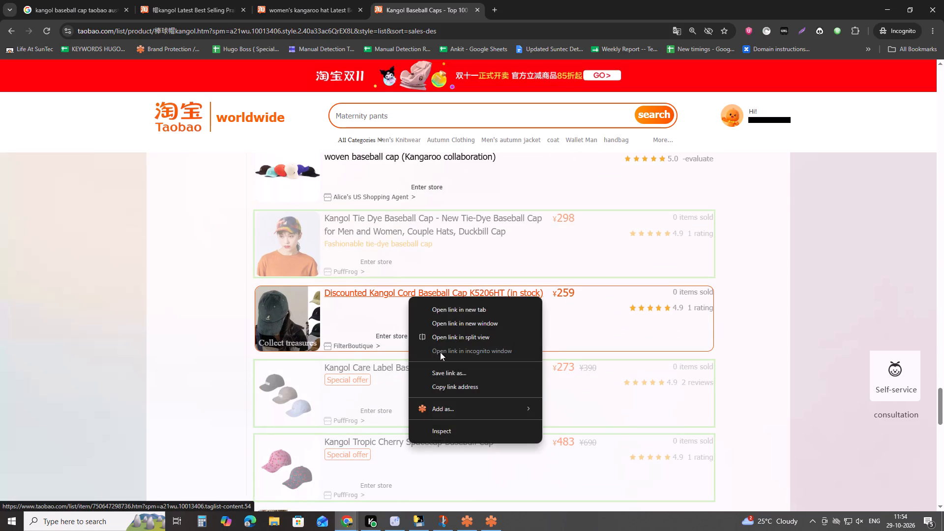
left_click(449, 382)
key("alt+Tab")
key("ctrl+v")
left_click(412, 275)
Copy the ¥40 unisex adjustable Kangol cap's link from Maxim's Shop into row 82605 of Manual Detection Records.
key("alt+Tab")
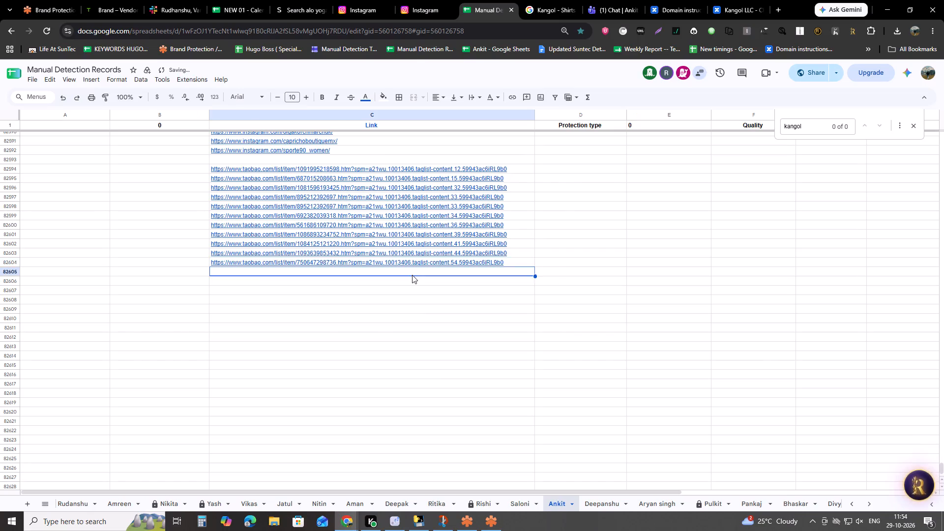
scroll(370, 296, "down", 5)
scroll(328, 315, "down", 2)
scroll(309, 283, "up", 2)
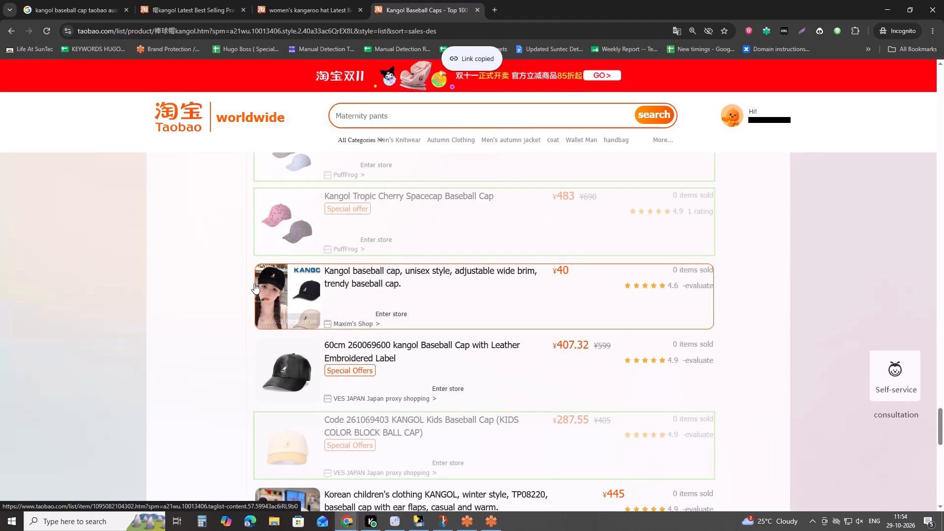
right_click(363, 279)
left_click(400, 370)
key("alt+Tab")
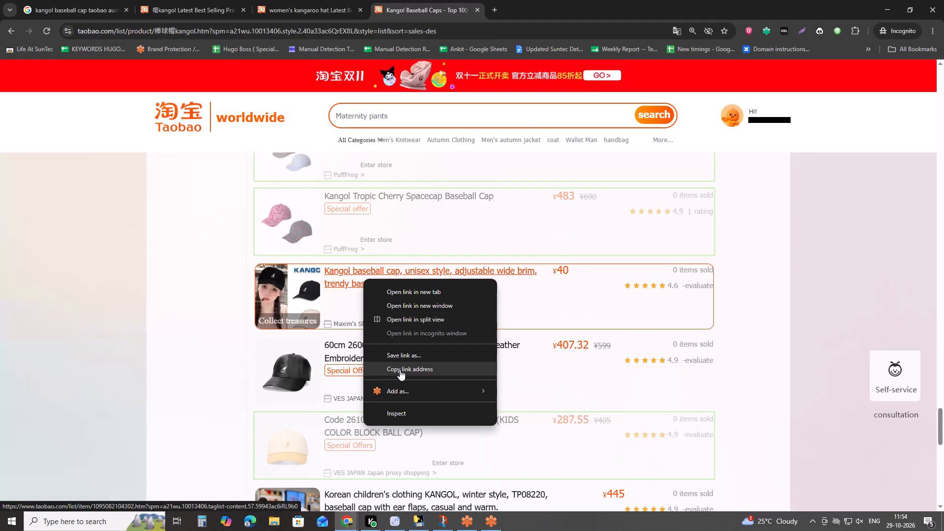
key("ctrl+v")
left_click(411, 284)
Copy the ¥407.32 Kangol cap with leather embroidered label's listing link into row 82606 of Manual Detection Records.
key("alt+Tab")
right_click(358, 347)
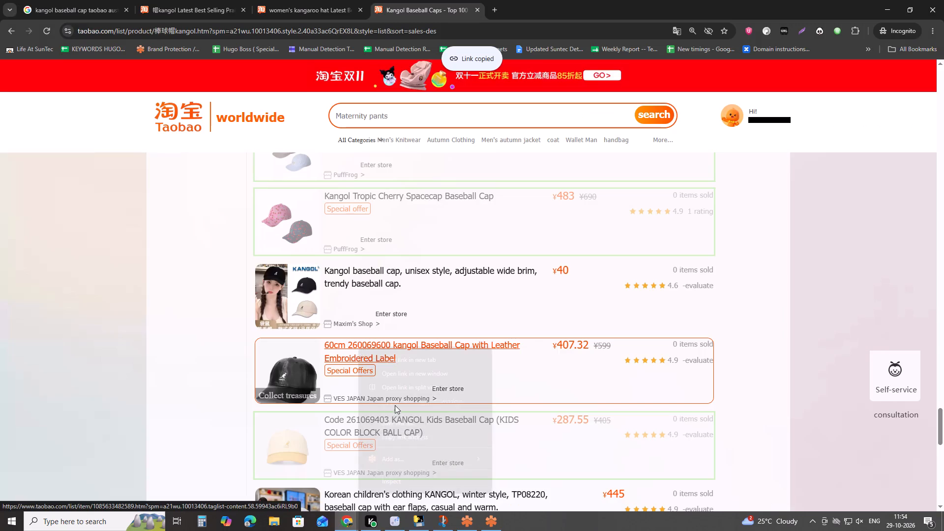
left_click(400, 434)
key("alt+Tab")
key("ctrl+v")
left_click(397, 295)
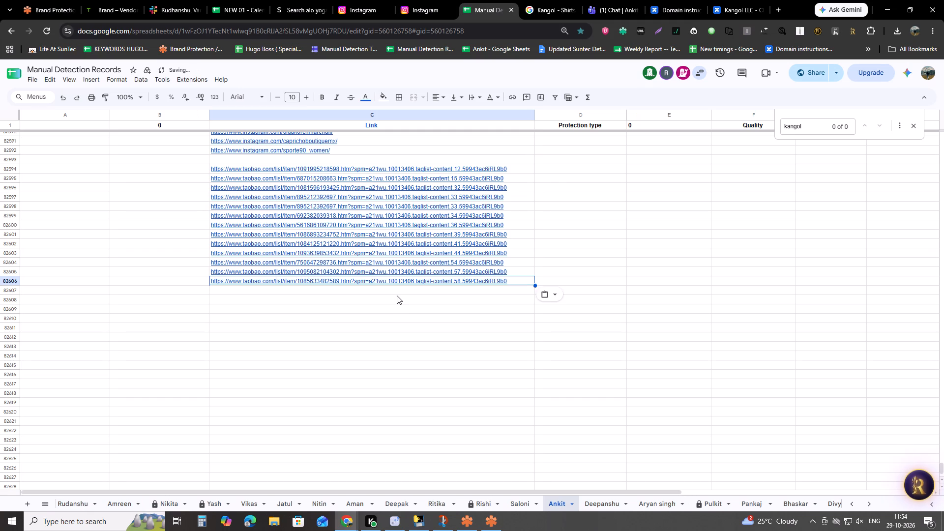
Open the product image of the ¥325 KANGOL Autumn 2026 small label children's cap in a separate tab to check it, and close that tab.
key("alt+Tab")
scroll(316, 361, "down", 5)
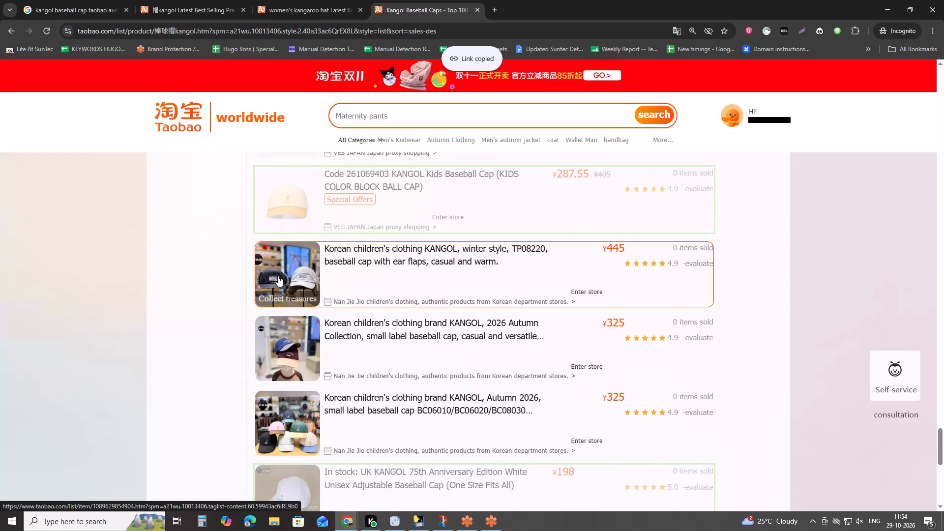
scroll(289, 330, "down", 1)
right_click(280, 370)
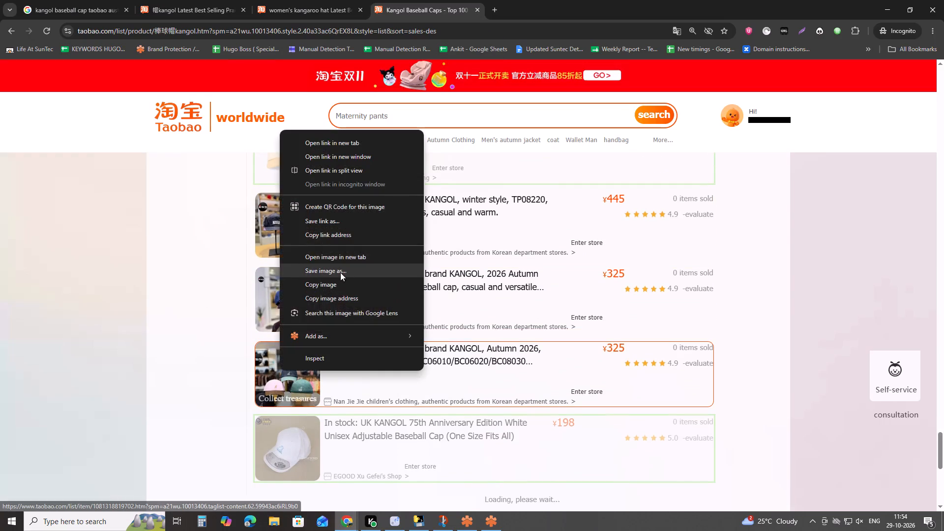
left_click(338, 262)
left_click(586, 0)
middle_click(539, 0)
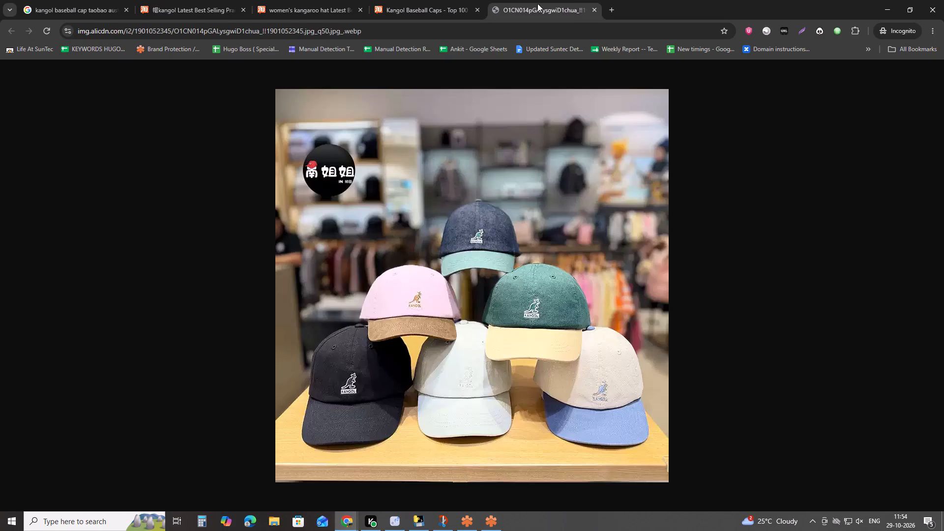
Copy the ¥325 KANGOL Autumn 2026 small label children's cap's link into row 82607 of Manual Detection Records.
right_click(387, 360)
left_click(456, 447)
key("alt+Tab")
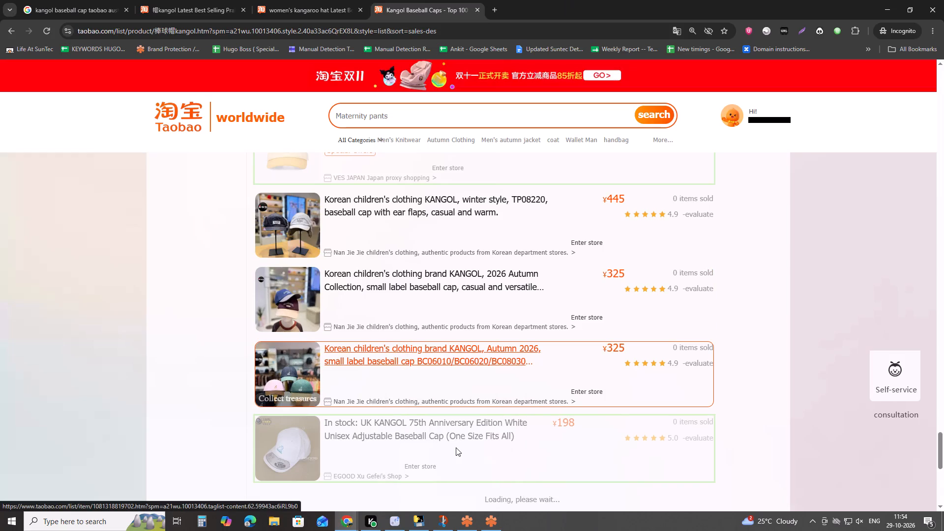
key("ctrl+v")
left_click(470, 300)
Copy the ¥78 Hat Academy women's Kangol baseball cap's listing link into row 82608 of Manual Detection Records.
key("alt+Tab")
scroll(356, 360, "down", 5)
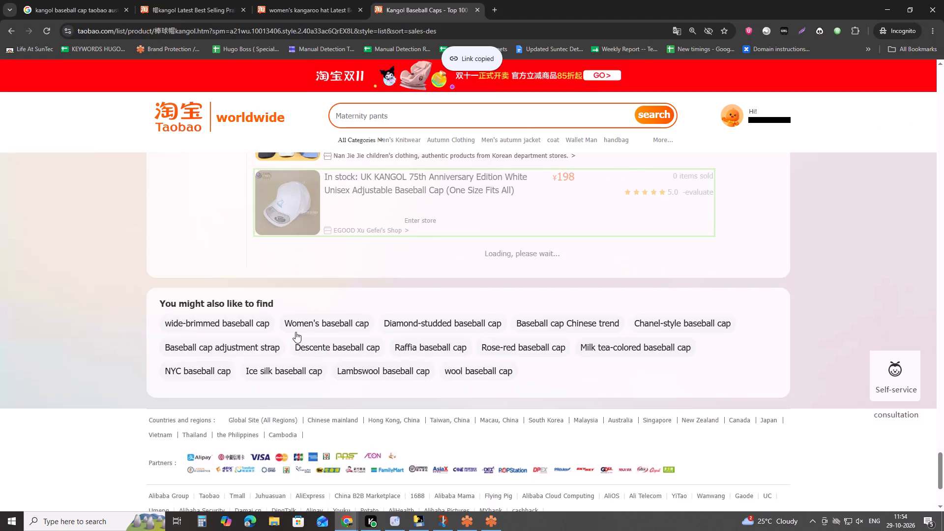
scroll(295, 332, "up", 1)
scroll(216, 340, "down", 1)
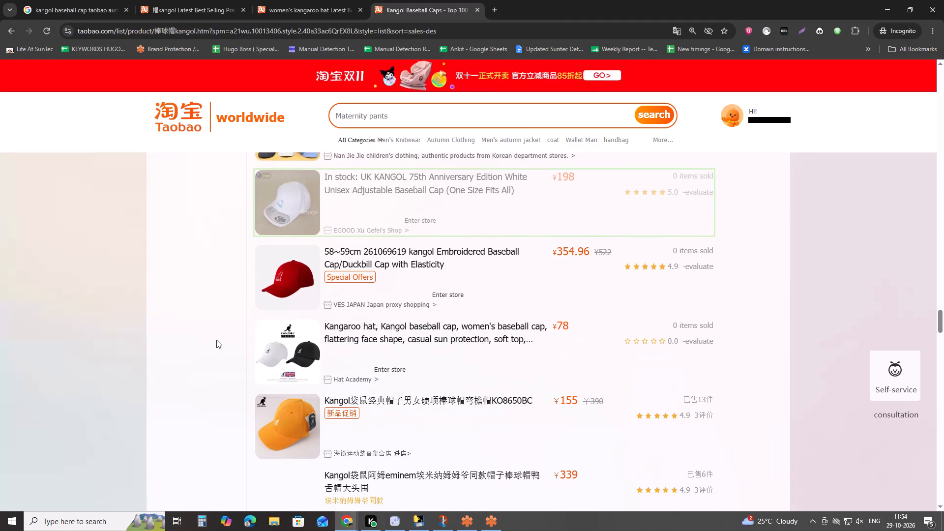
scroll(216, 340, "down", 2)
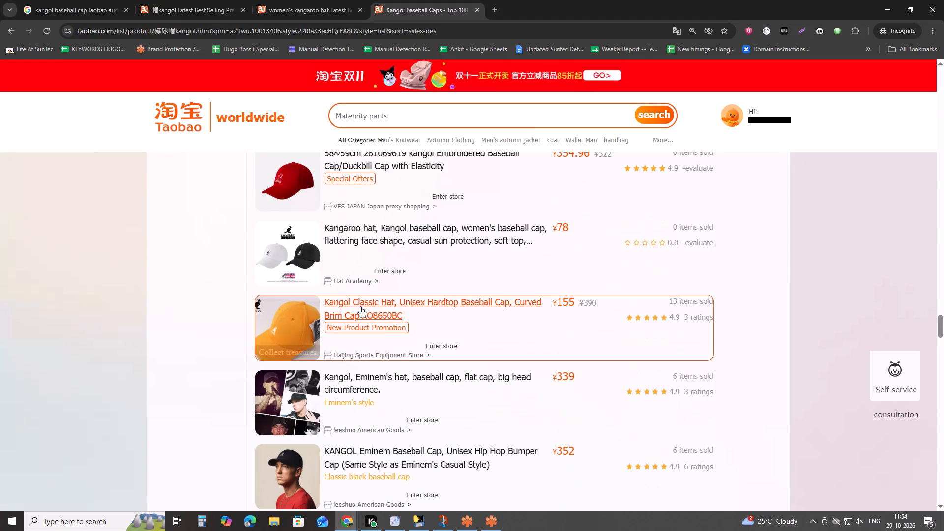
right_click(358, 226)
left_click(413, 323)
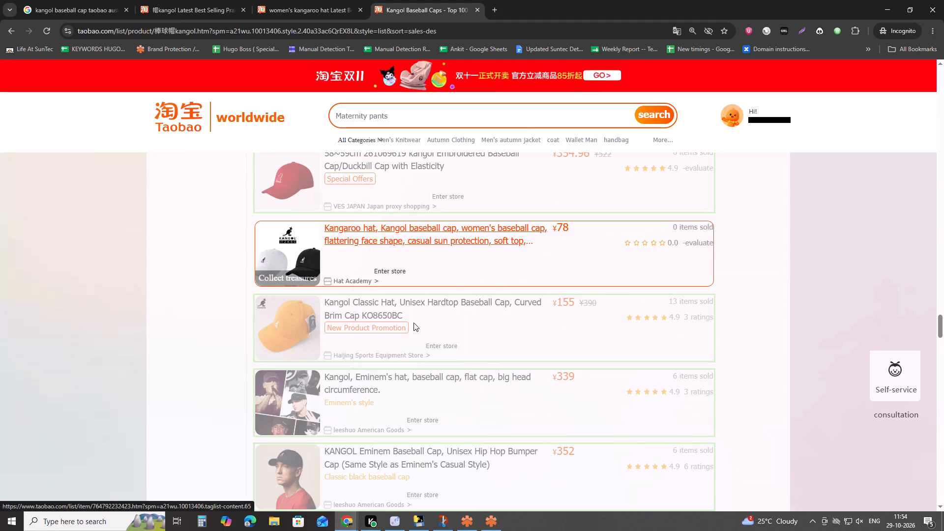
key("alt+Tab")
key("ctrl+v")
left_click(408, 313)
Copy the ¥138 "Authentic KANGOL summer sun-shading baseball cap" listing's link into the next empty row of Manual Detection Records.
key("alt+Tab")
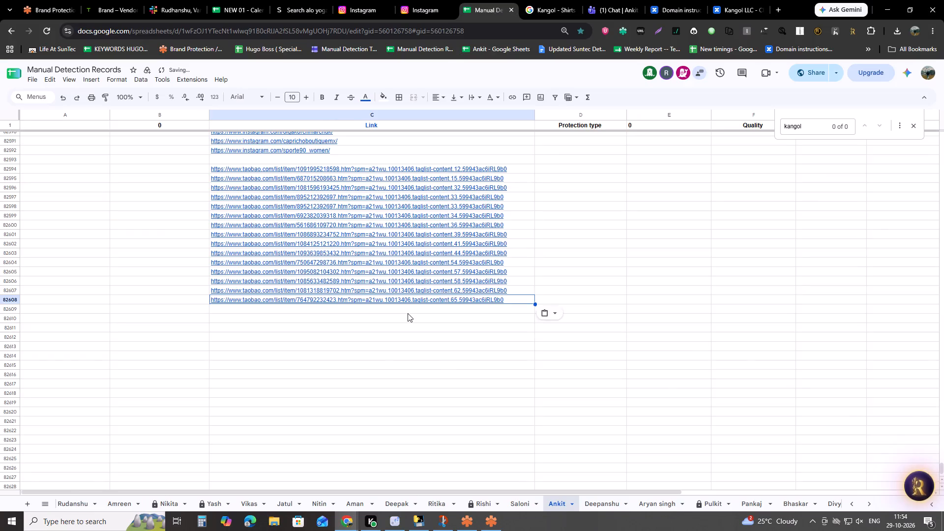
scroll(378, 355, "down", 5)
scroll(303, 354, "down", 4)
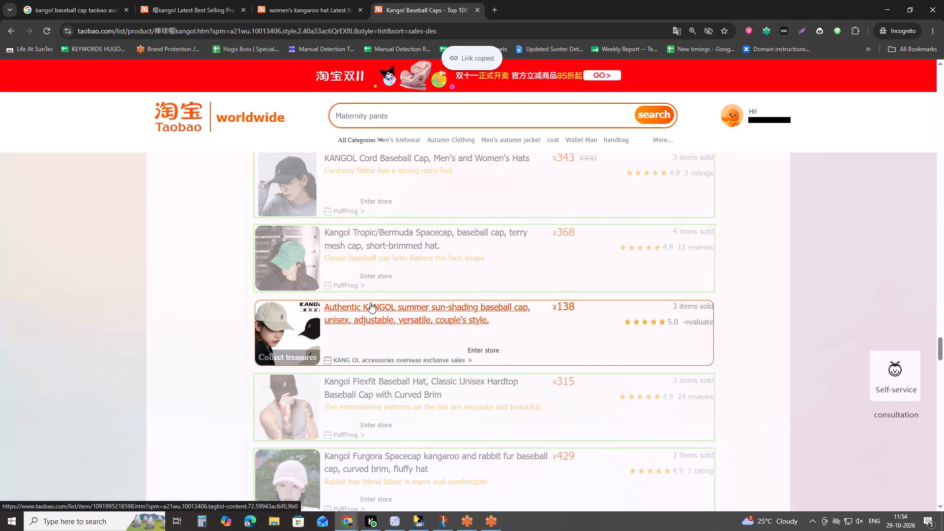
right_click(371, 309)
left_click(421, 400)
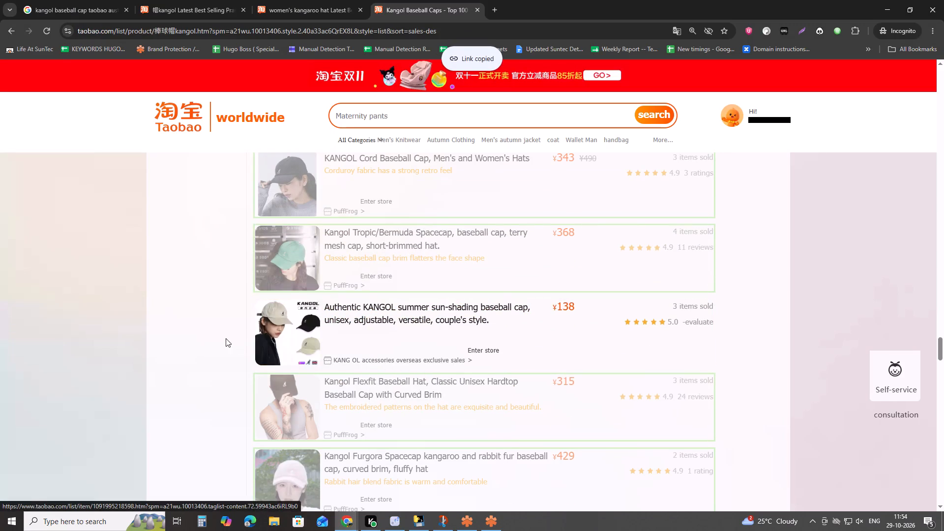
key("alt+Tab")
key("ctrl+v")
left_click(411, 318)
Open the ¥29.9 clearance-sale Kangol cap's product image in a separate tab to check it, and close that tab.
key("alt+Tab")
scroll(252, 362, "down", 6)
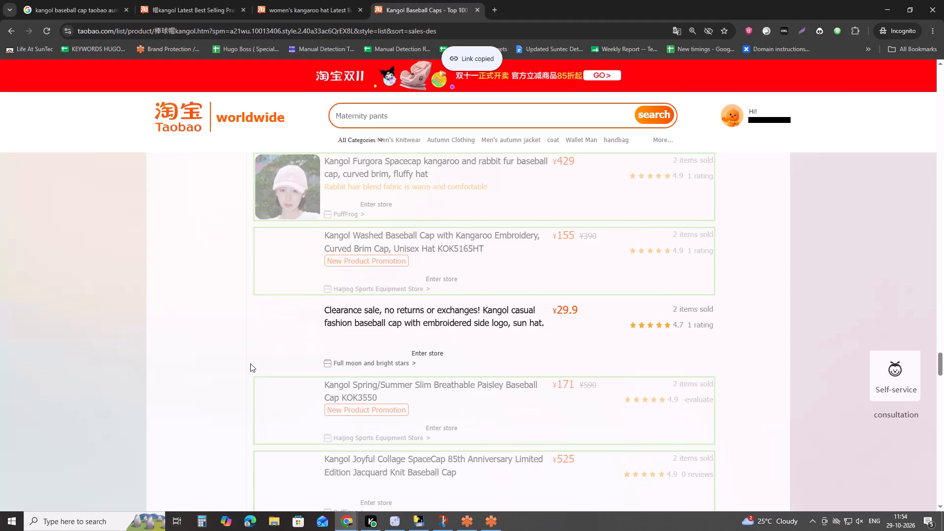
right_click(277, 340)
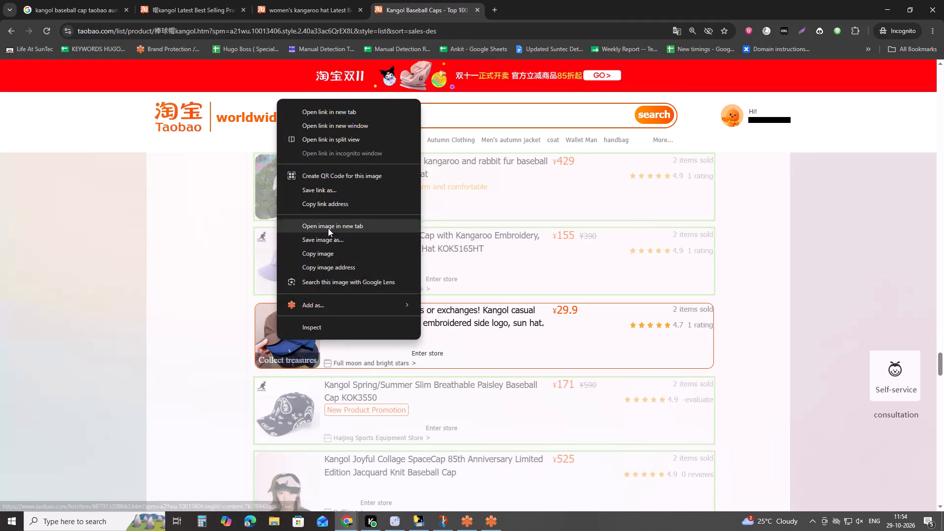
left_click(328, 227)
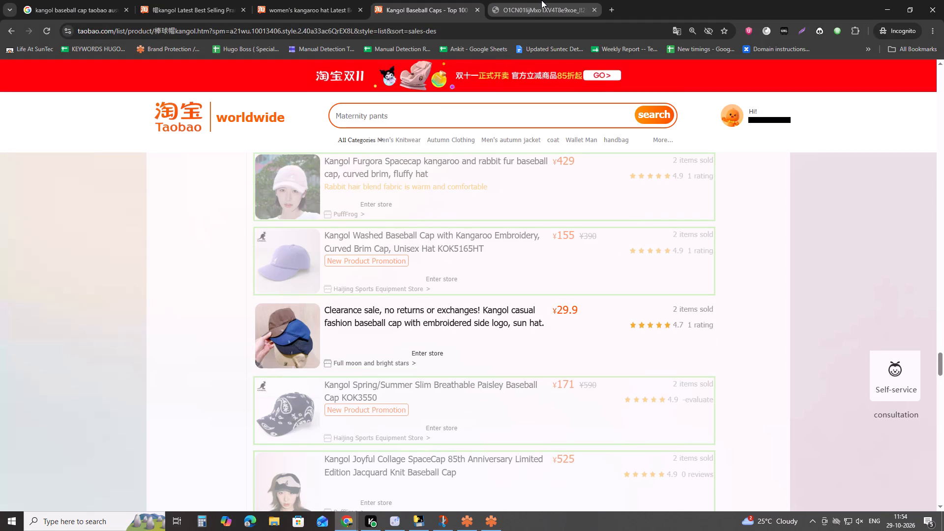
left_click(541, 0)
middle_click(541, 0)
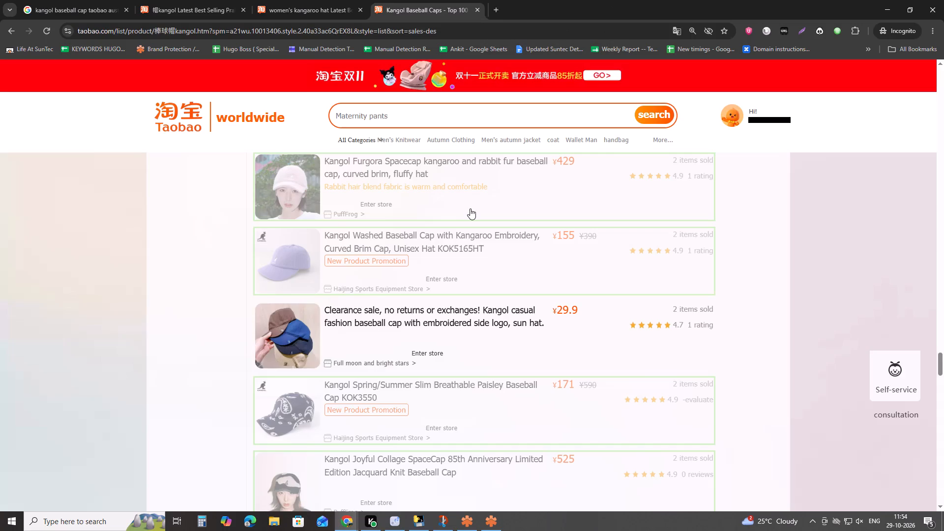
Copy the ¥29.9 clearance-sale Kangol casual baseball cap's listing link into row 82610 of Manual Detection Records.
right_click(432, 304)
left_click(481, 400)
key("alt+Tab")
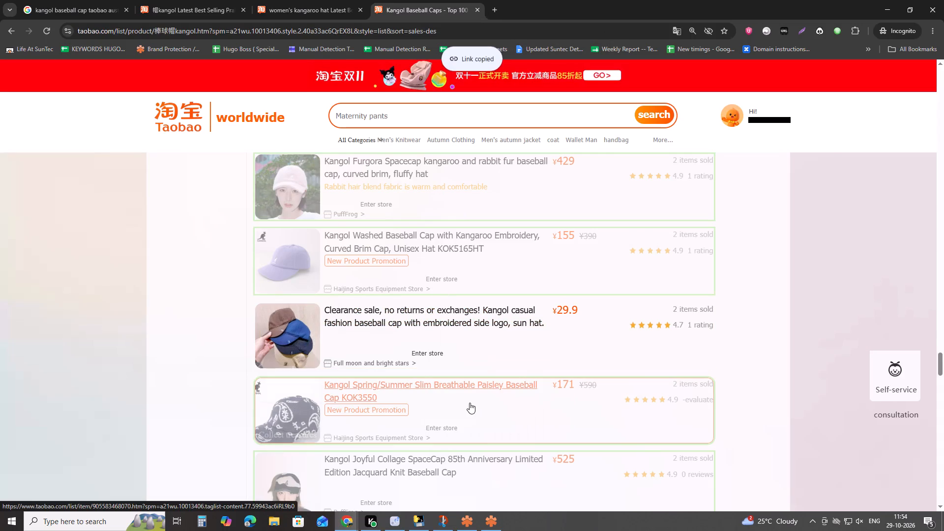
key("ctrl+v")
left_click(465, 335)
key("alt+Tab")
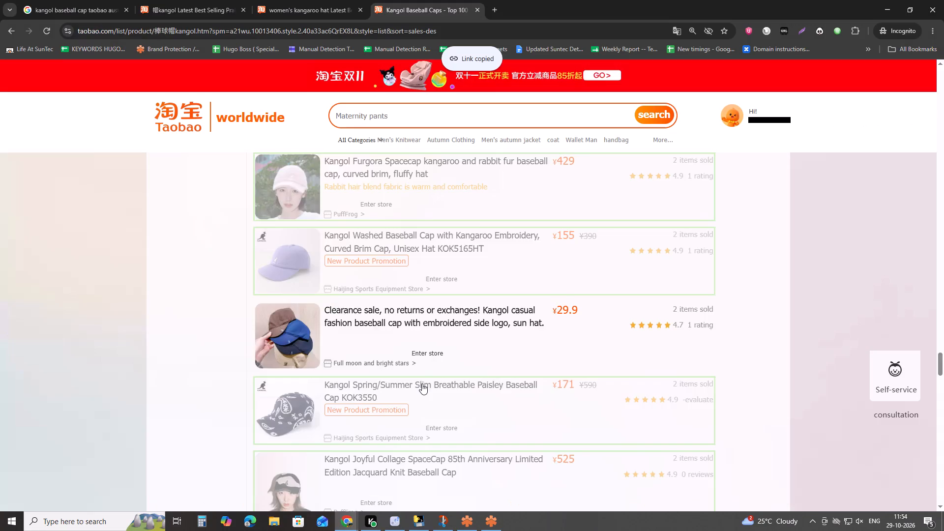
Open the ¥328 leeshuo American Goods Kangol Denim Mashup cap's product image in a separate tab to check it, and close that tab.
scroll(422, 383, "down", 9)
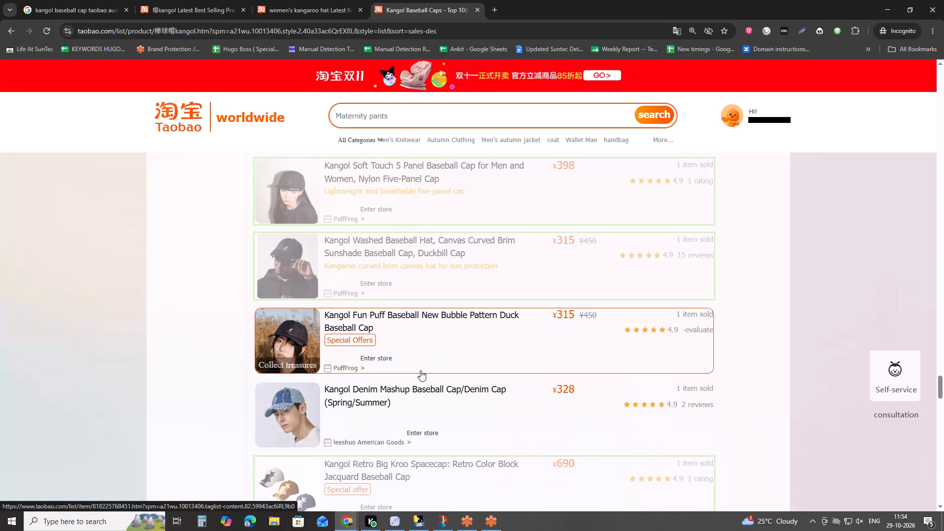
right_click(296, 418)
left_click(309, 305)
left_click(531, 0)
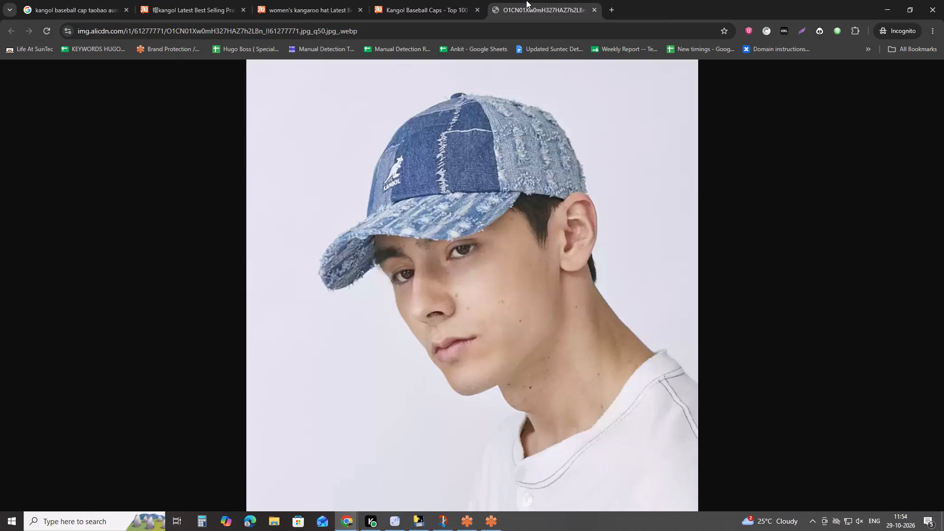
middle_click(537, 0)
Copy the ¥328 Kangol Denim Mashup Baseball Cap's listing link into row 82611 of Manual Detection Records.
right_click(351, 395)
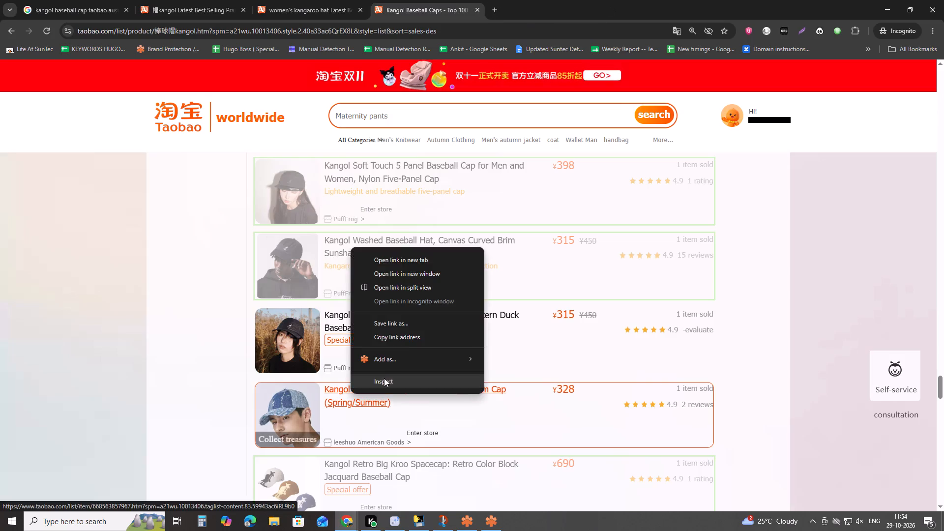
left_click(392, 335)
key("alt+Tab")
left_click(409, 327)
key("ctrl+v")
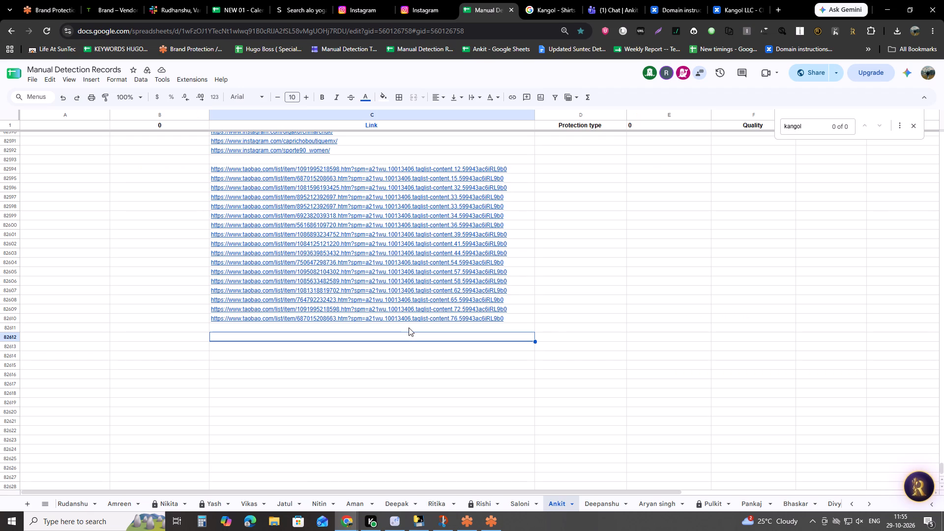
left_click(408, 339)
key("alt+Tab")
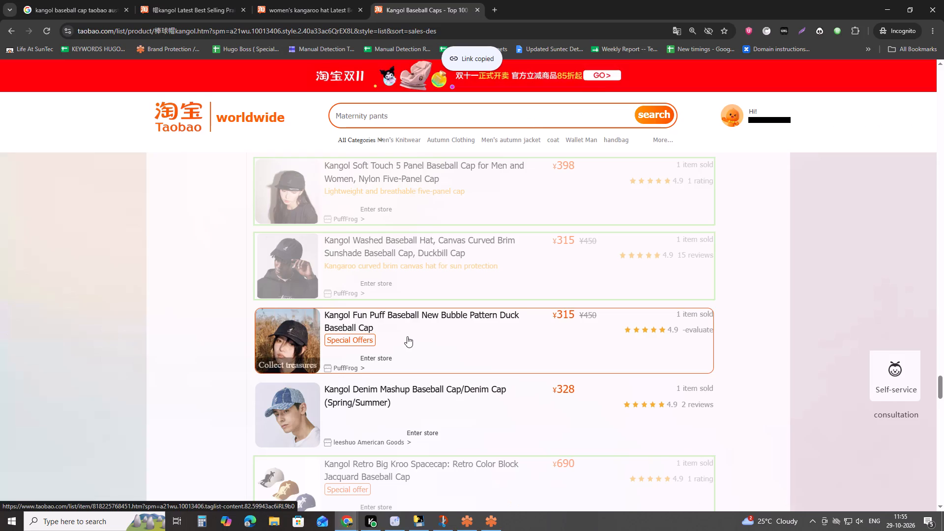
Open the ¥68 Hat Academy Kangol side-logo cap's product image in a separate tab to check it, and close that tab.
scroll(399, 326, "down", 3)
scroll(119, 391, "down", 2)
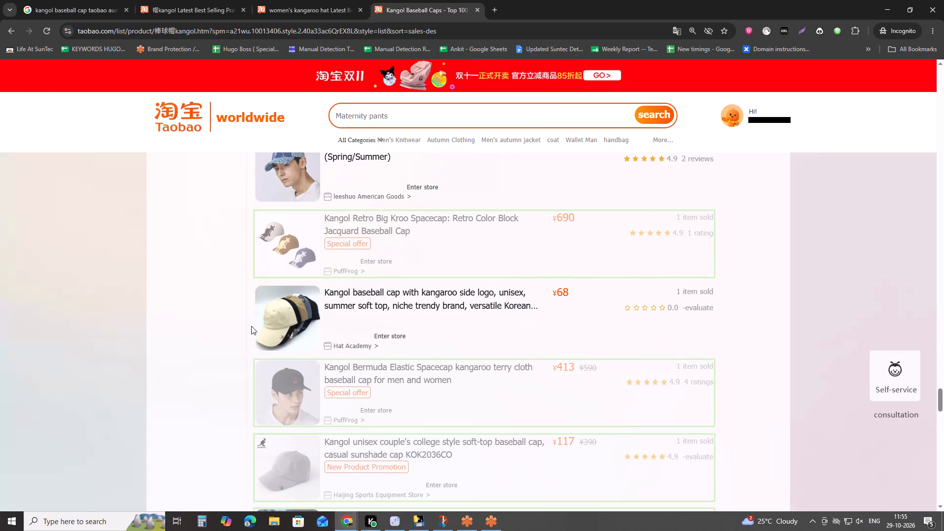
right_click(262, 324)
left_click_drag(310, 216, 310, 211)
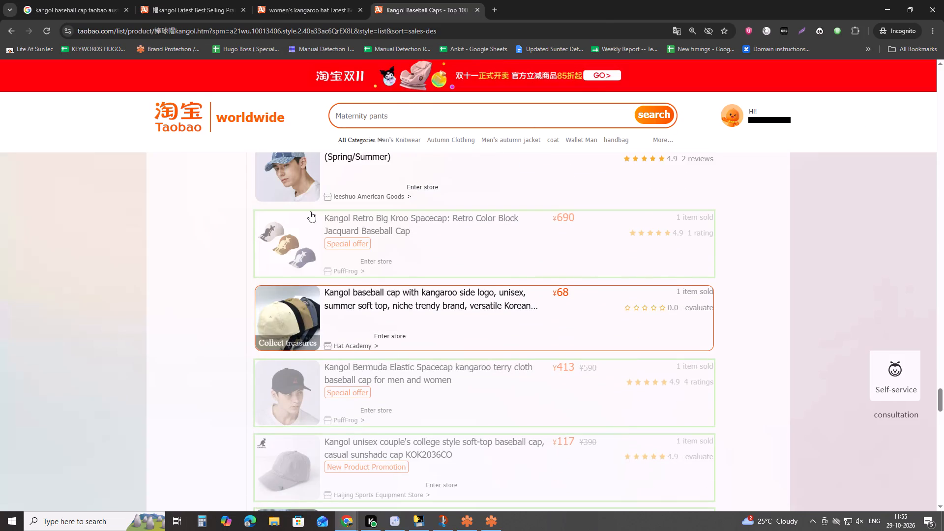
left_click(520, 0)
middle_click(520, 0)
Copy the ¥68 Hat Academy Kangol baseball cap's listing link into row 82612 of Manual Detection Records.
right_click(392, 298)
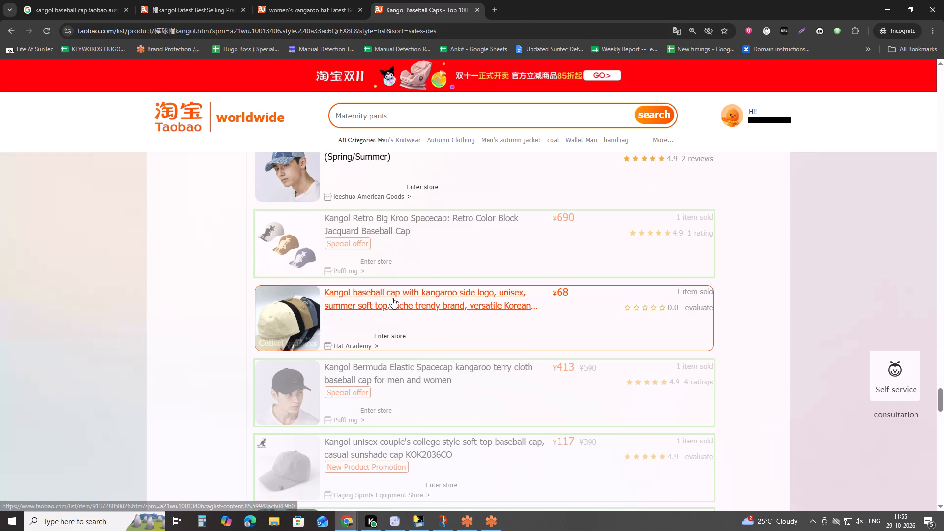
left_click(449, 382)
key("alt+Tab")
key("ctrl+v")
left_click(463, 345)
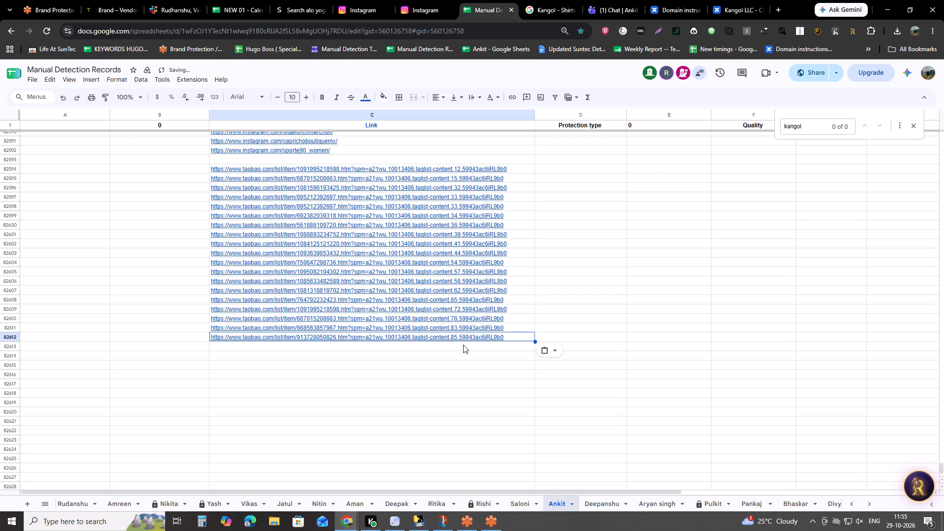
key("alt+Tab")
Find the ¥399 Kangol classic baseball cap sourced from Japan, open its product image in a separate tab to check it, and close that tab.
scroll(306, 399, "down", 4)
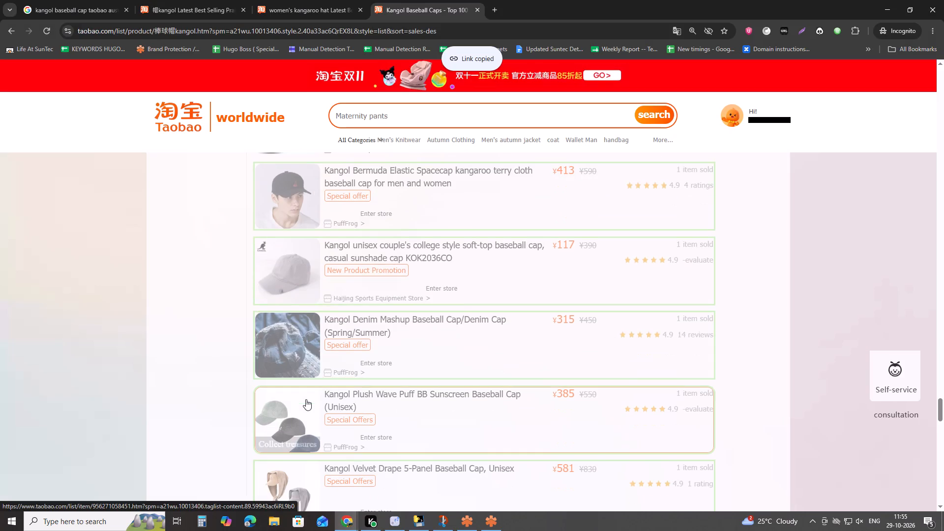
scroll(306, 399, "down", 7)
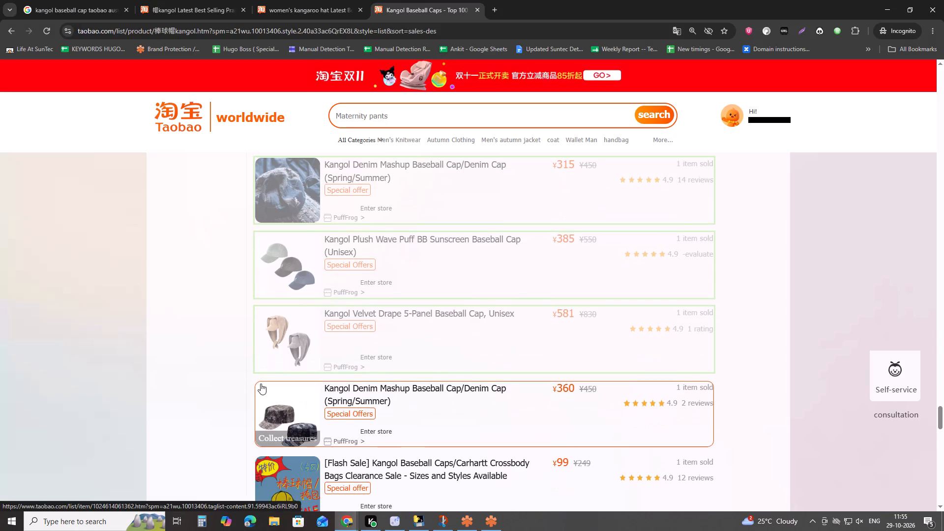
scroll(230, 341, "down", 6)
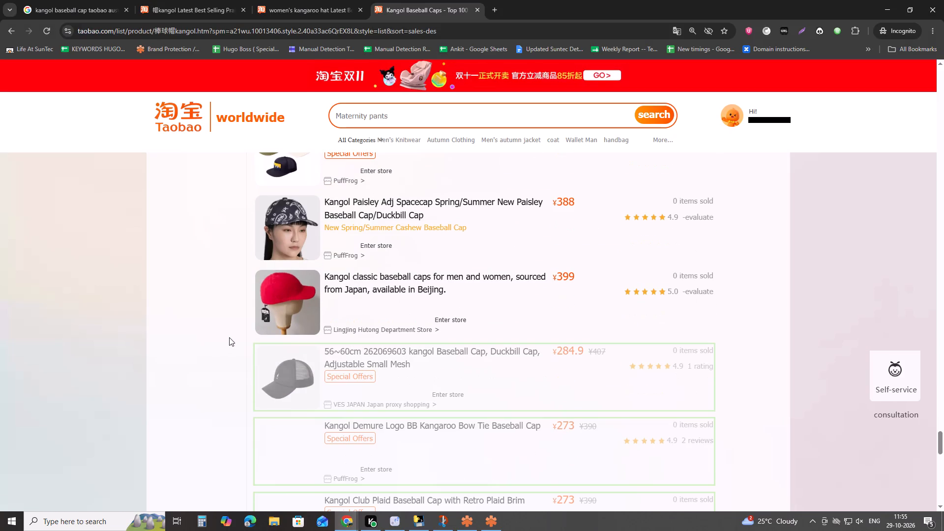
right_click(290, 302)
left_click_drag(376, 178, 380, 182)
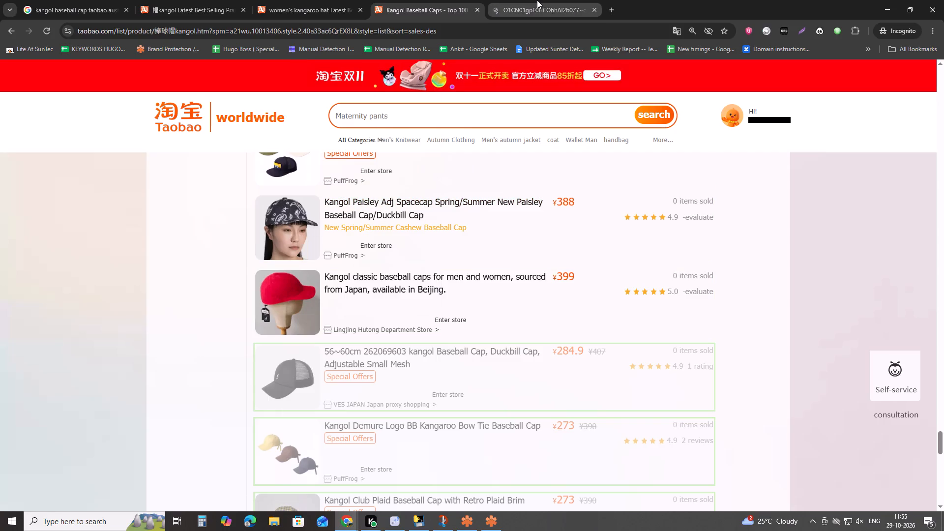
left_click(537, 0)
middle_click(537, 0)
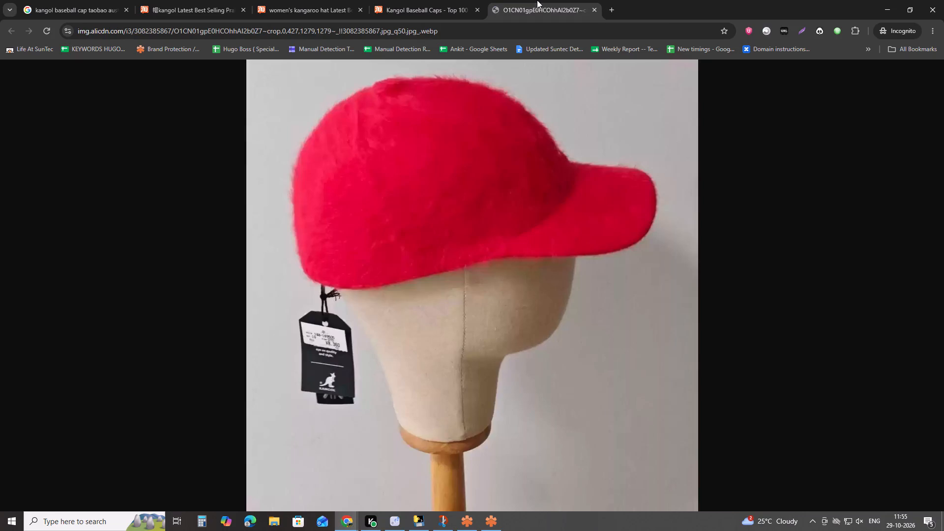
Copy the ¥399 Kangol classic baseball cap's listing link into row 82613 of Manual Detection Records.
right_click(380, 287)
left_click(437, 371)
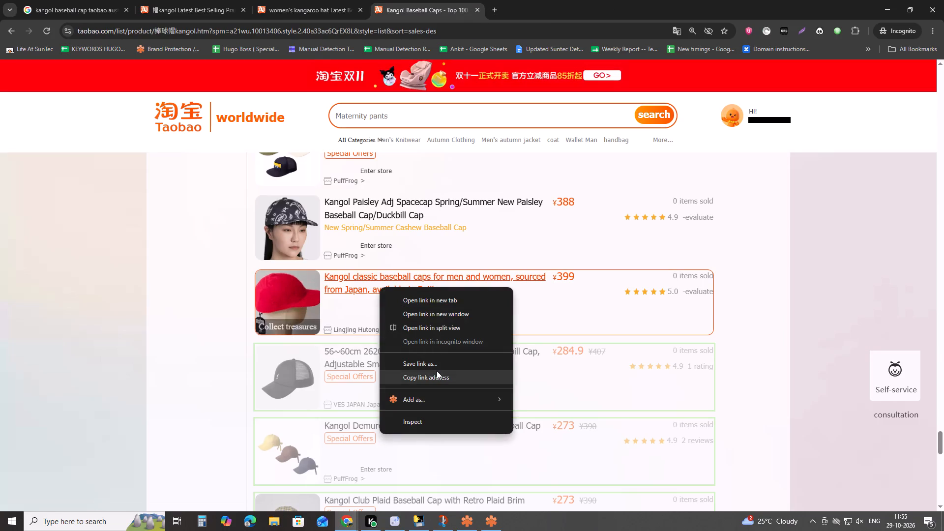
key("alt+Tab")
key("ctrl+v")
left_click(445, 353)
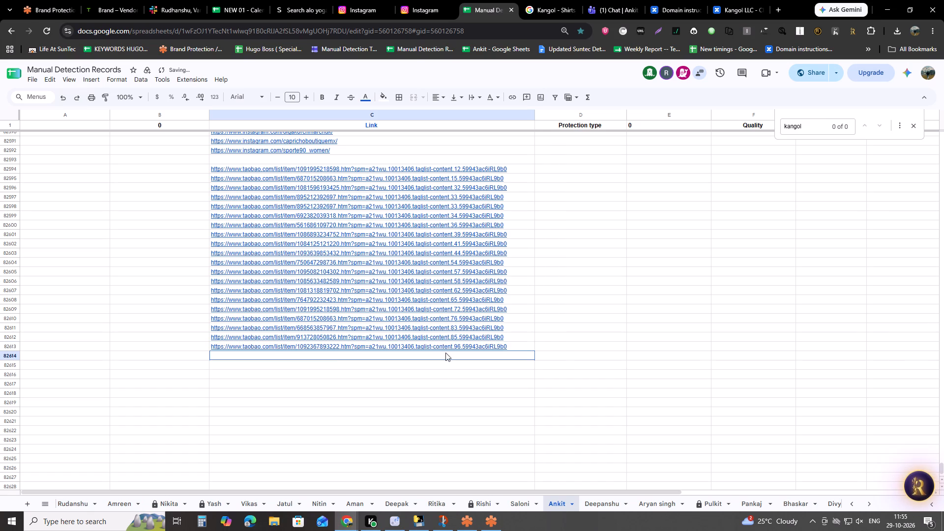
key("alt+Tab")
Examine the remaining Kangol baseball cap listings below the ¥399 classic cap for unreviewed sellers.
scroll(343, 359, "down", 5)
scroll(292, 350, "down", 5)
scroll(146, 341, "up", 1)
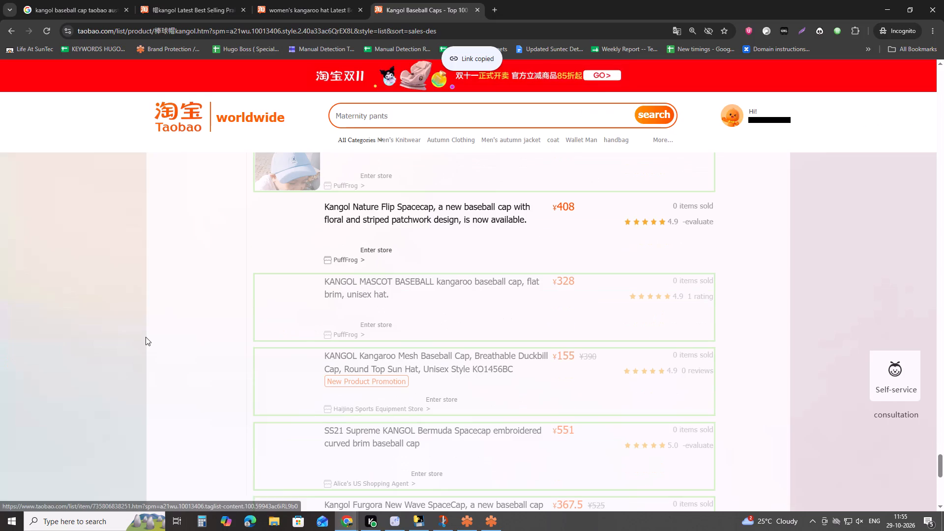
scroll(208, 302, "down", 5)
scroll(211, 305, "up", 1)
scroll(211, 305, "down", 2)
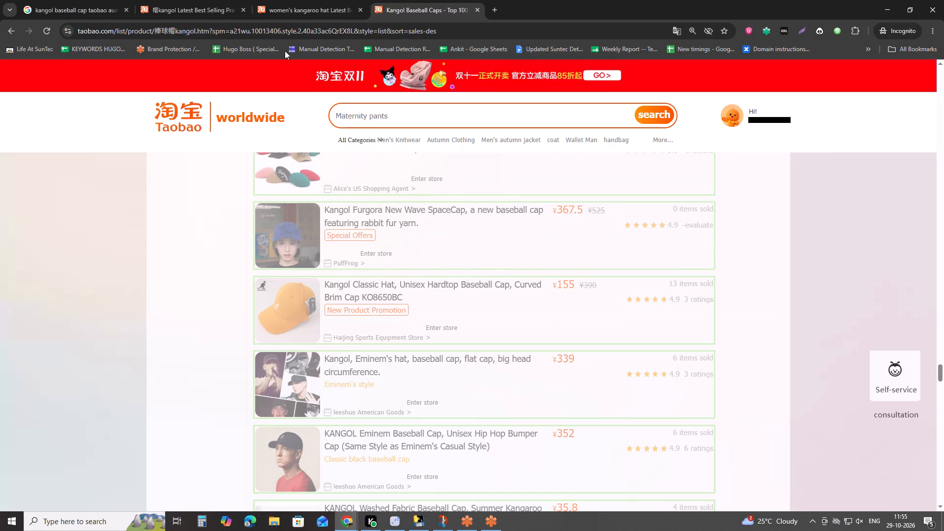
Switch the Taobao site region from worldwide to Chinese mainland.
middle_click(119, 360)
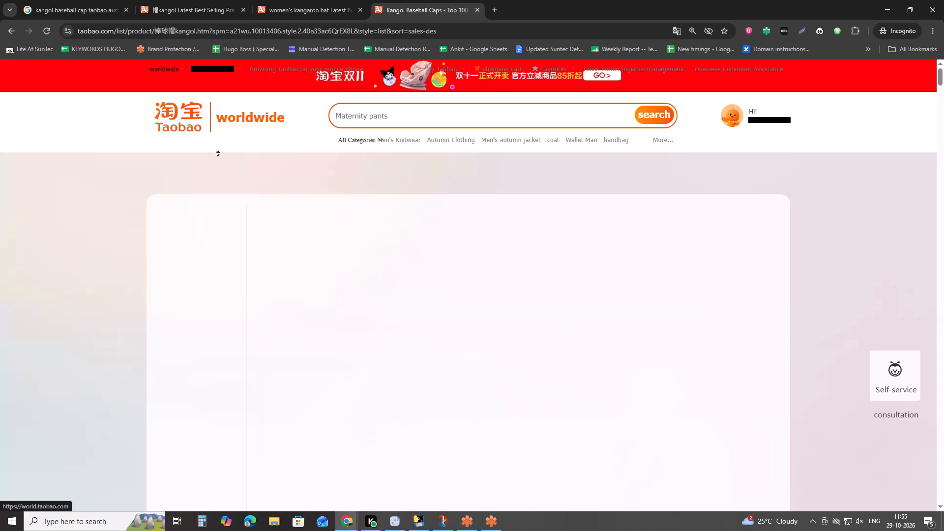
middle_click(106, 173)
left_click(166, 71)
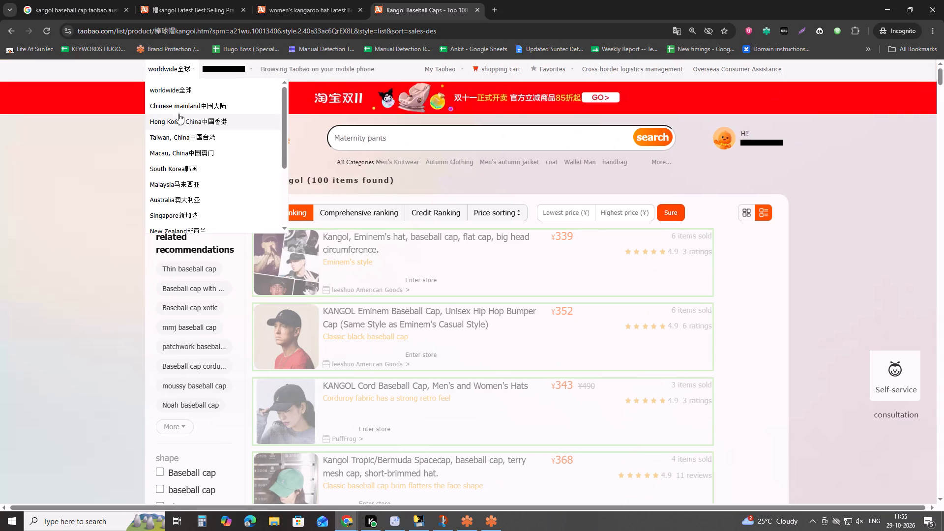
left_click(178, 105)
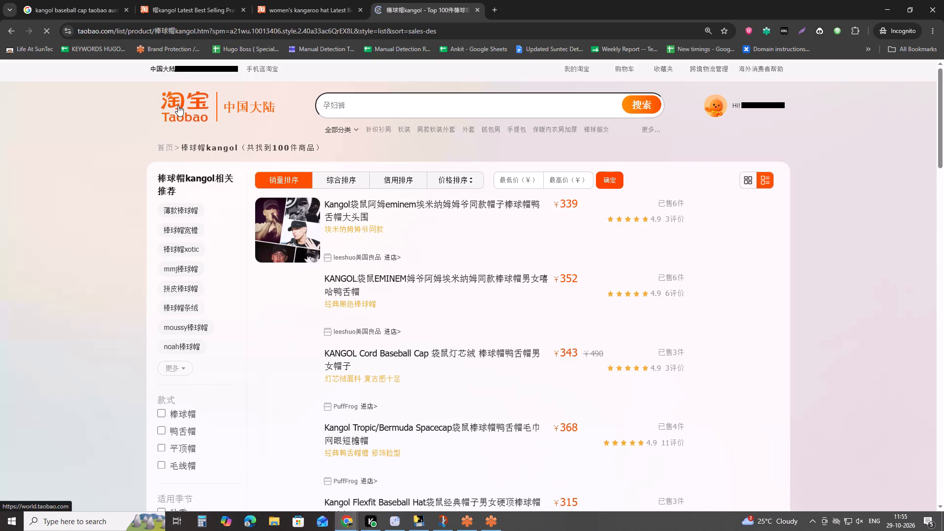
Go to the Taobao home page and search for "kangol baseball".
left_click(178, 105)
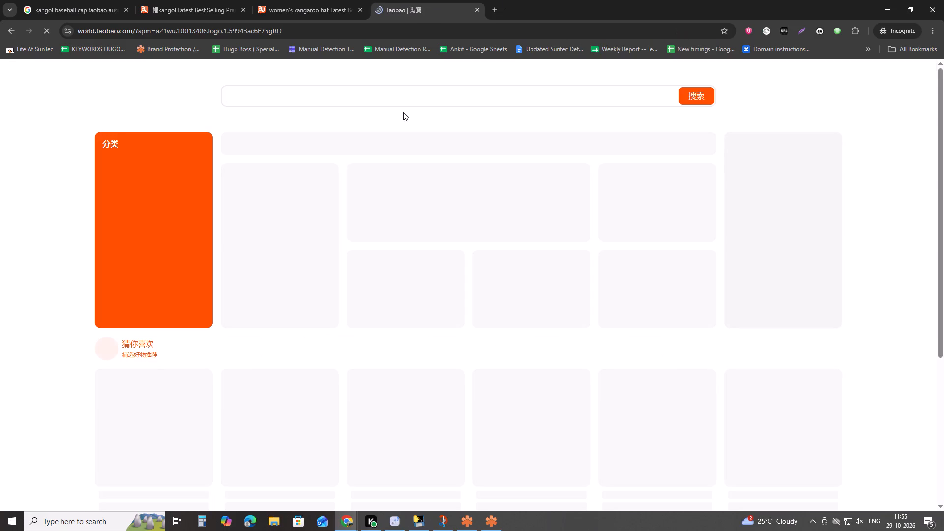
left_click(375, 123)
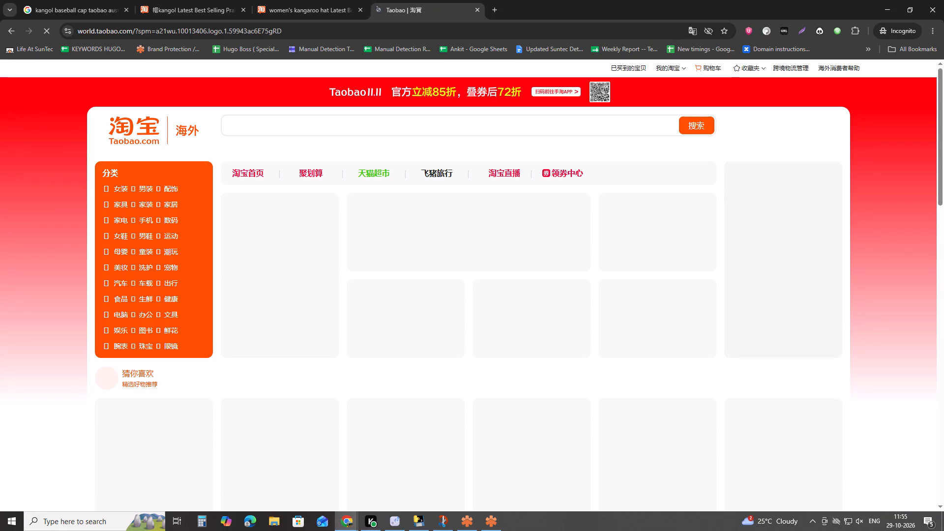
left_click(401, 124)
type("kangol base b")
key("BackSpace")
key("BackSpace")
key("n")
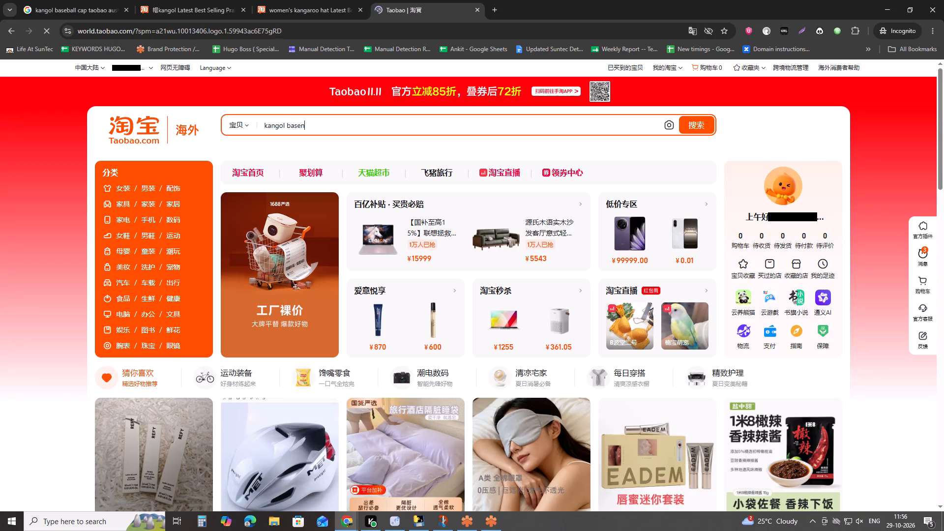
key("BackSpace")
type("ball")
key("Return")
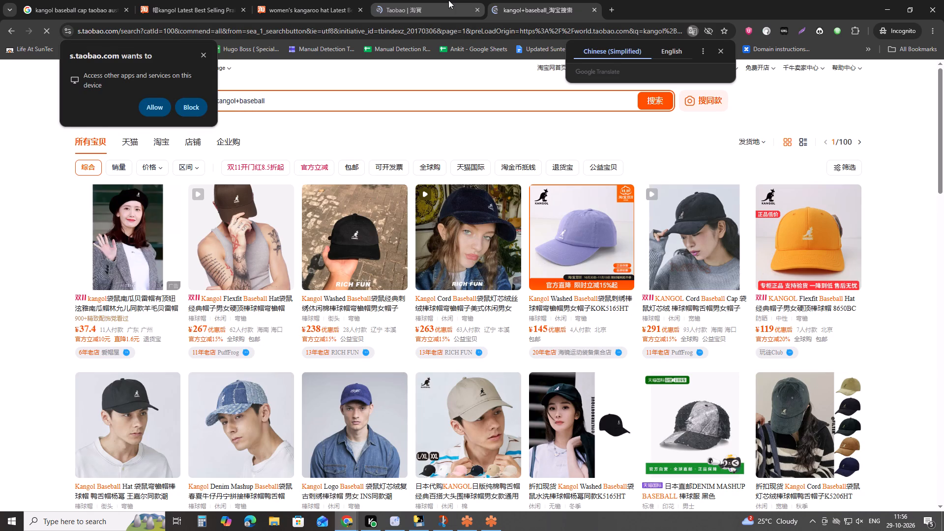
Review the first search results and copy the ¥197 black Kangol Baseball Hat's listing link into row 82614 of Manual Detection Records.
scroll(463, 202, "down", 5)
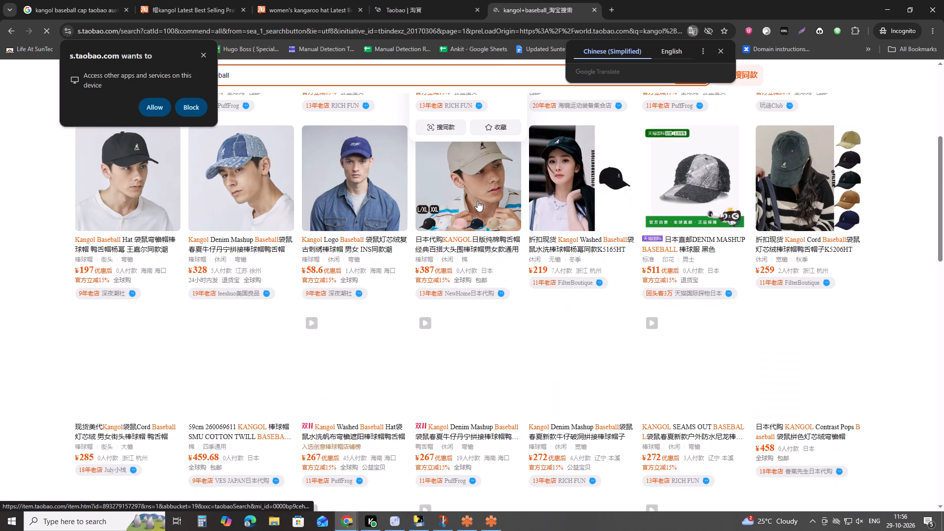
scroll(459, 211, "up", 2)
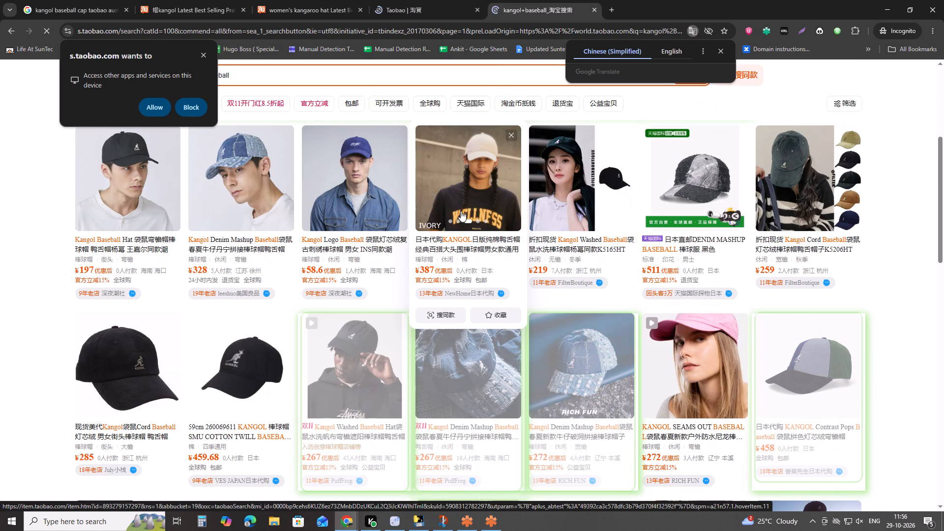
scroll(461, 211, "up", 10)
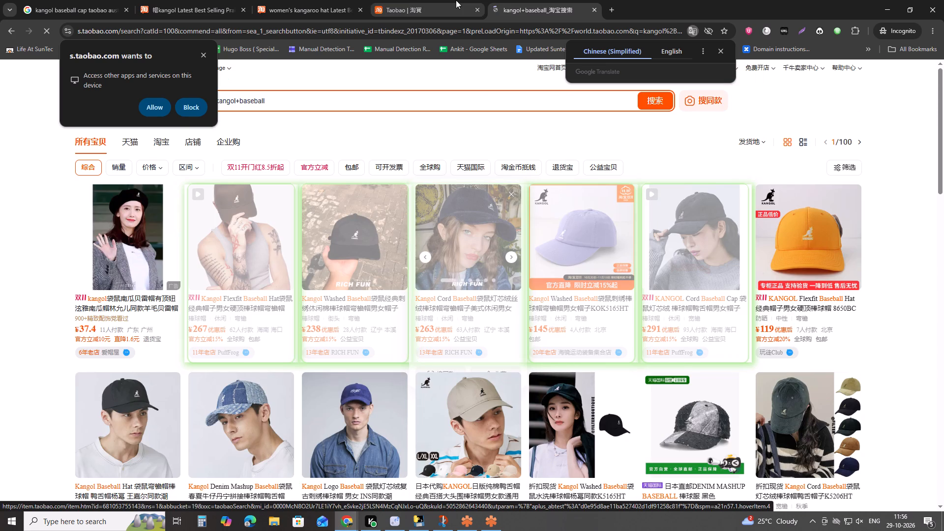
scroll(202, 297, "down", 1)
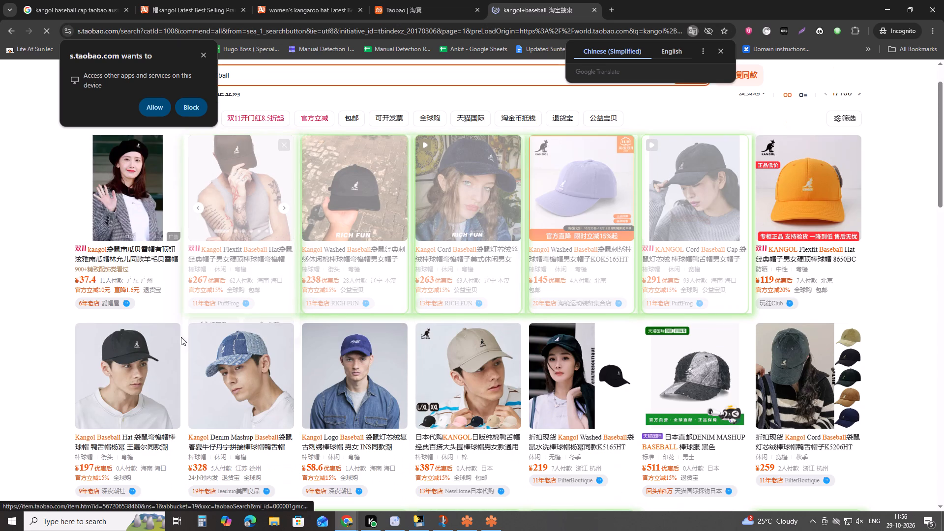
right_click(130, 436)
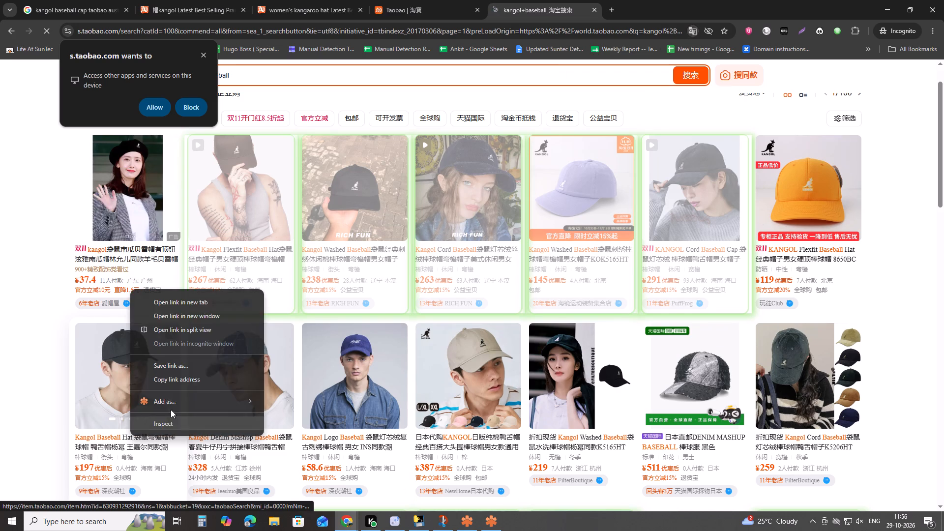
left_click(191, 376)
key("alt+Tab")
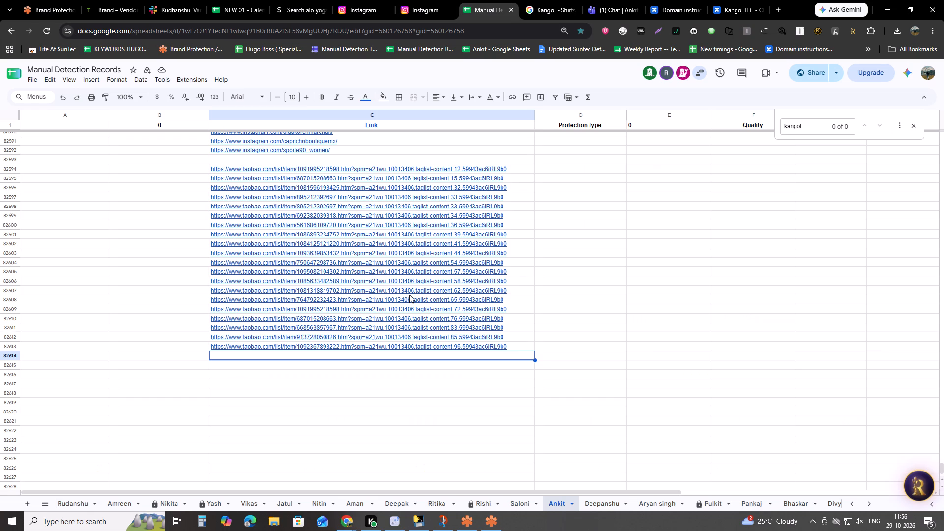
key("ctrl+v")
left_click(325, 367)
key("alt+Tab")
Copy the ¥328 Kangol Denim Mashup cap's link from the search results into row 82615 of Manual Detection Records.
right_click(248, 445)
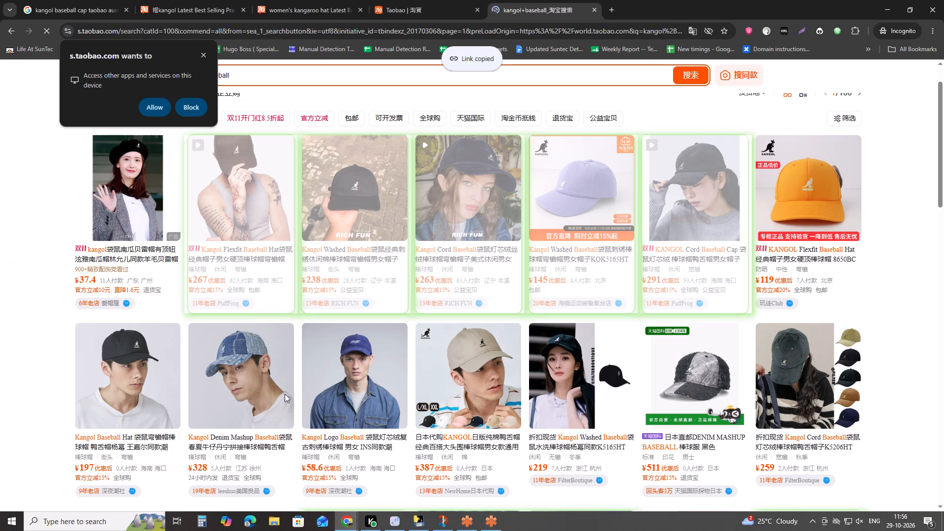
left_click(304, 384)
key("alt+Tab")
key("ctrl+v")
left_click(390, 371)
key("alt+Tab")
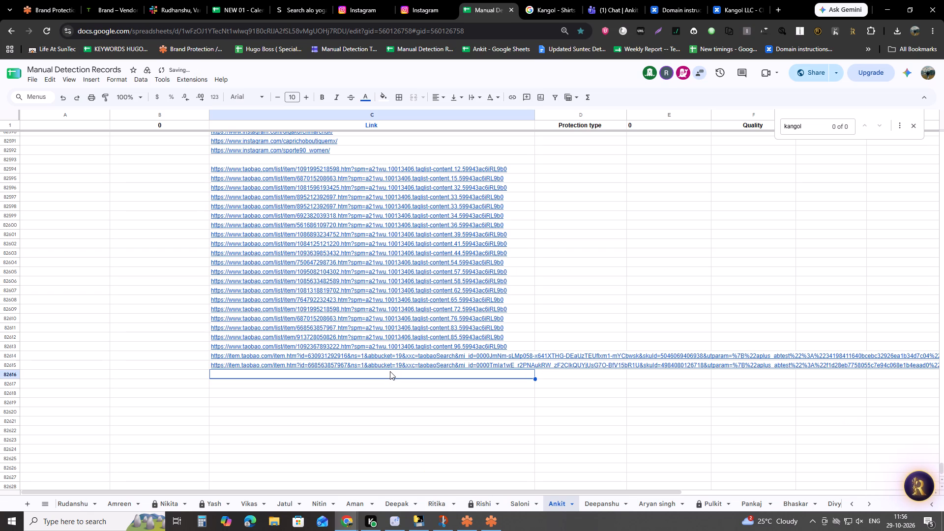
Copy the ¥387 beige Kangol cap's listing link from the search results into row 82616 of Manual Detection Records.
right_click(391, 441)
scroll(318, 408, "down", 1)
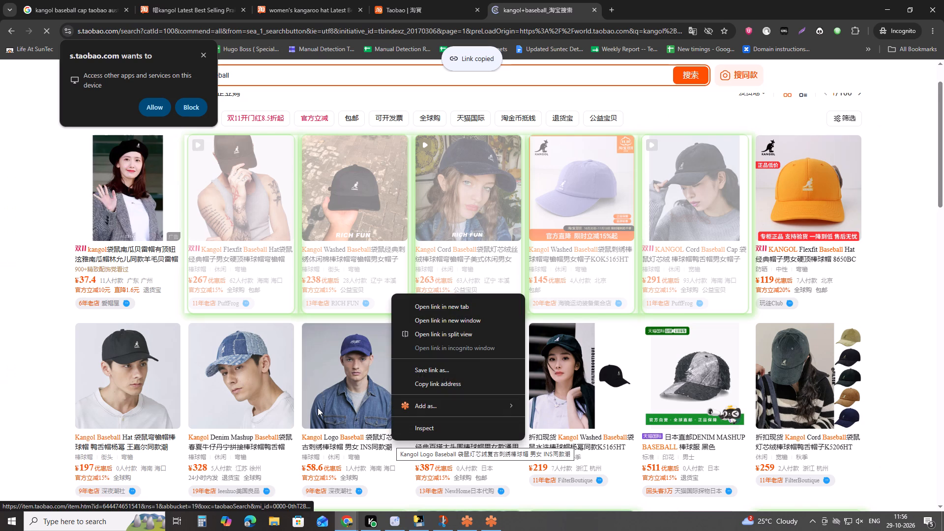
right_click(493, 394)
left_click(525, 333)
key("alt+Tab")
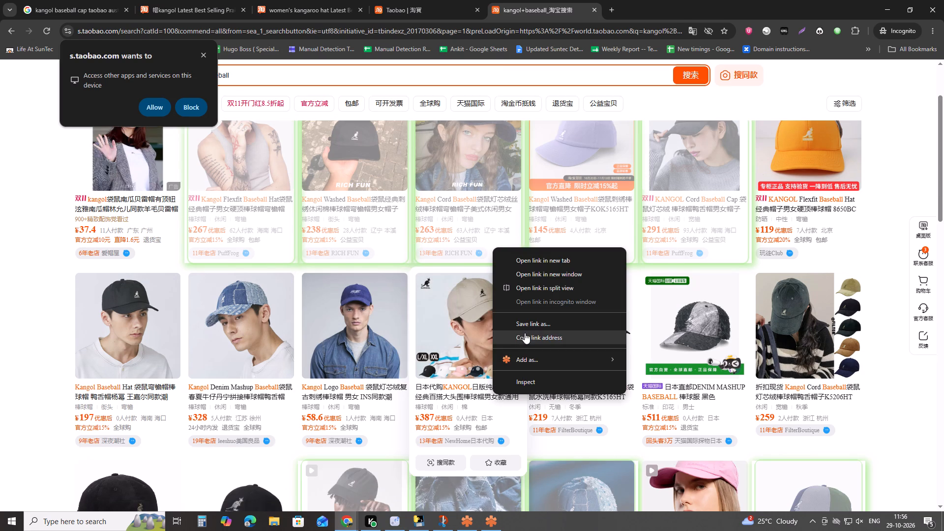
key("ctrl+v")
left_click(472, 386)
Copy the ¥219 Kangol Washed Baseball cap's listing link into row 82617 of Manual Detection Records.
key("alt+Tab")
right_click(586, 391)
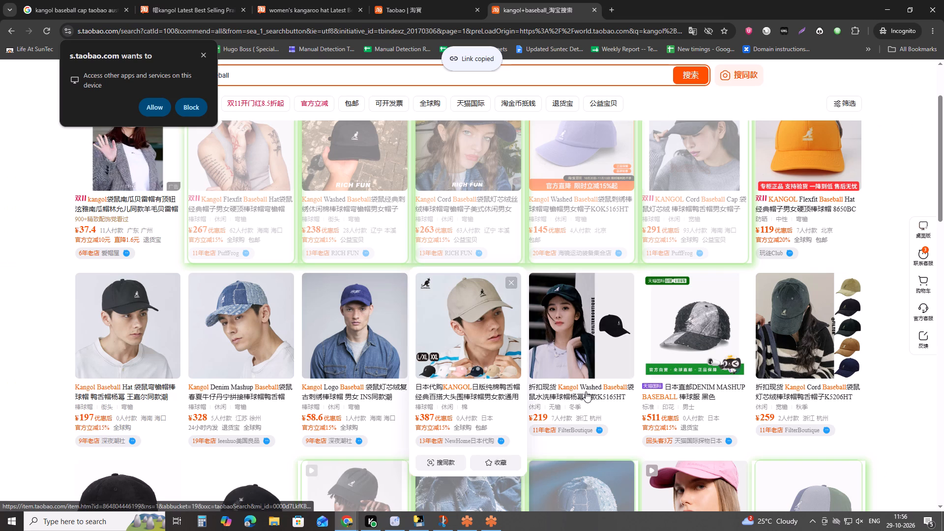
left_click(612, 336)
key("alt+Tab")
key("ctrl+v")
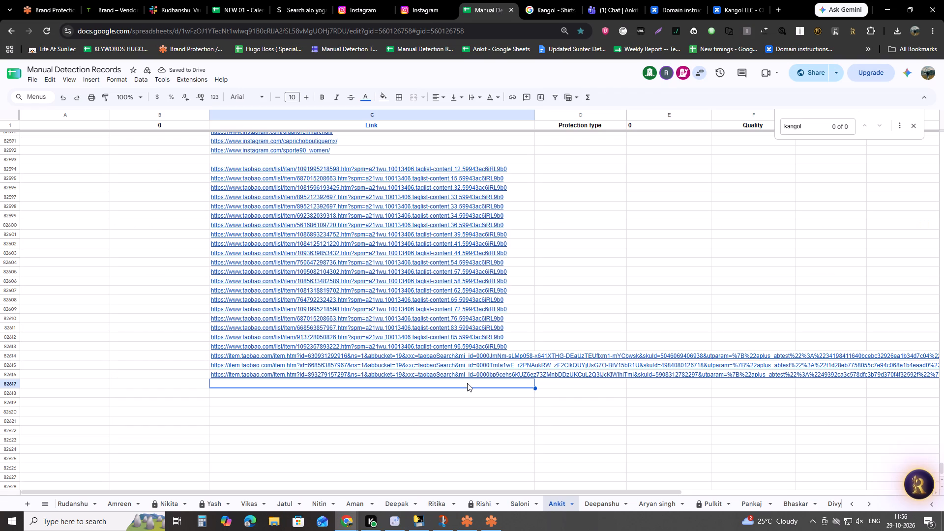
left_click(471, 397)
Copy the ¥511 Denim Mashup Baseball cap's listing link into row 82618 of Manual Detection Records.
key("alt+Tab")
right_click(705, 393)
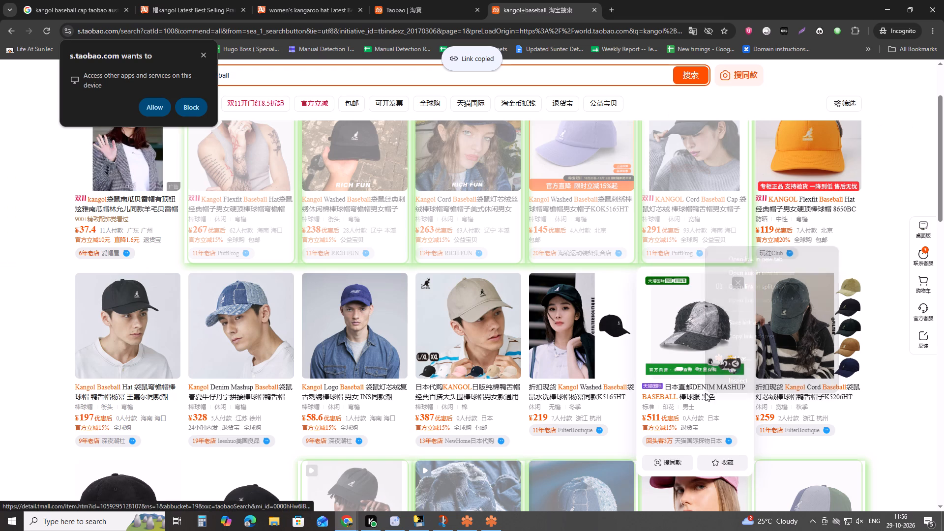
left_click(738, 335)
key("alt+Tab")
key("ctrl+v")
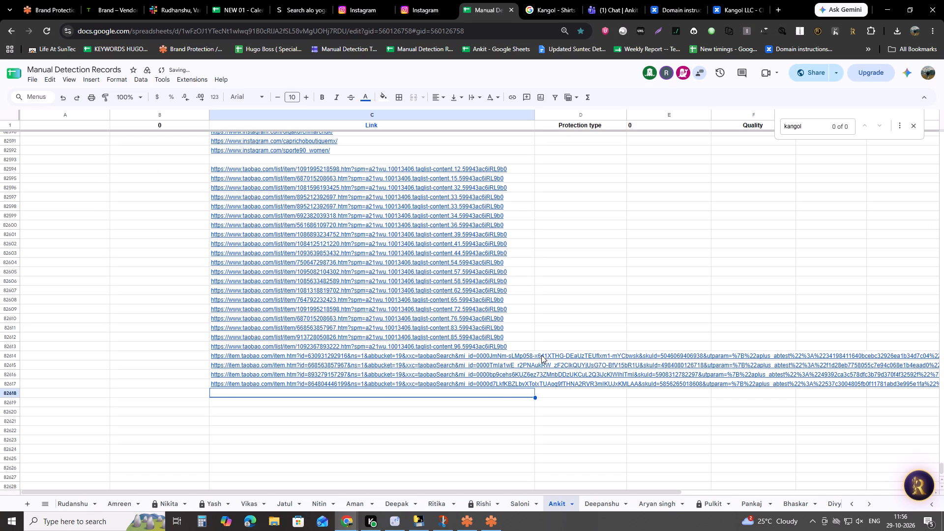
left_click(504, 402)
Copy the ¥259 Kangol Cord Baseball cap's listing link into row 82619 of Manual Detection Records.
key("alt+Tab")
right_click(822, 383)
right_click(809, 397)
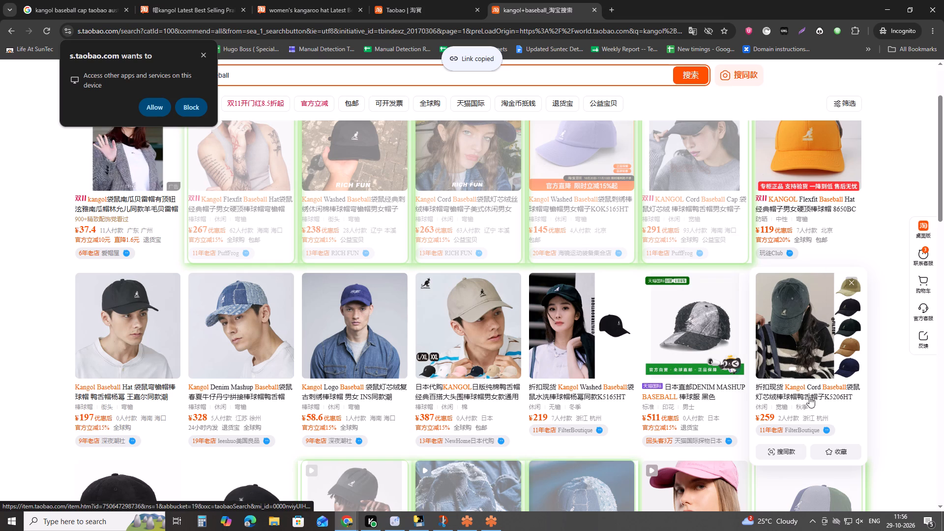
left_click(831, 343)
key("alt+Tab")
key("ctrl+v")
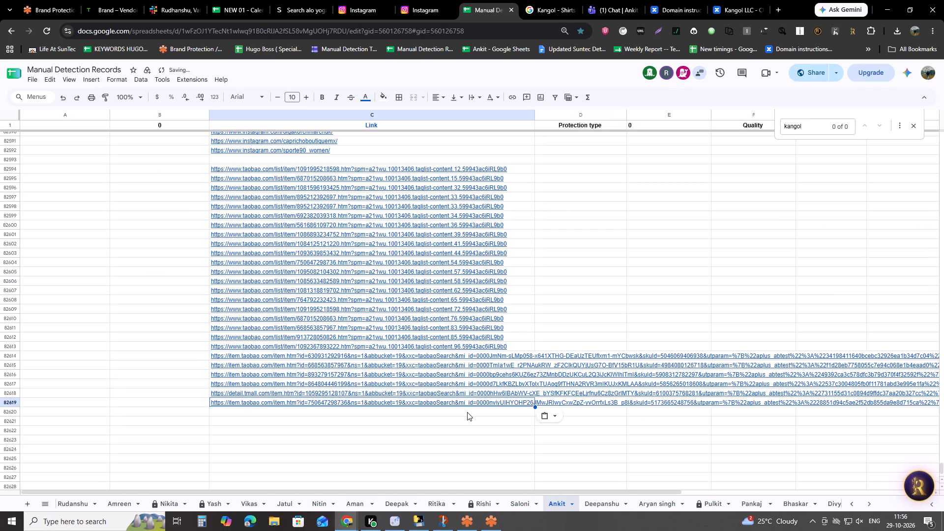
left_click(467, 412)
Copy the ¥285 black Kangol Cord Baseball cap's listing link into row 82620 of Manual Detection Records.
key("alt+Tab")
scroll(159, 410, "down", 3)
right_click(121, 436)
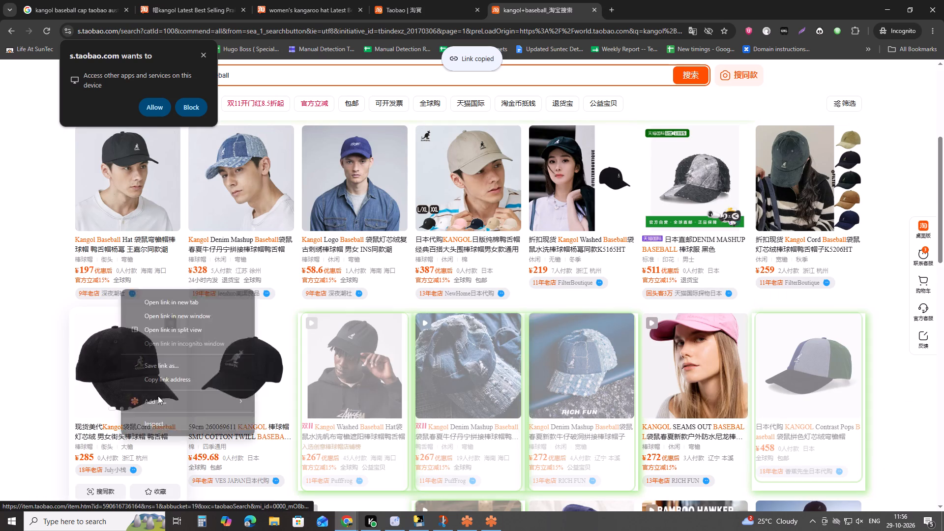
left_click(158, 379)
key("alt+Tab")
key("ctrl+v")
left_click(385, 419)
Copy the ¥459.68 Kangol Cotton Twill Baseball cap's listing link into row 82621 of Manual Detection Records.
key("alt+Tab")
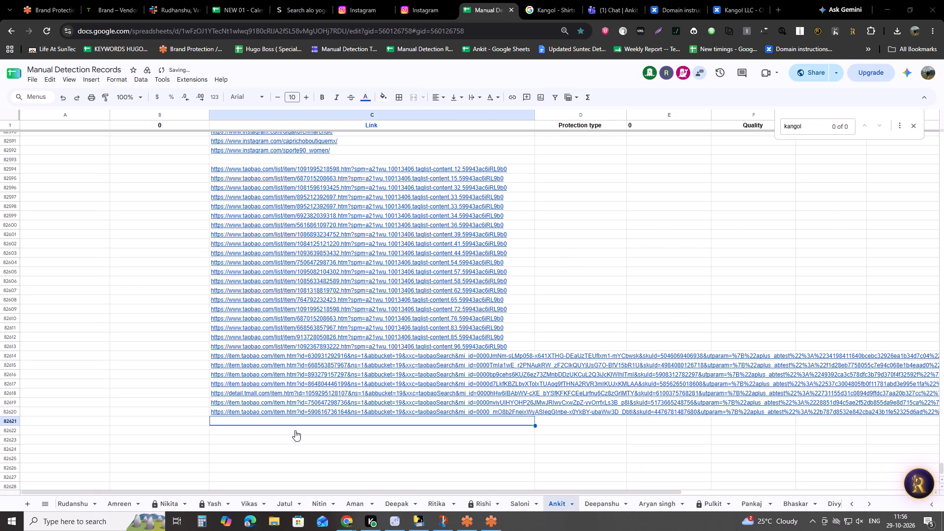
right_click(245, 433)
left_click(292, 375)
key("alt+Tab")
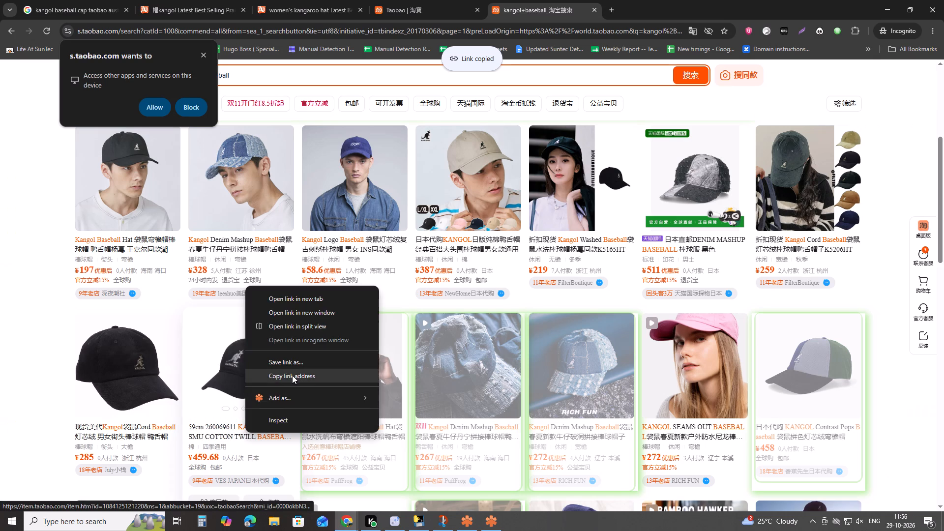
key("alt+Tab")
key("ctrl+v")
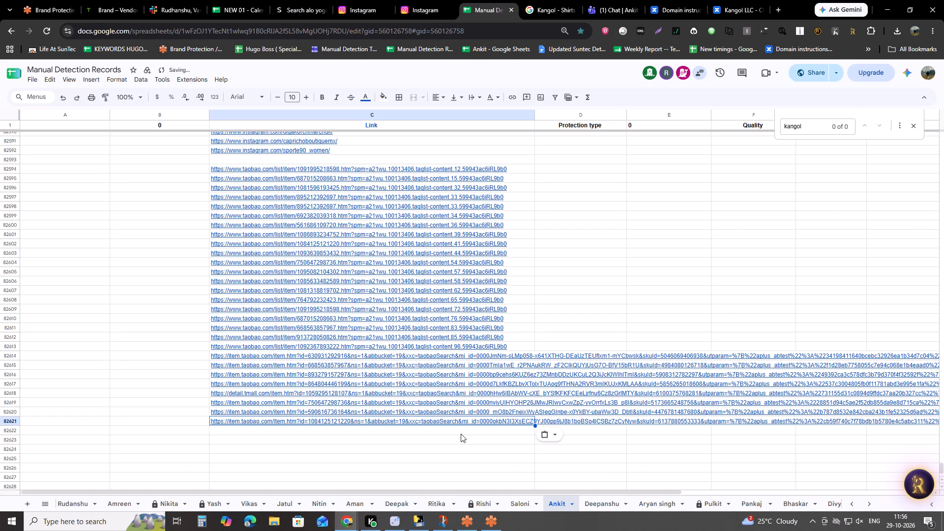
left_click(461, 434)
Find the ¥332 beige Kangol Flex Fit cap further down the results and copy its listing link into row 82622 of Manual Detection Records.
key("alt+Tab")
scroll(707, 363, "down", 5)
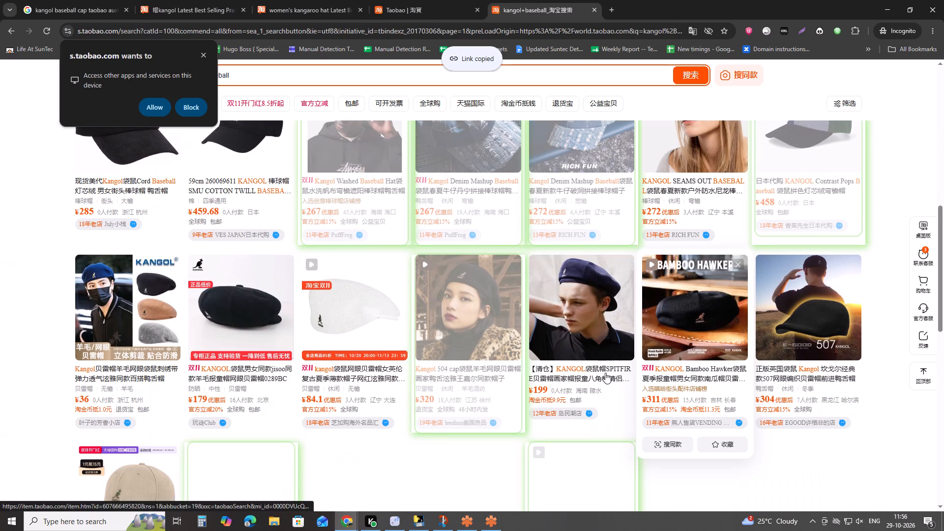
scroll(143, 362, "down", 4)
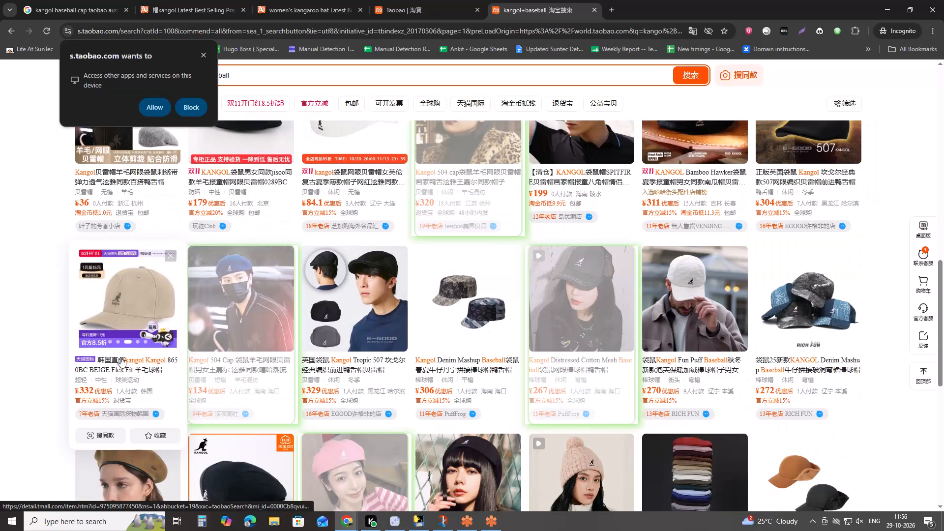
right_click(120, 370)
left_click(159, 317)
scroll(140, 318, "up", 2)
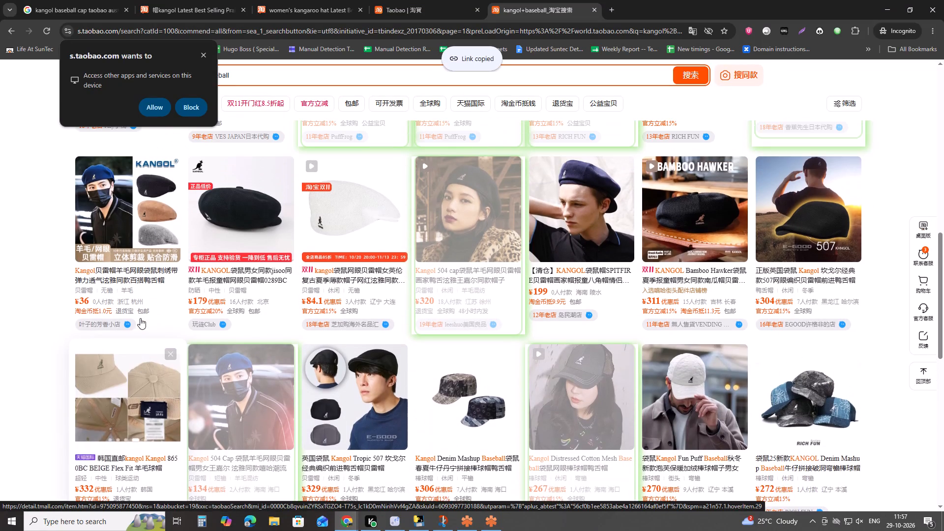
scroll(140, 318, "down", 2)
key("alt+Tab")
key("ctrl+v")
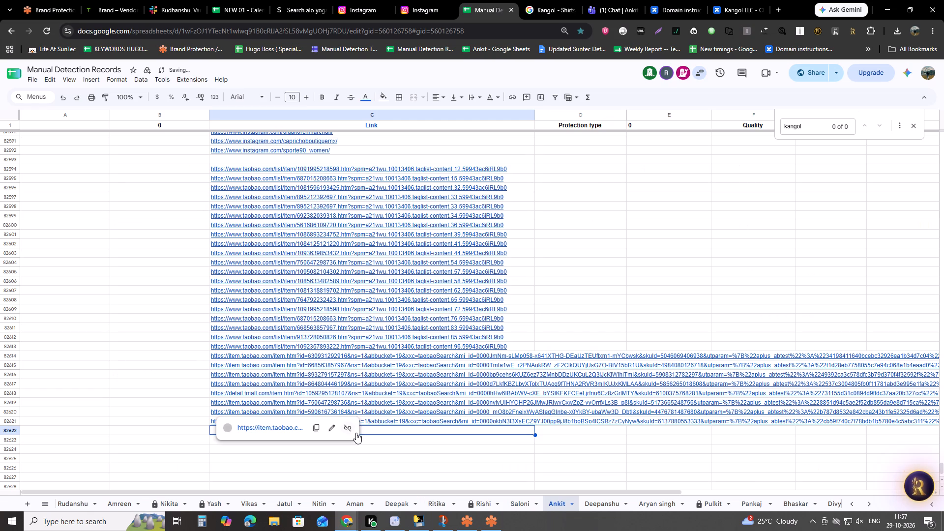
left_click(389, 437)
Review the remaining listings on the first results page and open page 2 of the Taobao search results.
key("alt+Tab")
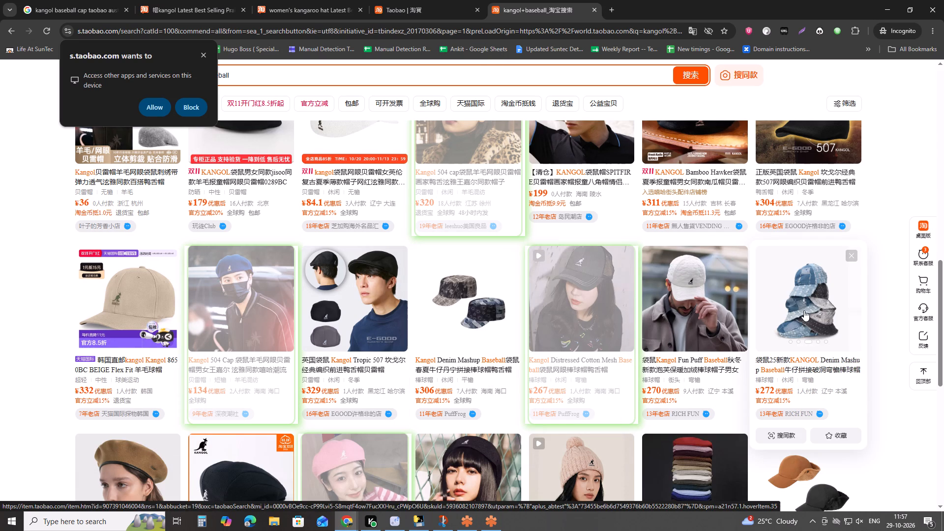
scroll(273, 376, "down", 4)
scroll(635, 285, "down", 4)
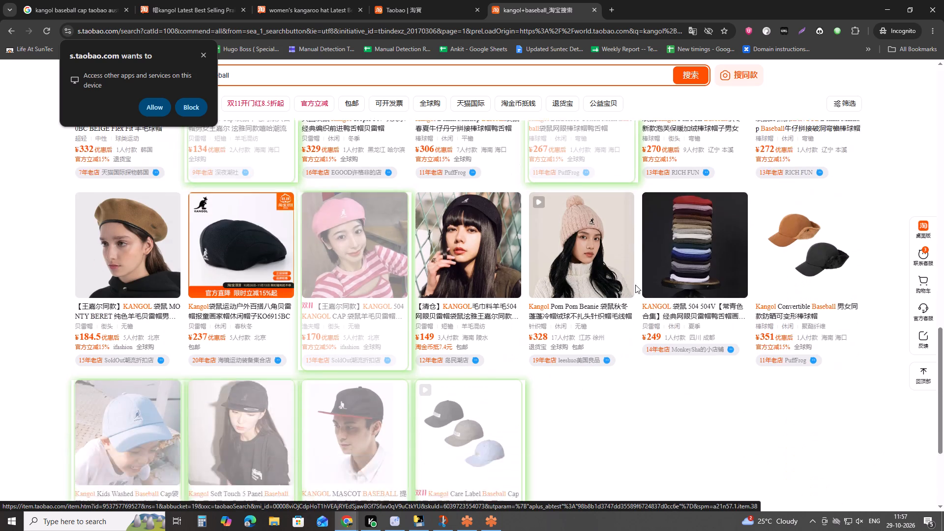
left_click(257, 439)
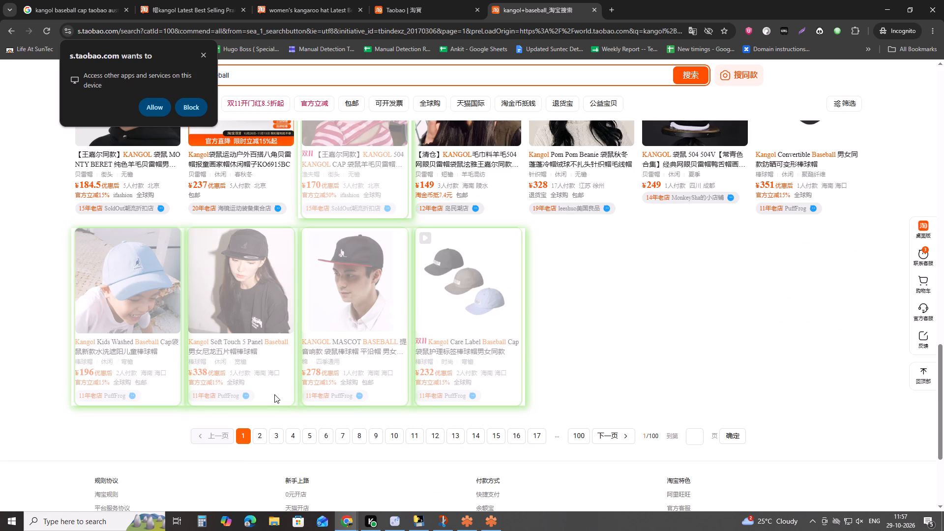
scroll(279, 375, "up", 4)
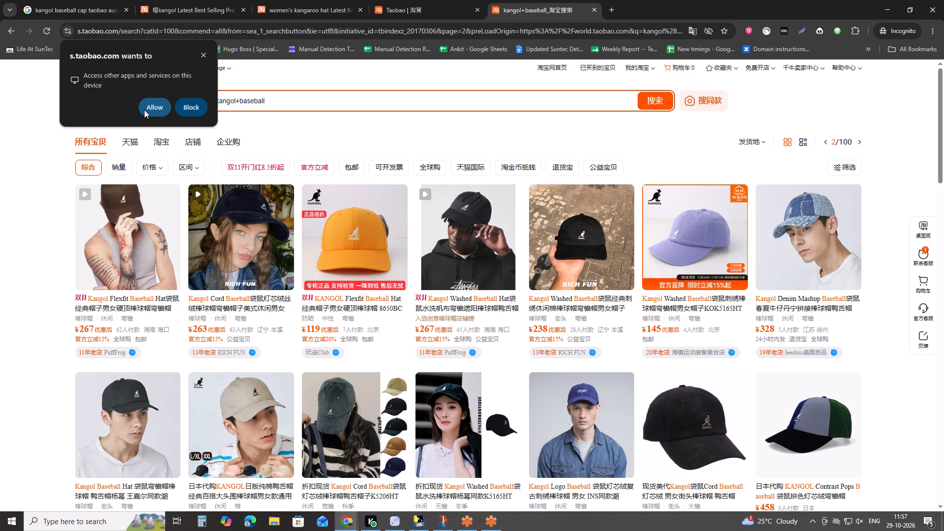
Run the listing-highlighting browser extension on page 2 of the kangol baseball search results.
left_click(770, 30)
scroll(731, 158, "down", 1)
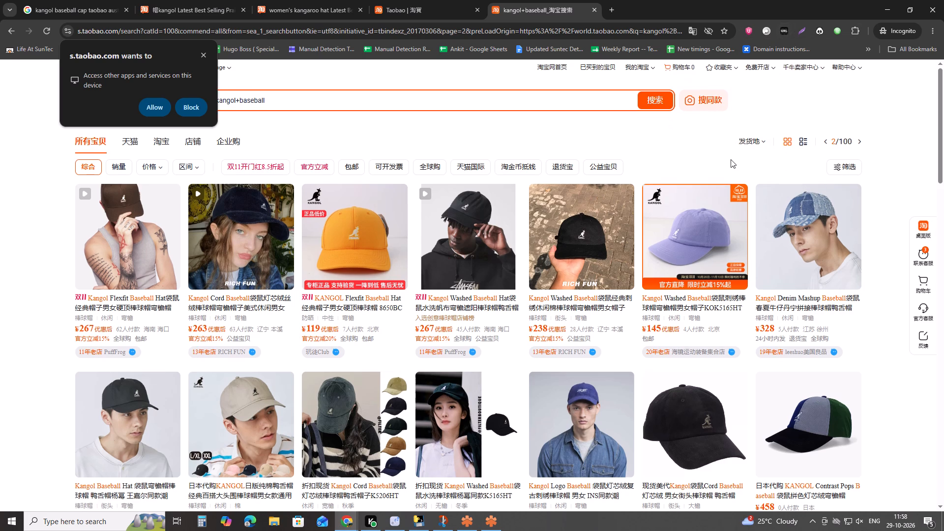
scroll(731, 159, "down", 1)
scroll(731, 159, "up", 2)
left_click(764, 27)
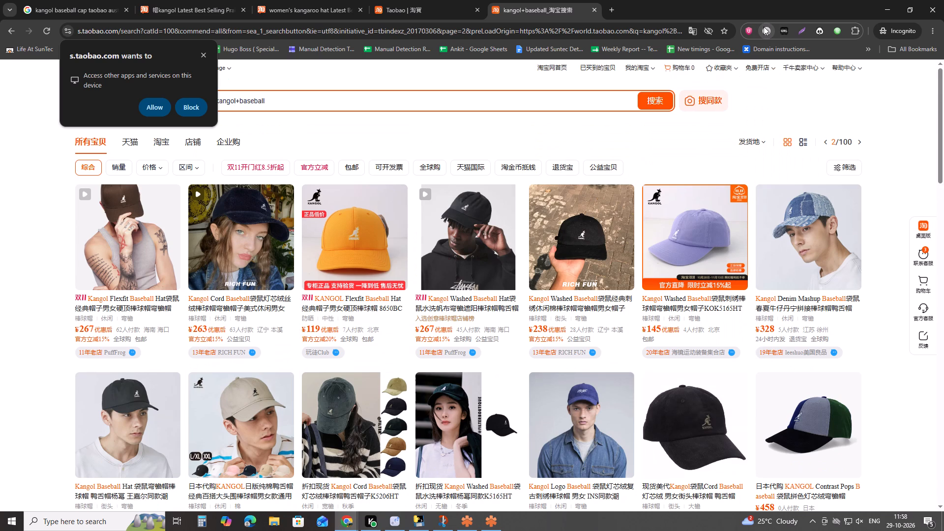
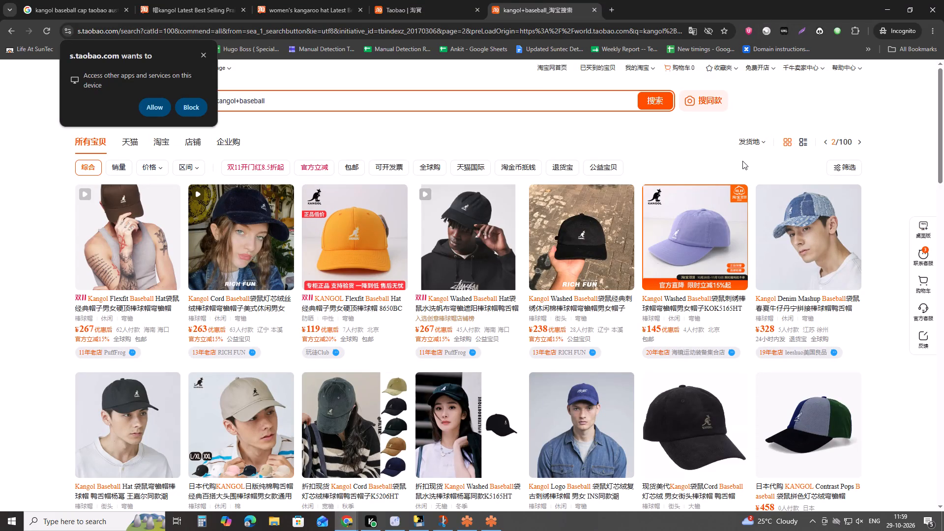
Copy the ¥267 brown Kangol Flexfit Baseball cap's listing link into row 82623 of Manual Detection Records.
right_click(147, 297)
left_click_drag(197, 380, 202, 385)
key("alt+Tab")
key("ctrl+v")
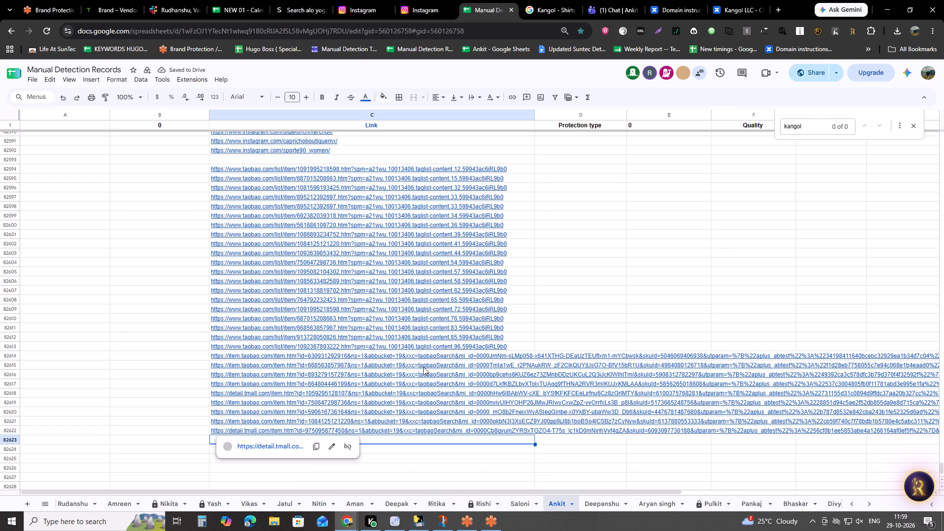
Copy the ¥263 Kangol Cord Baseball cap's listing link into row 82624 of Manual Detection Records.
scroll(448, 292, "down", 4)
left_click(431, 255)
key("alt+Tab")
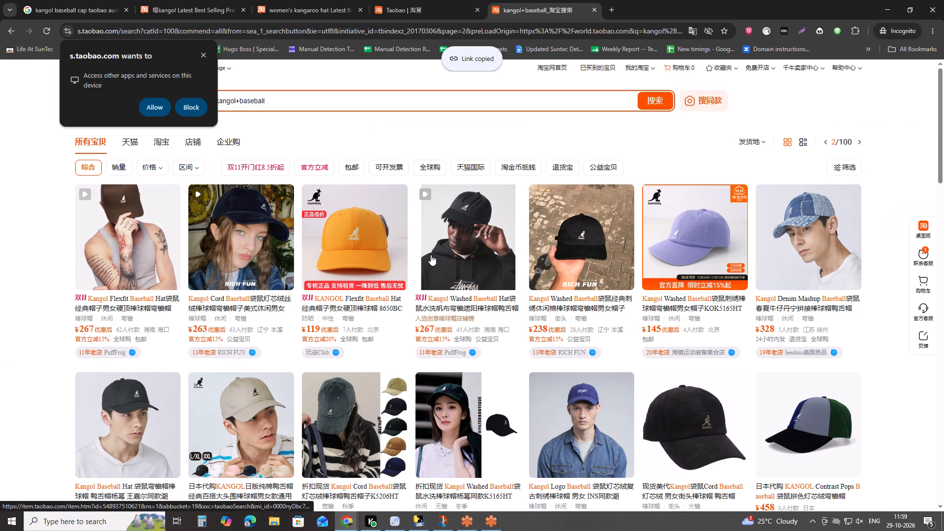
right_click(257, 306)
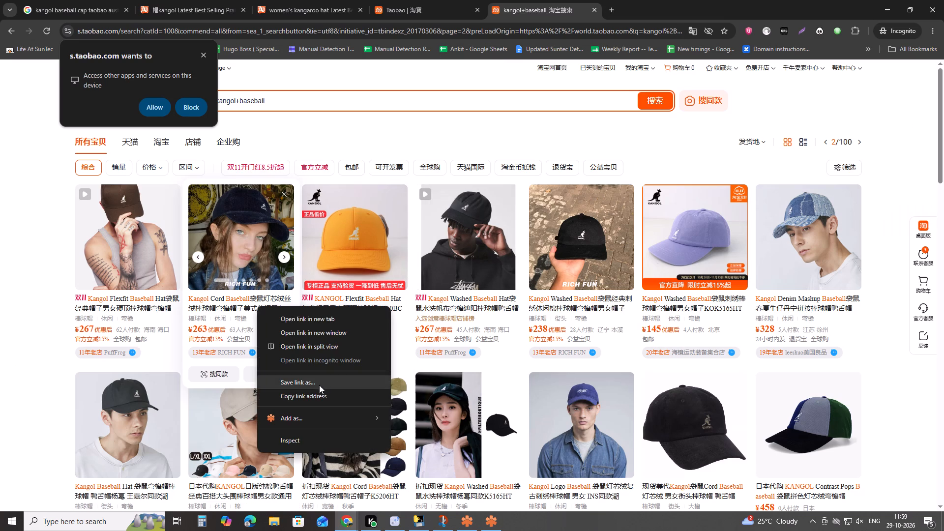
left_click(312, 395)
key("alt+Tab")
key("ctrl+v")
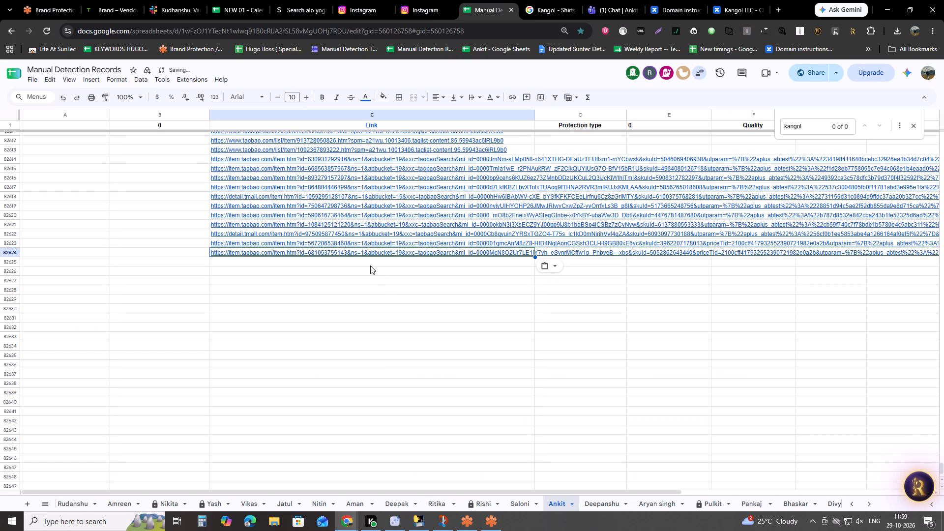
Delete the two Tmall listing links from rows 82622 and 82618 of Manual Detection Records.
left_click(246, 233)
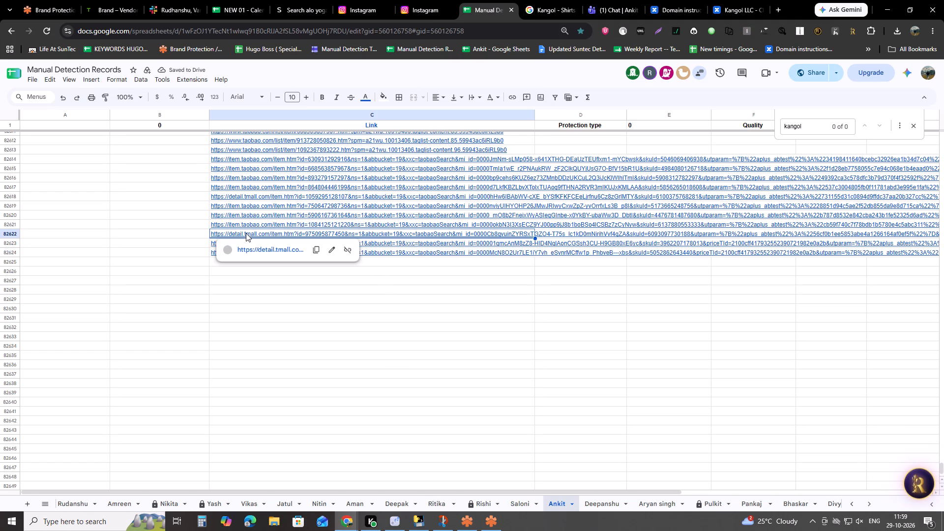
key("Delete")
key("Up")
key("Up")
key("Up")
key("Up")
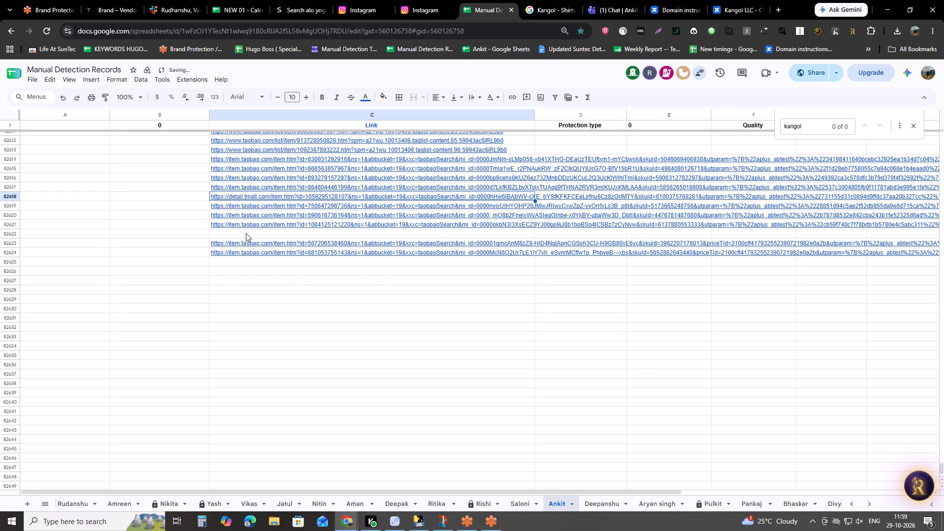
key("Delete")
Copy the ¥119 orange Kangol Flexfit Baseball cap's listing link into the emptied row 82618.
scroll(177, 195, "up", 2)
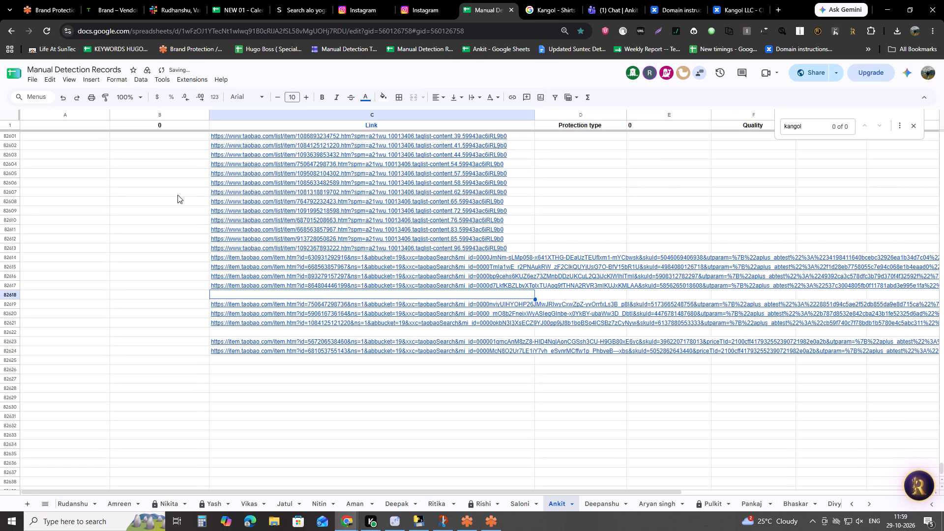
key("alt+Tab")
key("alt+Tab")
key("alt+Tab")
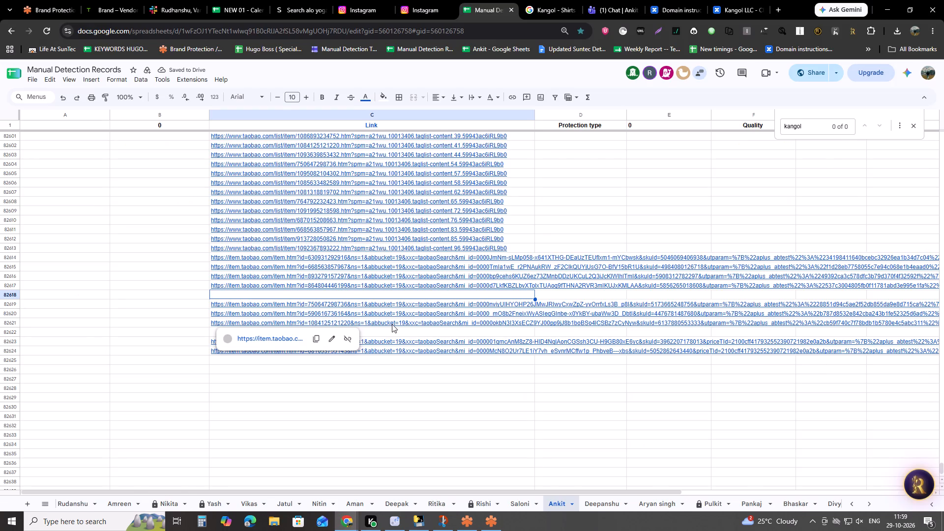
right_click(357, 307)
left_click(411, 393)
key("alt+Tab")
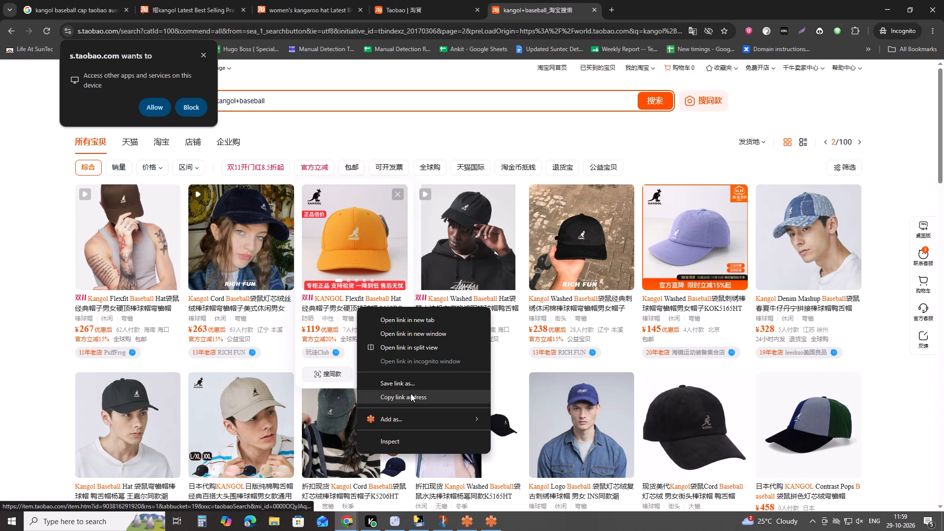
key("ctrl+v")
Copy the ¥267 black Kangol Washed Baseball cap's listing link into the emptied row 82622.
key("alt+Tab")
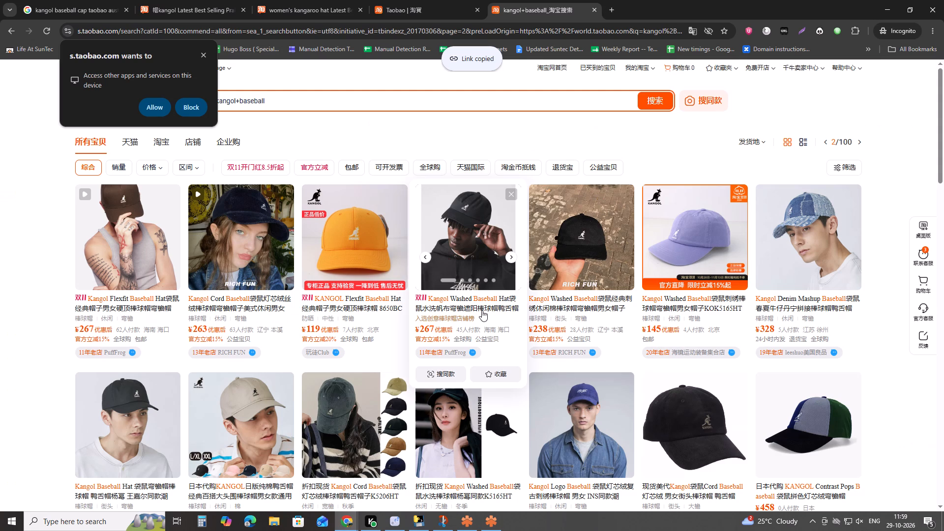
right_click(480, 305)
left_click(528, 395)
key("alt+Tab")
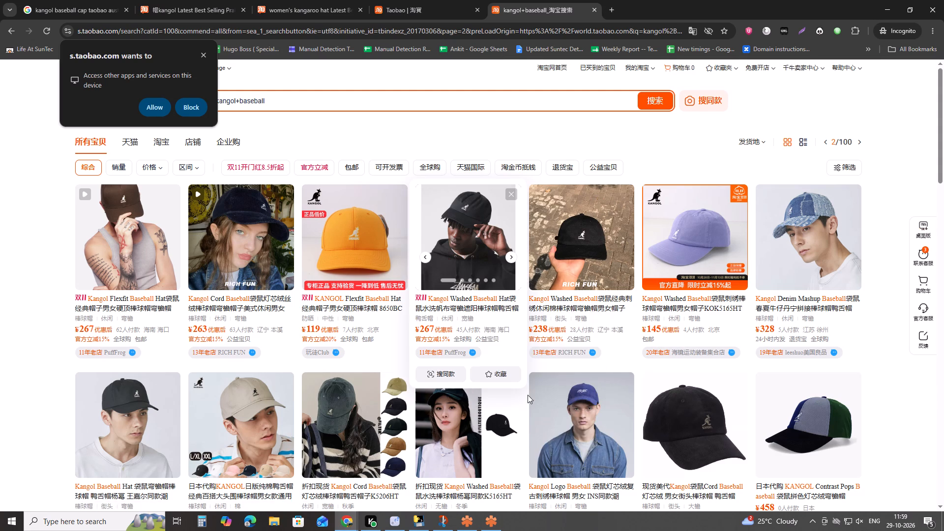
left_click(393, 332)
key("ctrl+v")
Copy the ¥238 black Kangol Washed Baseball cap's listing link into row 82625 of Manual Detection Records.
left_click(382, 357)
key("alt+Tab")
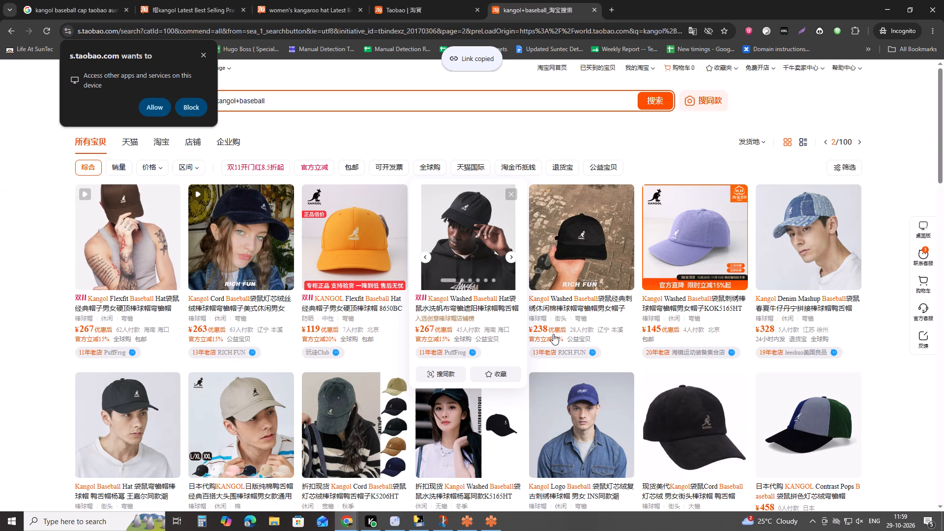
right_click(562, 302)
left_click(617, 389)
key("alt+Tab")
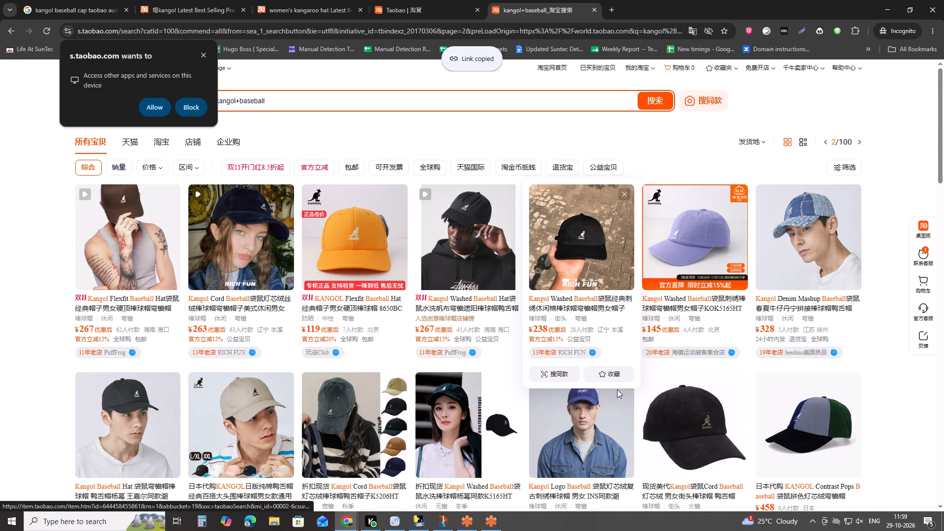
key("ctrl+v")
Copy the ¥145 purple Kangol Washed Baseball cap's listing link into row 82626 of Manual Detection Records.
left_click(458, 367)
key("alt+Tab")
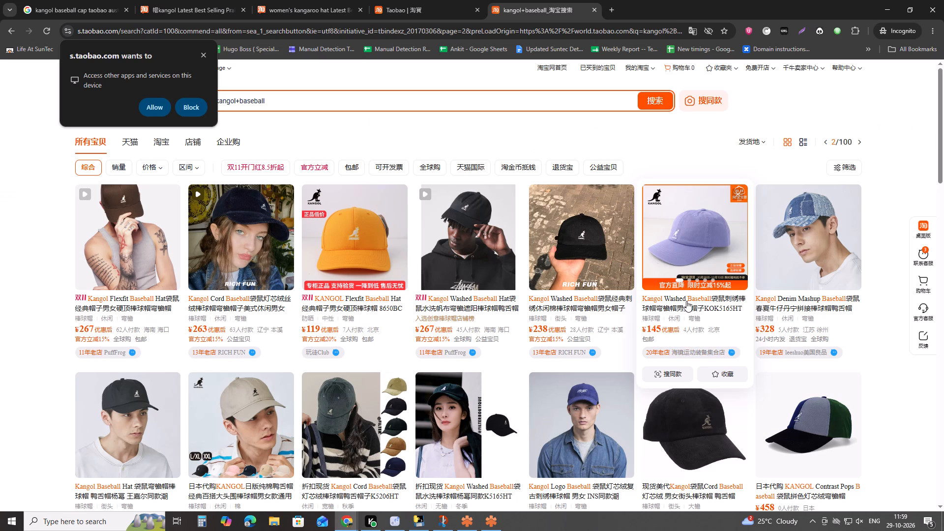
right_click(686, 301)
left_click(729, 389)
key("alt+Tab")
key("ctrl+v")
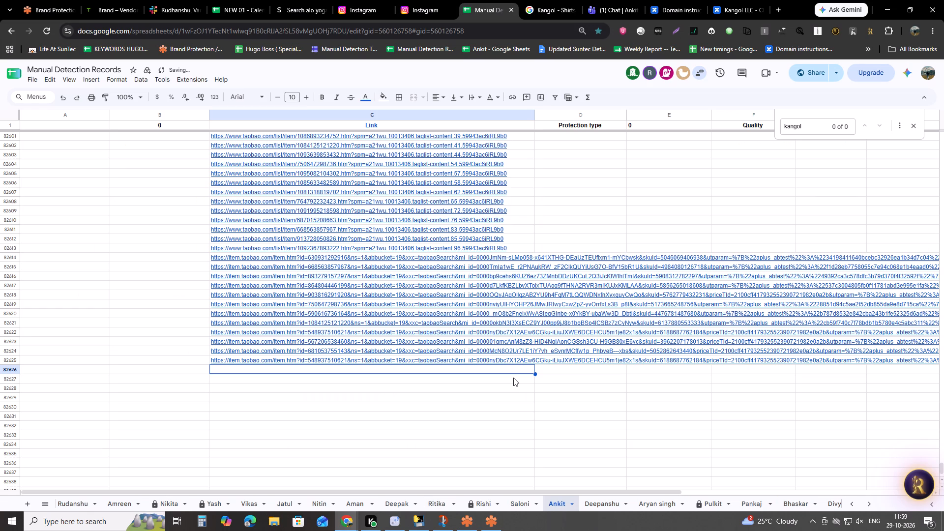
Copy the ¥328 Kangol Denim Mashup Baseball cap's listing link into row 82627 of Manual Detection Records.
left_click(513, 378)
key("alt+Tab")
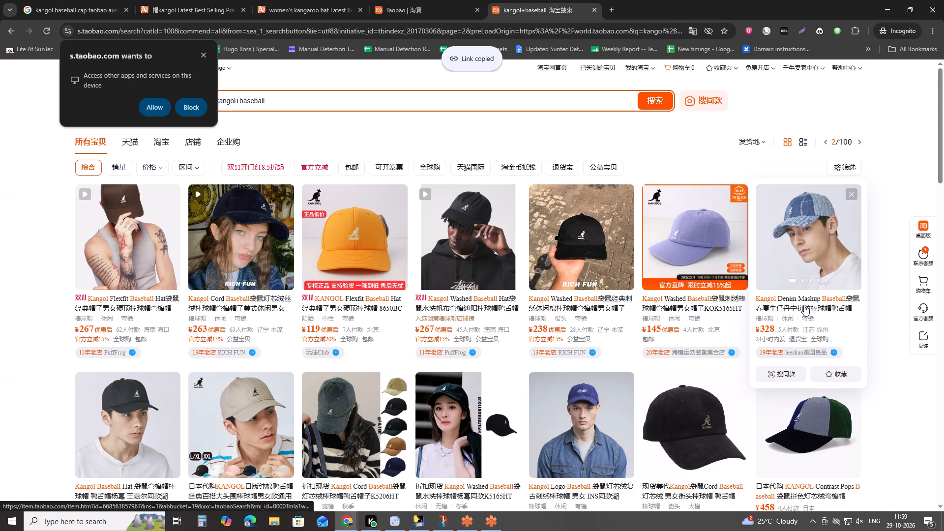
right_click(804, 305)
left_click_drag(847, 387, 848, 394)
key("alt+Tab")
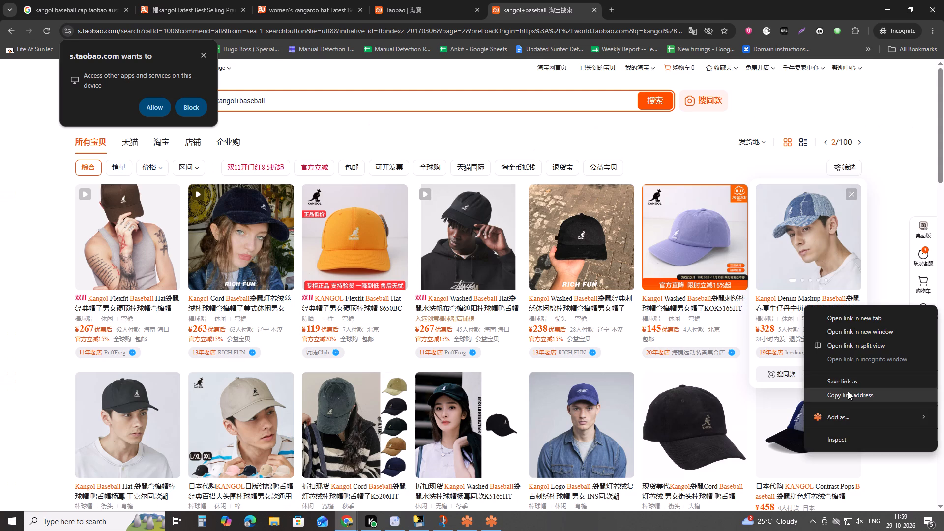
key("ctrl+v")
Copy the ¥197 Kangol Baseball Hat's listing link into row 82628, clearing any stray text from the cell.
left_click(494, 387)
key("alt+Tab")
scroll(457, 353, "down", 2)
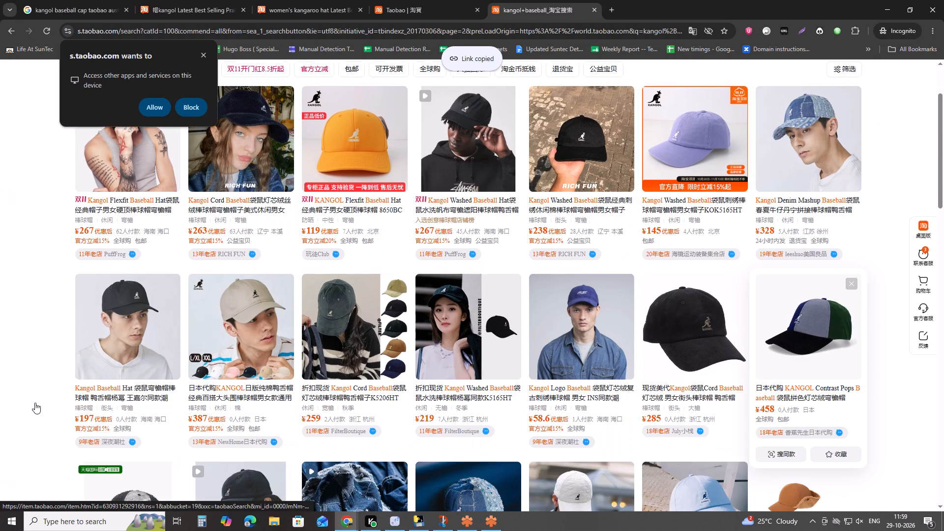
right_click(125, 394)
left_click(172, 338)
key("alt+Tab")
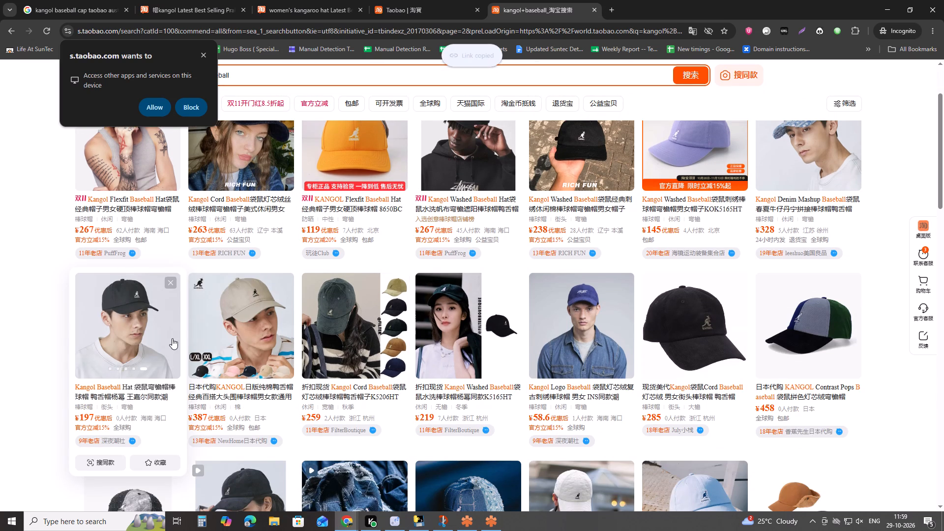
key("v")
double_click(349, 392)
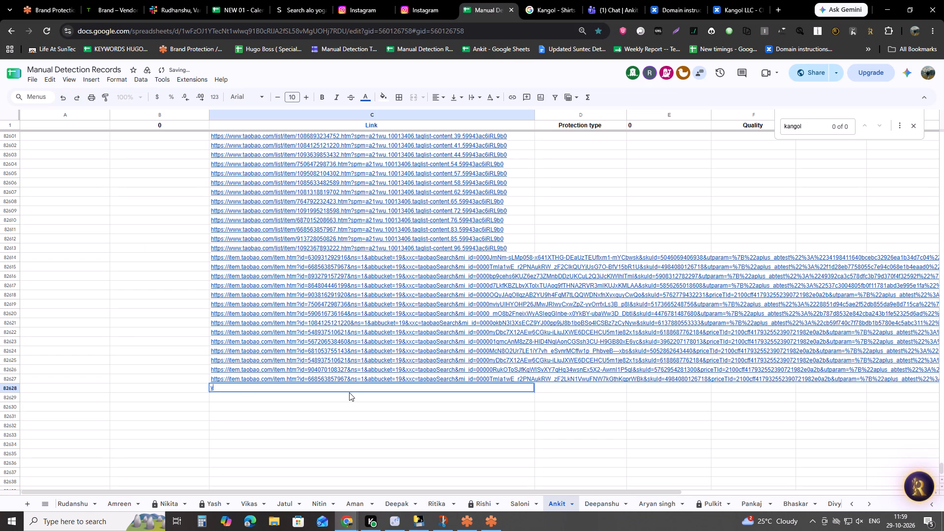
double_click(349, 391)
double_click(348, 386)
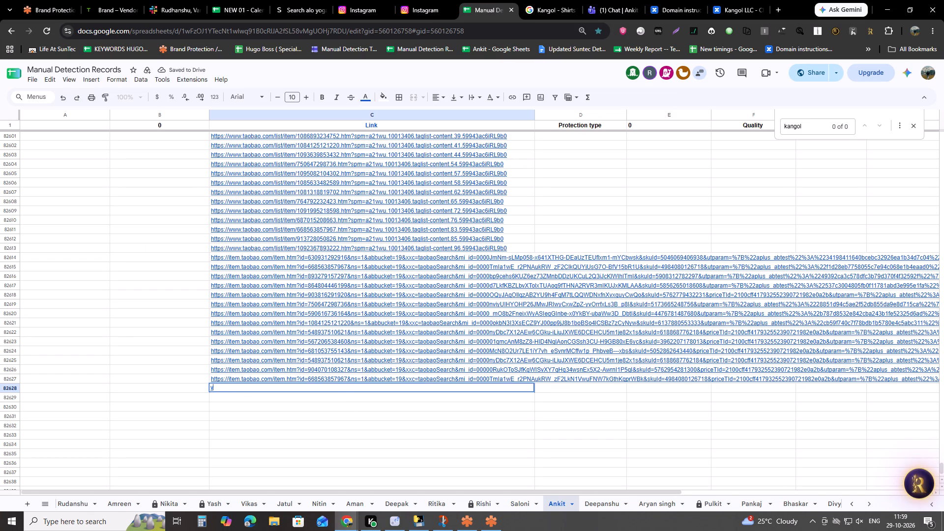
key("Delete")
key("Return")
key("Up")
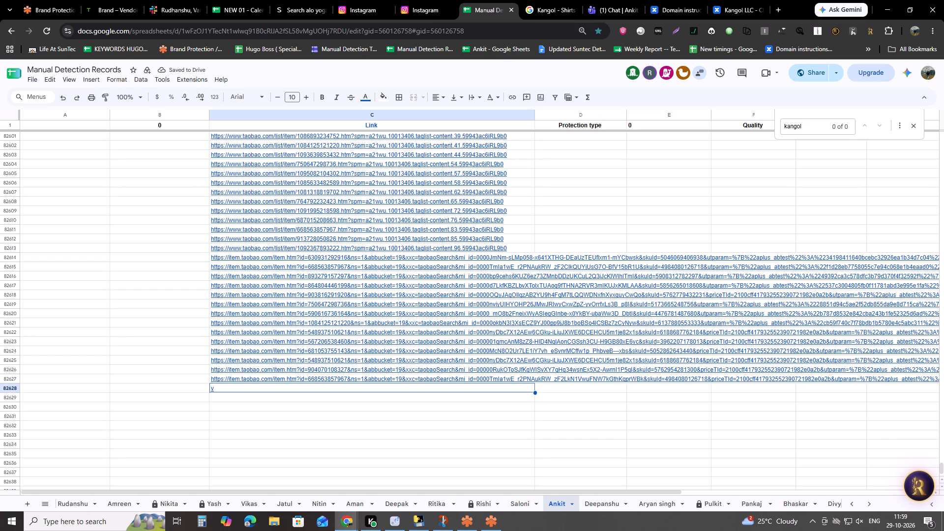
key("Delete")
key("ctrl+v")
Copy the ¥387 beige Kangol baseball cap's listing link into row 82629 of Manual Detection Records.
key("Down")
key("alt+Tab")
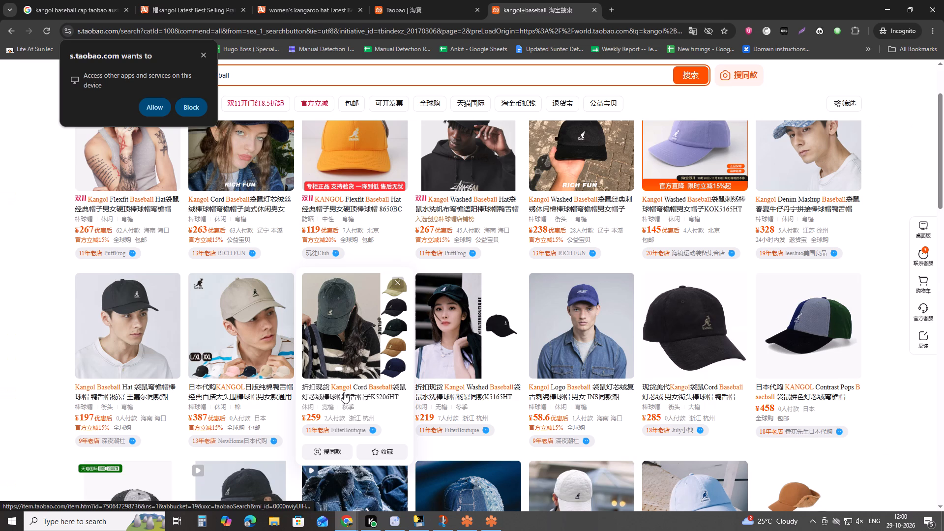
right_click(247, 385)
left_click(292, 326)
key("alt+Tab")
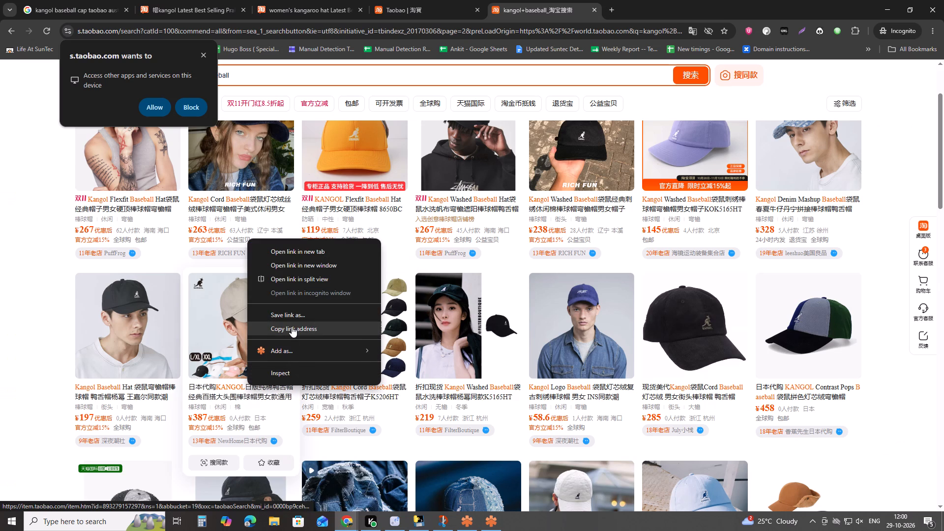
key("ctrl+v")
Copy the ¥259 Kangol Cord Baseball K5206HT cap's listing link into row 82630 of Manual Detection Records.
left_click(436, 408)
key("alt+Tab")
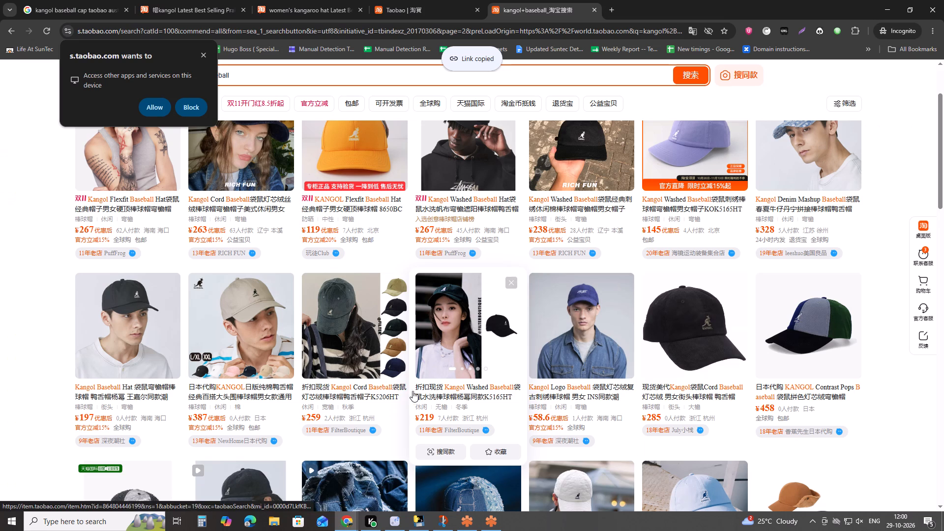
right_click(358, 392)
left_click(407, 337)
key("alt+Tab")
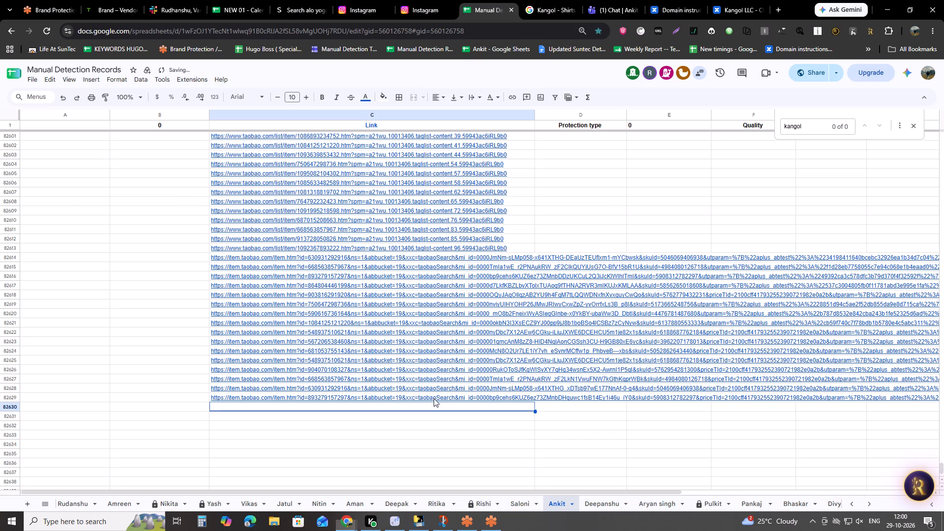
key("ctrl+v")
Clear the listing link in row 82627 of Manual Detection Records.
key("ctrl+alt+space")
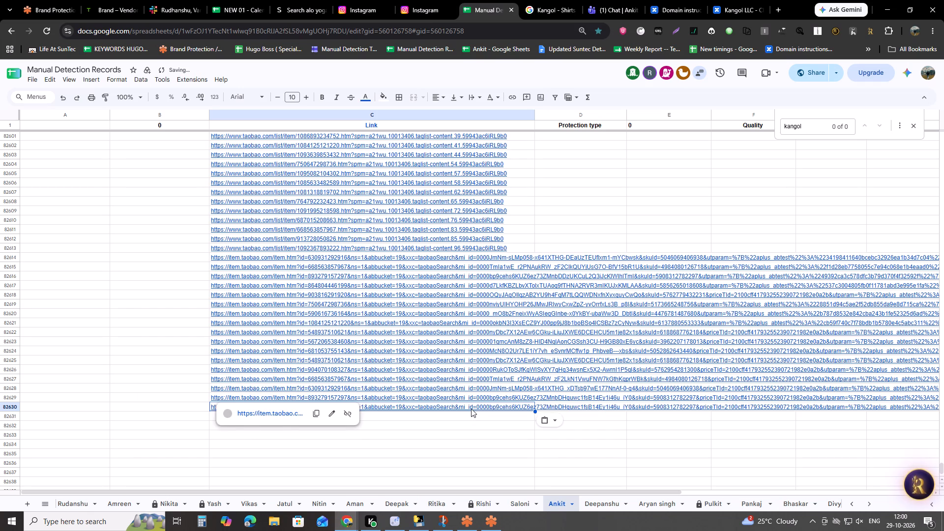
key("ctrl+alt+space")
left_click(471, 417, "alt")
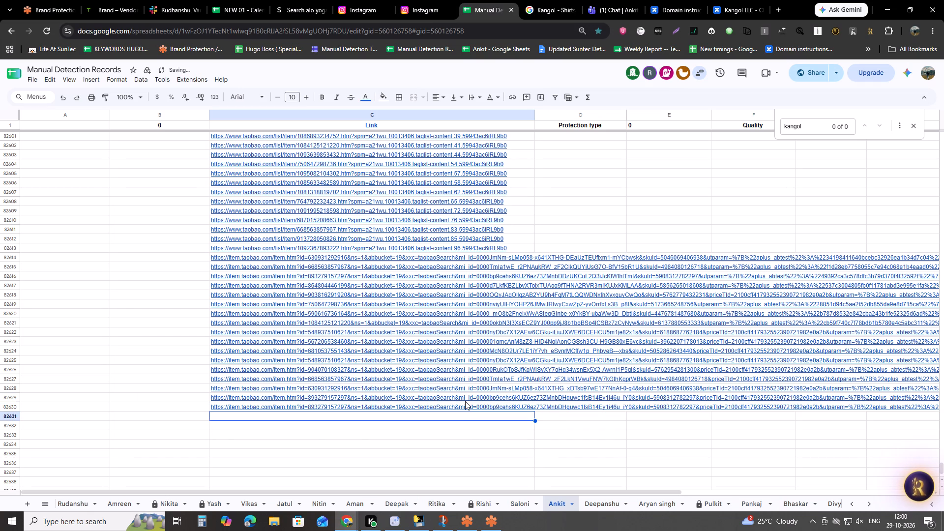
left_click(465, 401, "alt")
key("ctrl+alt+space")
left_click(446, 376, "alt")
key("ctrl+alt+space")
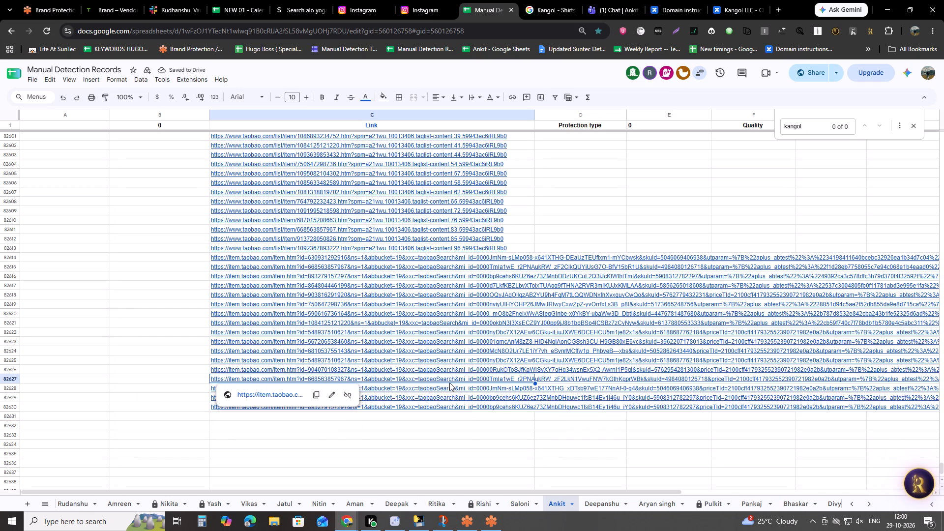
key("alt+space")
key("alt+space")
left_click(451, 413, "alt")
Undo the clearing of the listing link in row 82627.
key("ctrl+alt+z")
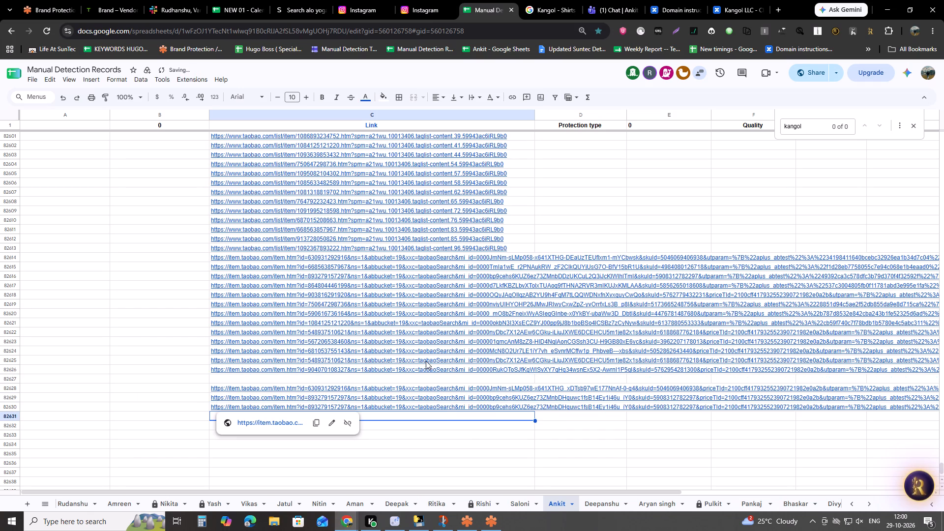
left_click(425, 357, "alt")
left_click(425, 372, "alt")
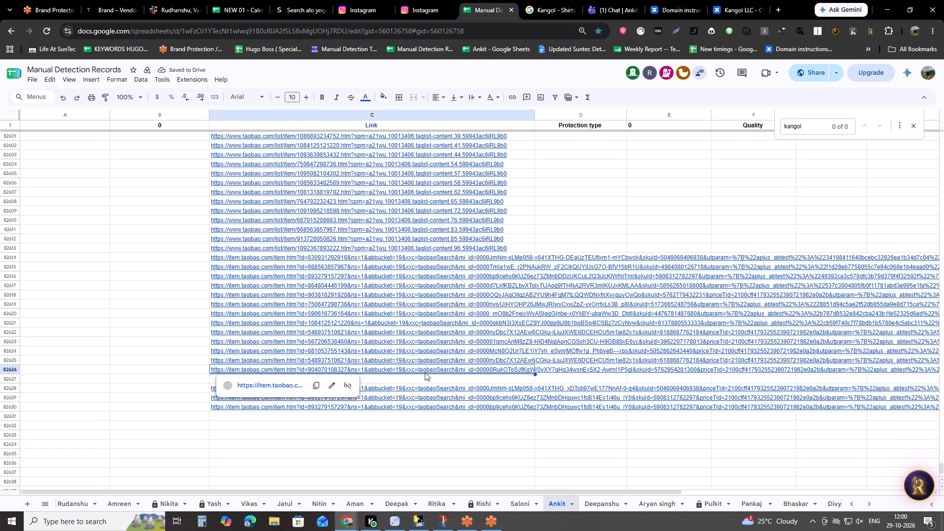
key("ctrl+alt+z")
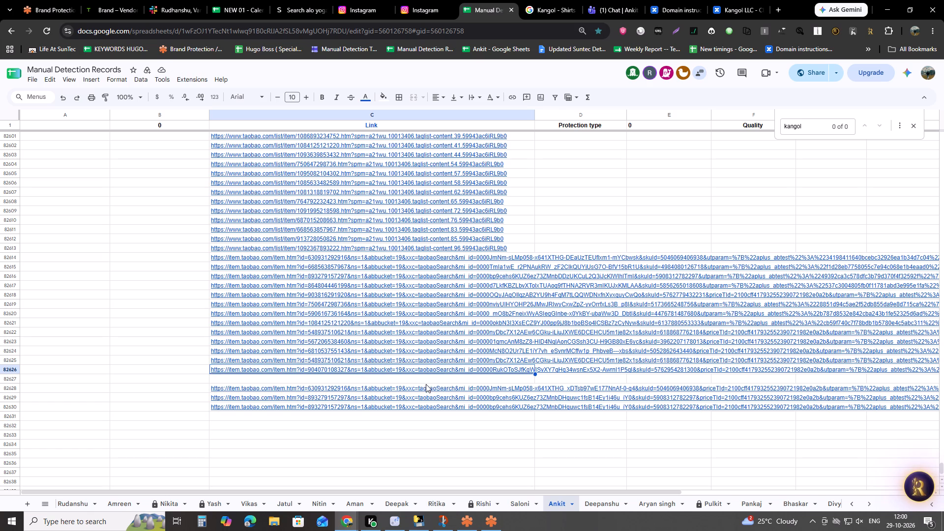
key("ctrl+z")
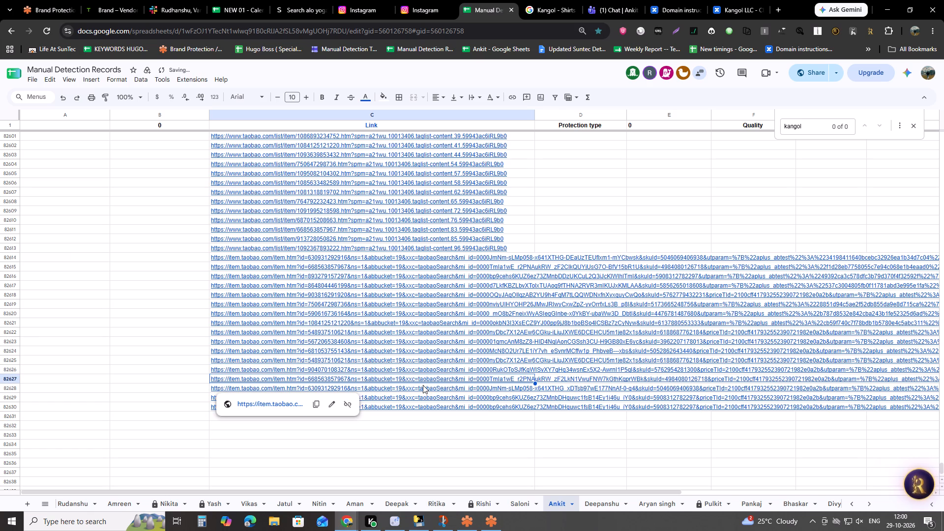
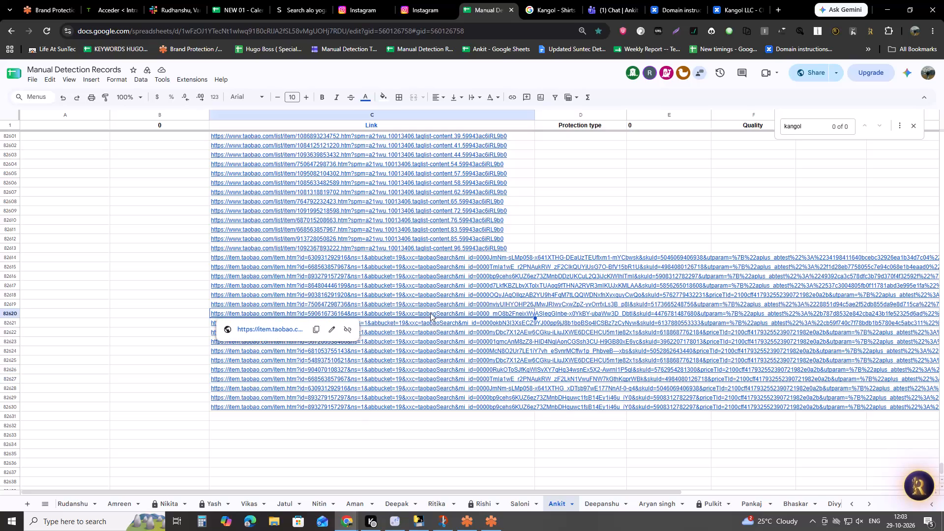
Copy the ¥285 black Kangol Cord Baseball cap's listing link into row 82631 of Manual Detection Records.
key("alt+Tab")
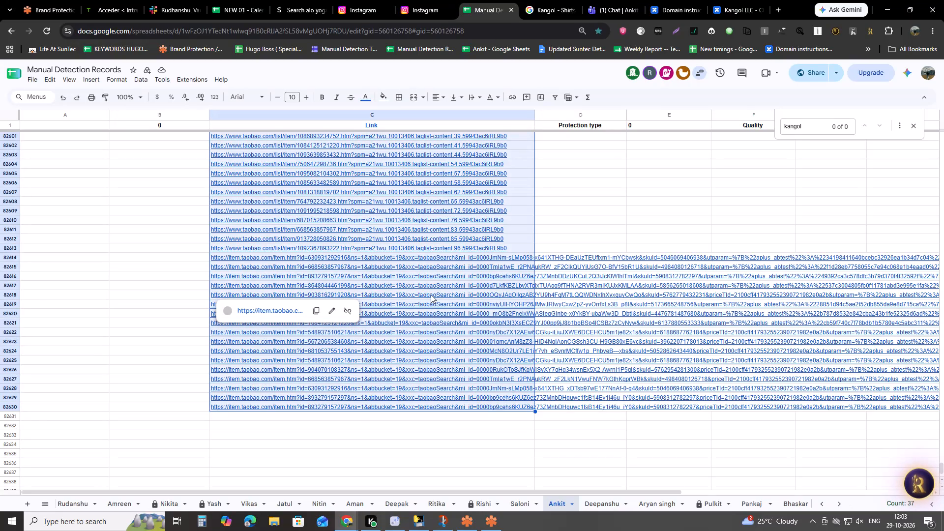
scroll(686, 316, "down", 2)
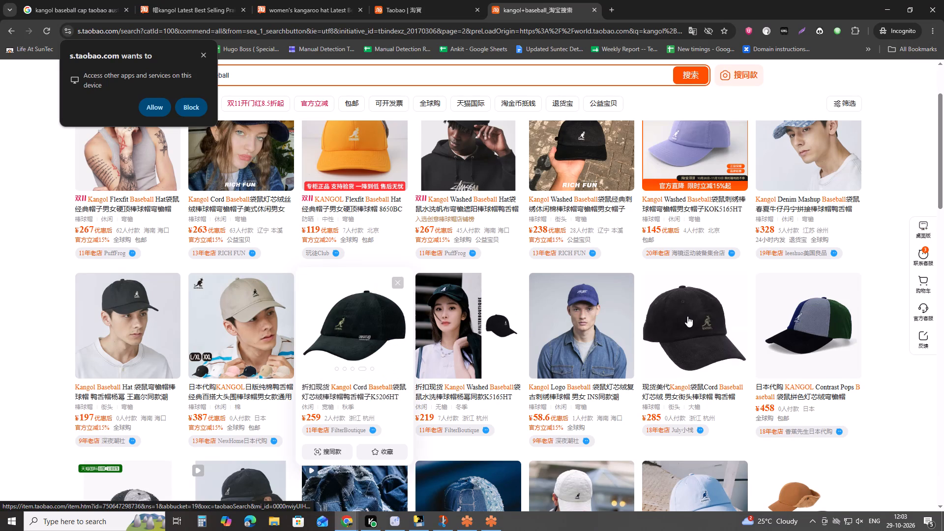
right_click(661, 293)
left_click(718, 380)
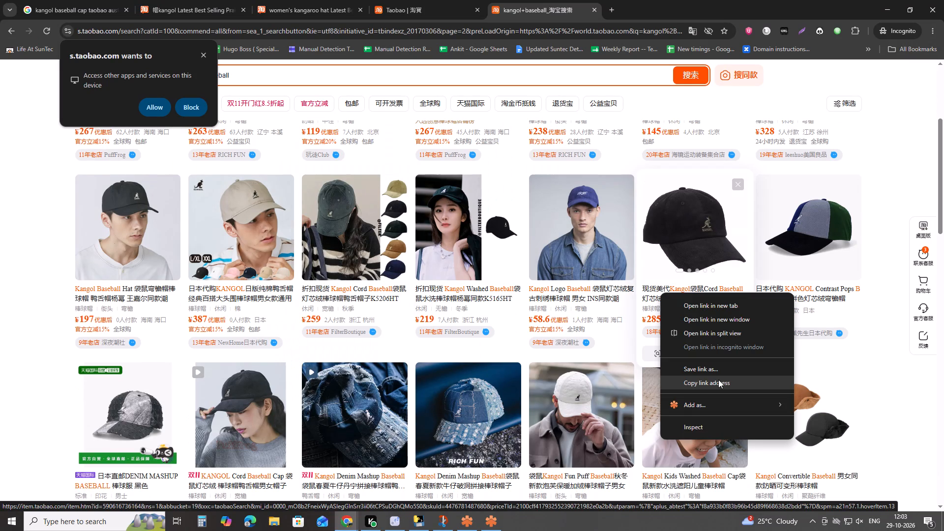
key("alt+Tab")
left_click(470, 415)
key("ctrl+v")
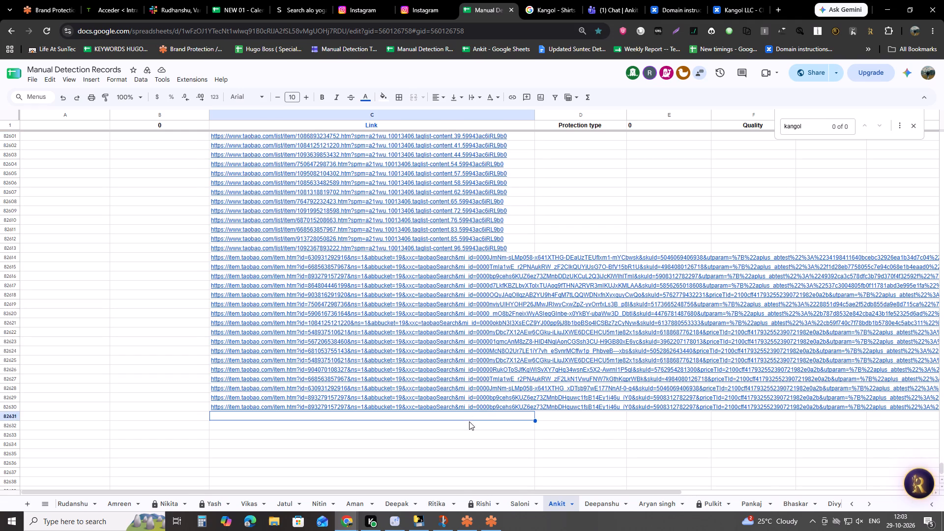
Copy the ¥458 Kangol Contrast Pops Baseball cap's listing link into row 82632 of Manual Detection Records.
left_click(468, 426)
key("alt+Tab")
right_click(803, 287)
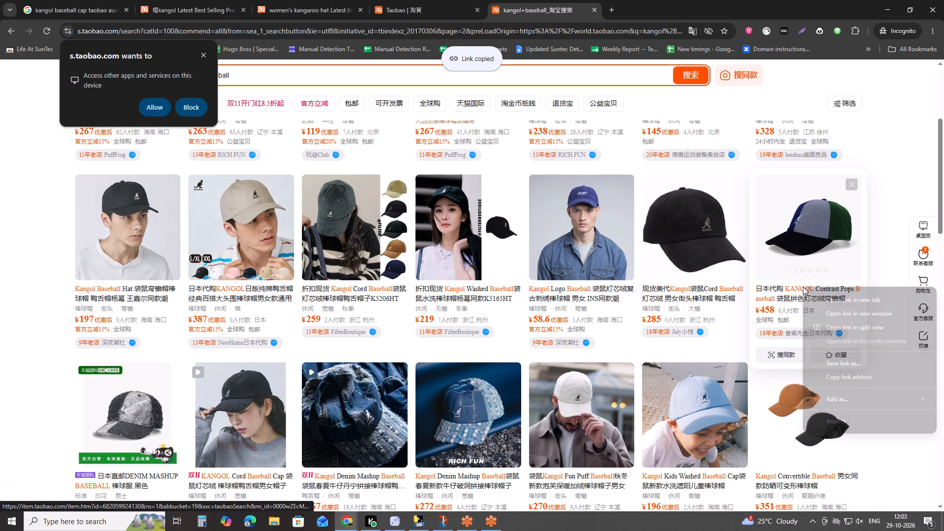
left_click(852, 374)
key("alt+Tab")
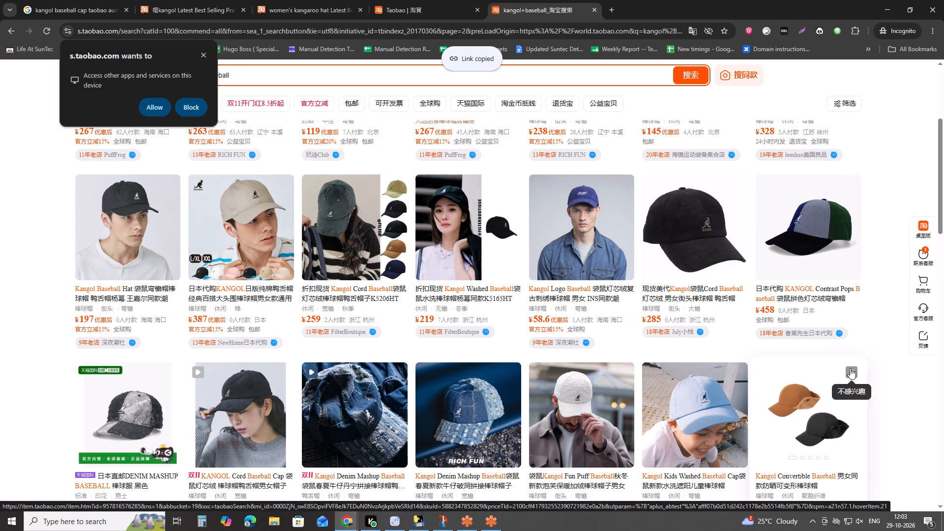
key("ctrl+v")
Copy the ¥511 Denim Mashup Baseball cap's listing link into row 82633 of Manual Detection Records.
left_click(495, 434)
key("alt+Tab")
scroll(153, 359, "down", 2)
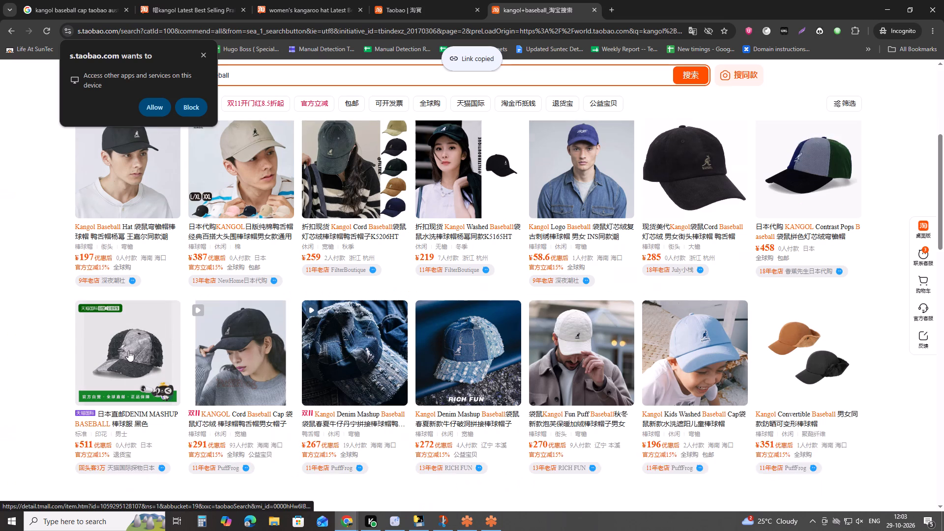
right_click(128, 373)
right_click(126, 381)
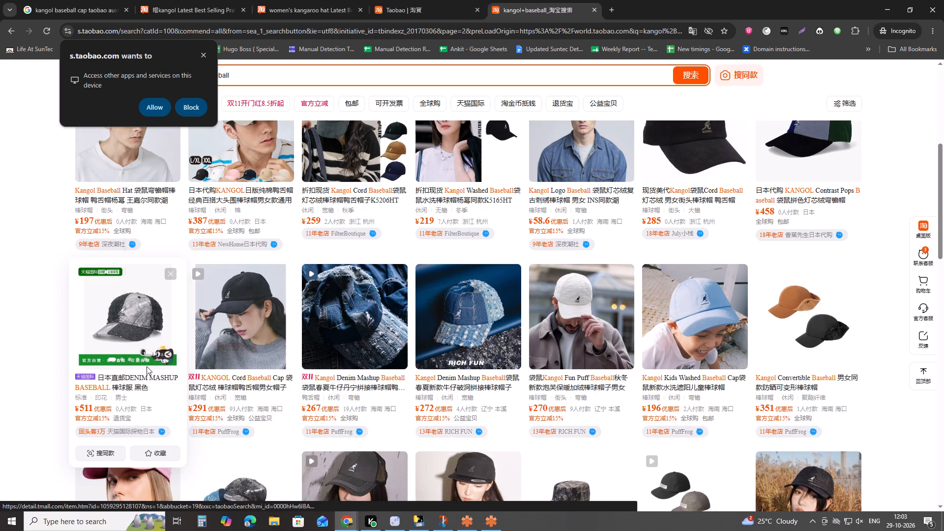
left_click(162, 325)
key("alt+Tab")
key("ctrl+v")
Copy the ¥291 Kangol Cord Baseball Cap's listing link into row 82634 of Manual Detection Records.
left_click(289, 446)
key("alt+Tab")
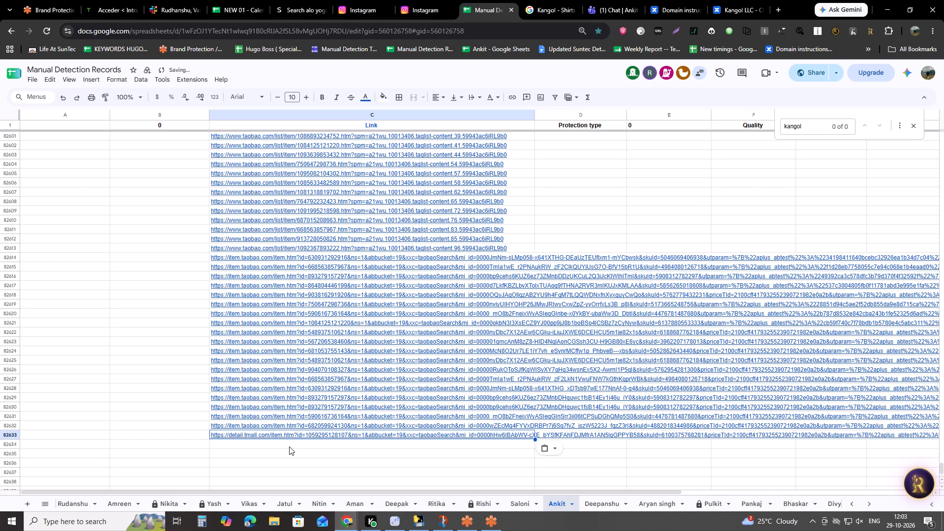
right_click(233, 381)
left_click(285, 326)
key("alt+Tab")
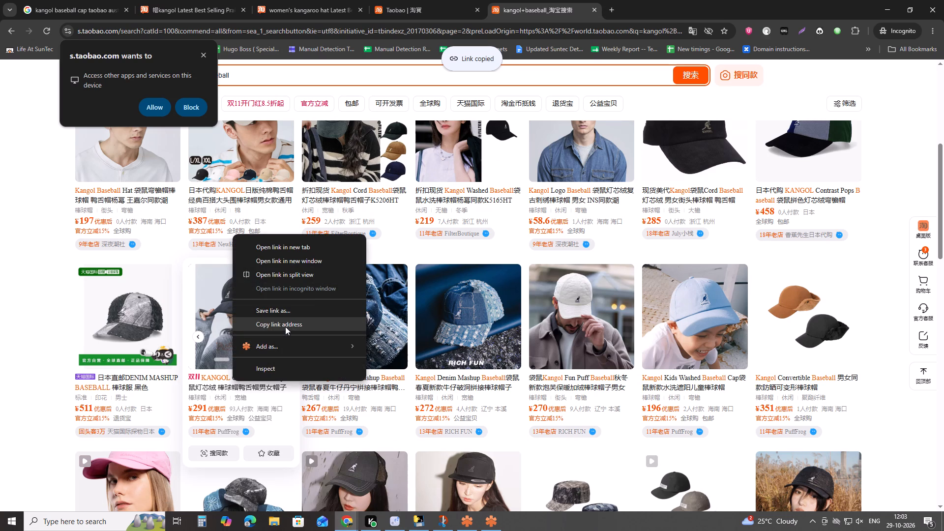
key("ctrl+v")
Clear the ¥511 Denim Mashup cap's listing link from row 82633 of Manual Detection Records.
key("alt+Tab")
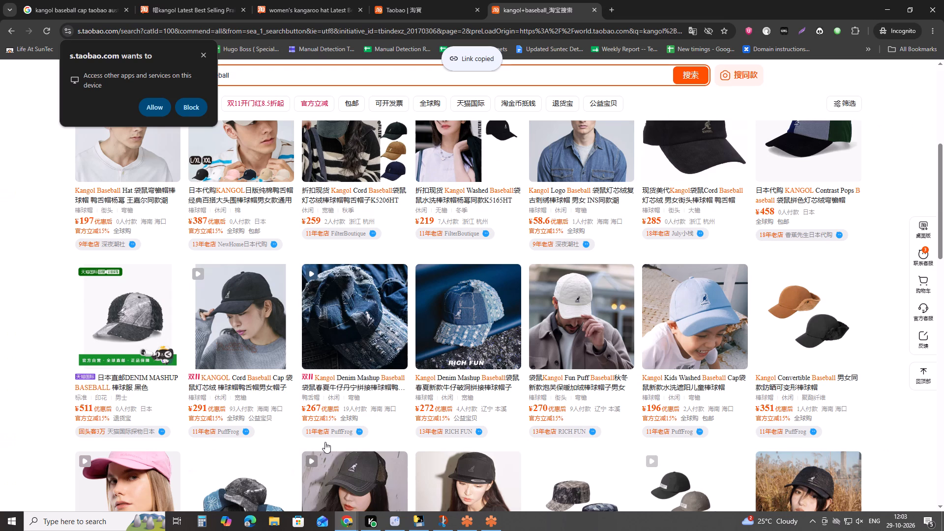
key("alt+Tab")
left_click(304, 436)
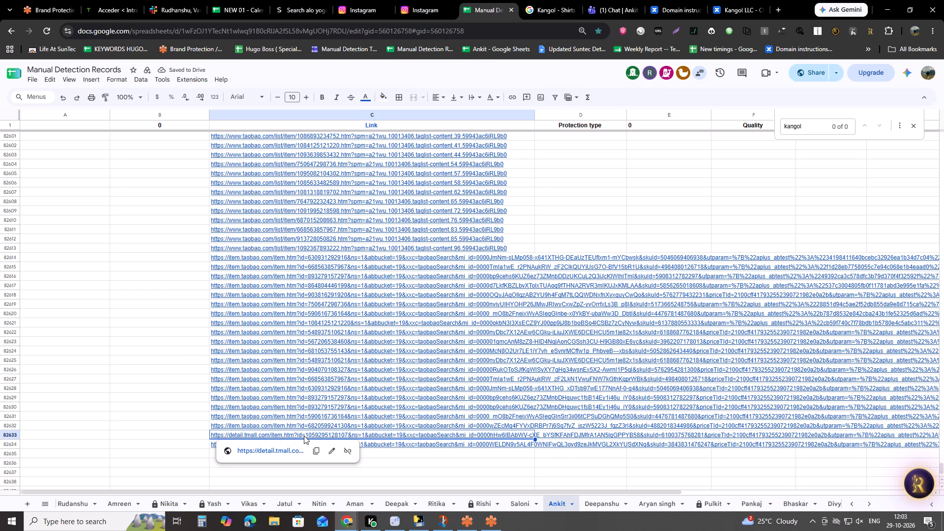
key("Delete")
Try to copy the ¥270 white Kangol Fun Puff Baseball cap's listing link into row 82633 of Manual Detection Records.
key("alt+Tab")
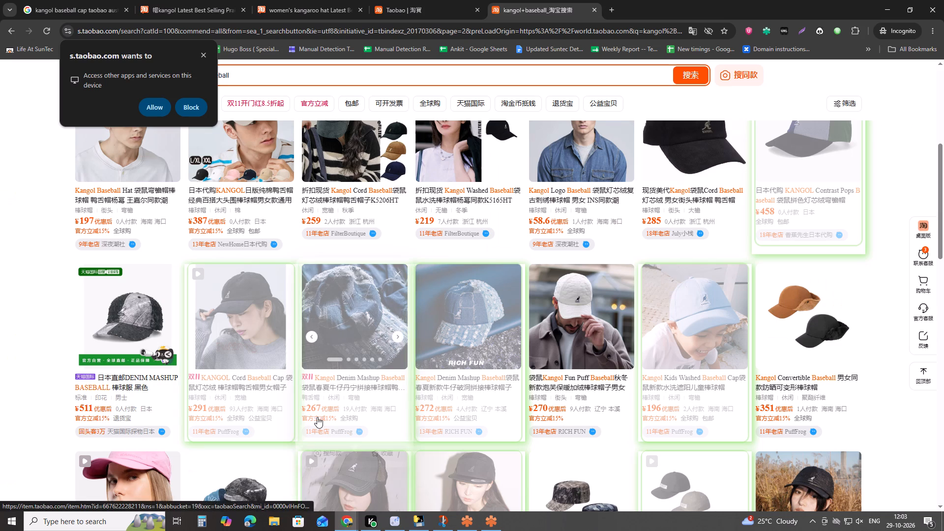
scroll(378, 392, "up", 5)
scroll(378, 392, "down", 5)
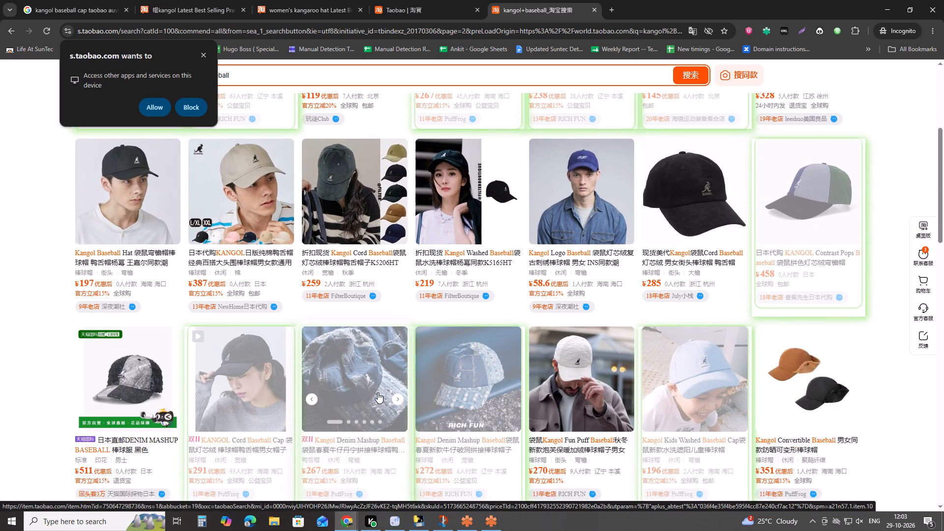
right_click(579, 386)
left_click(614, 326)
key("alt+Tab")
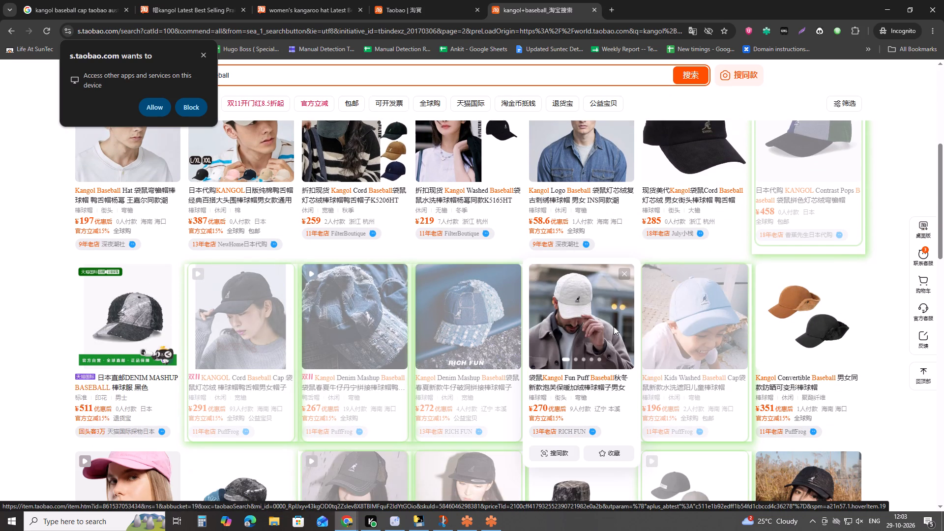
key("ctrl+v")
Copy the ¥272 Kangol Denim Mashup Baseball cap's listing link into row 82635 of Manual Detection Records.
left_click(359, 450)
key("alt+Tab")
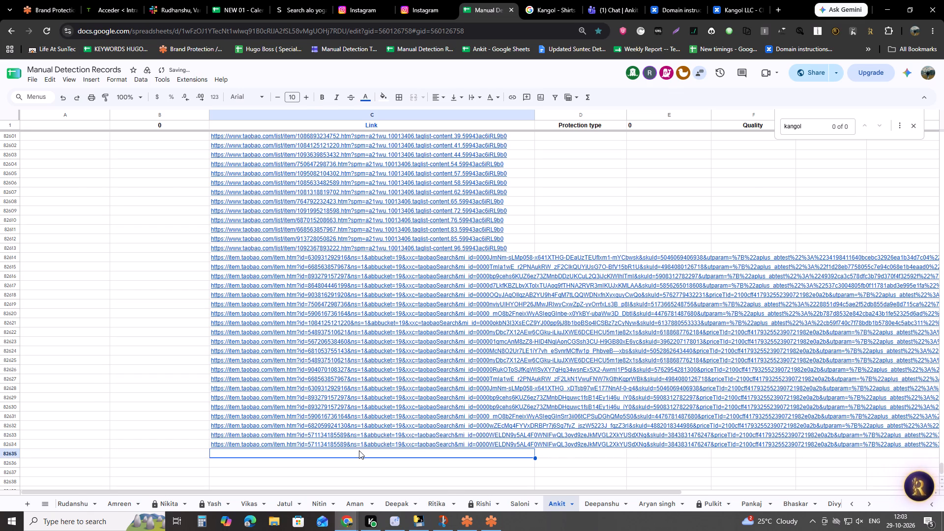
scroll(406, 349, "down", 5)
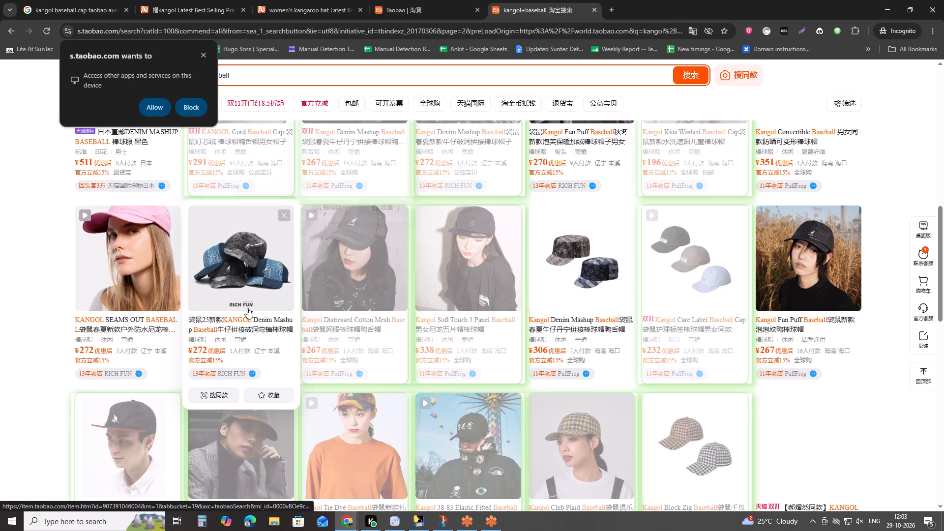
right_click(222, 324)
left_click(280, 415)
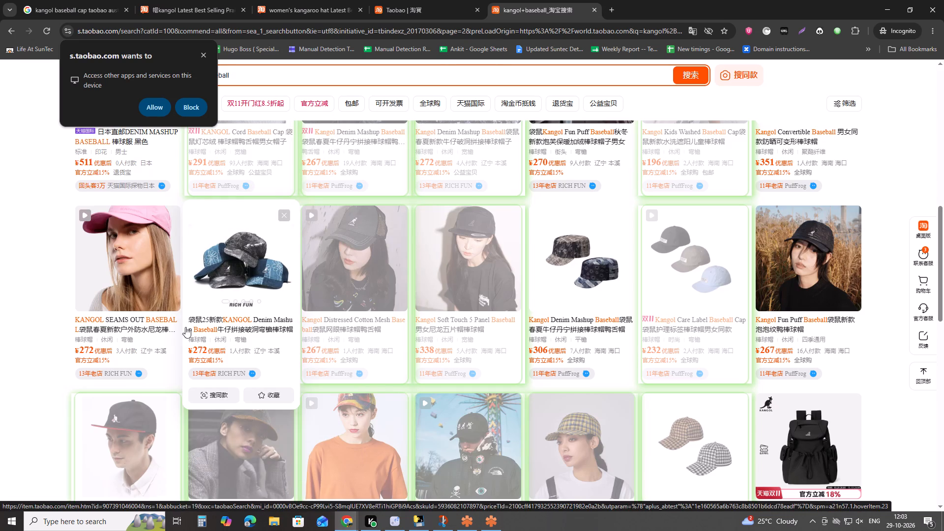
key("alt+Tab")
key("ctrl+v")
Check the ¥272 Kangol Seams Out cap's images and copy the ¥267 Kangol Fun Puff Baseball cap's listing link into row 82636.
left_click(295, 464)
key("alt+Tab")
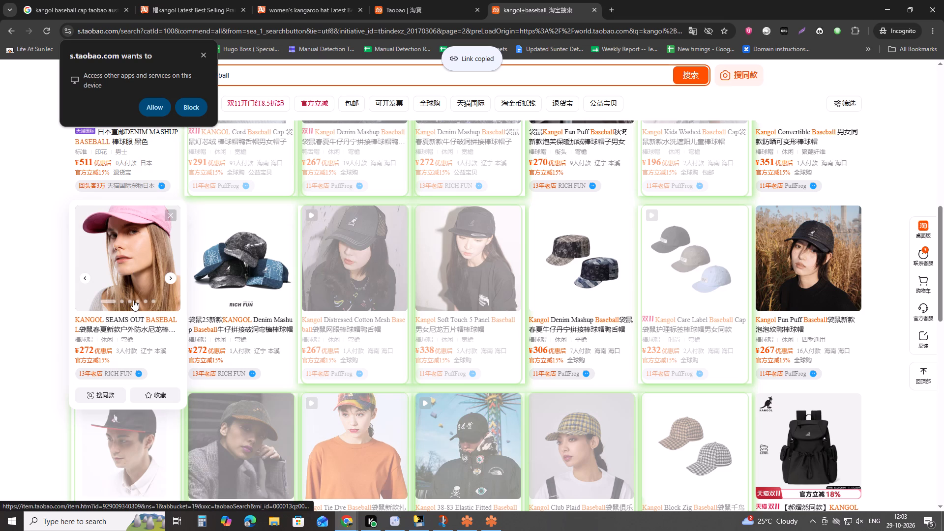
left_click(167, 280)
left_click(167, 280)
double_click(167, 280)
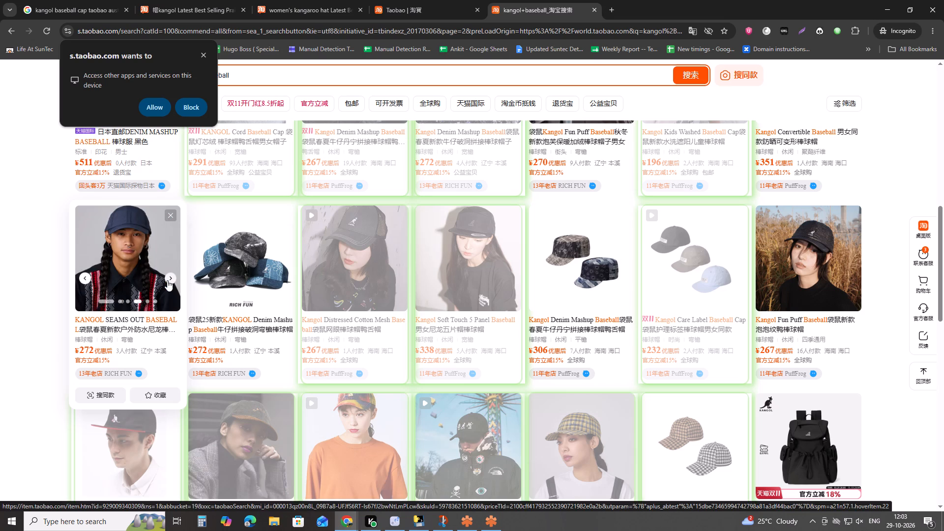
left_click(167, 280)
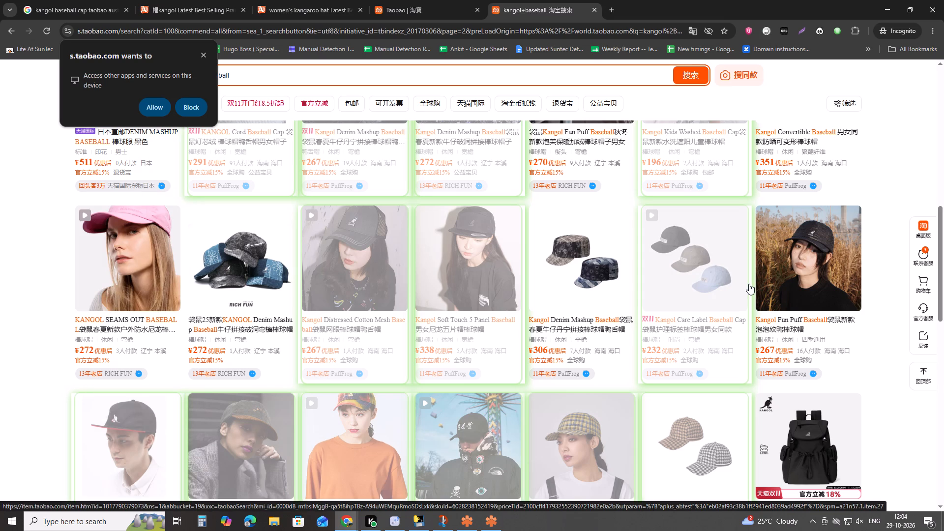
right_click(801, 323)
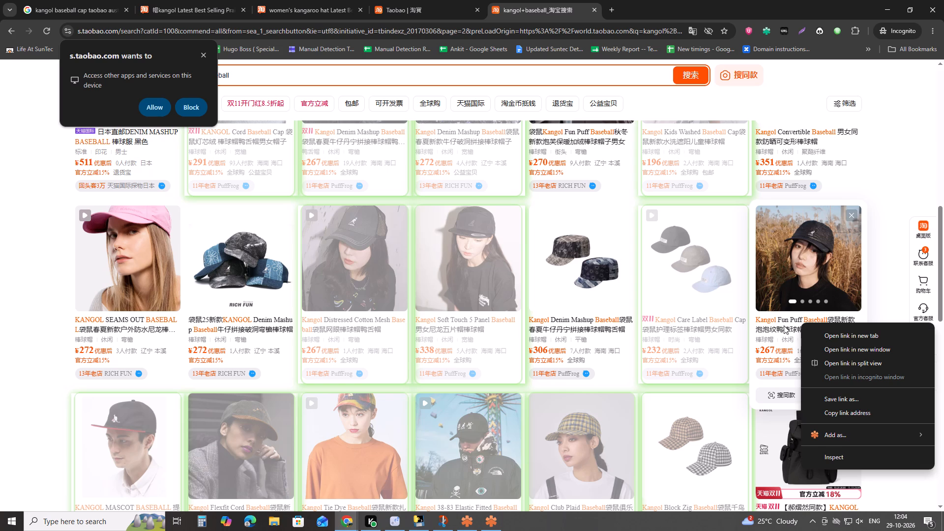
right_click(778, 326)
left_click(829, 414)
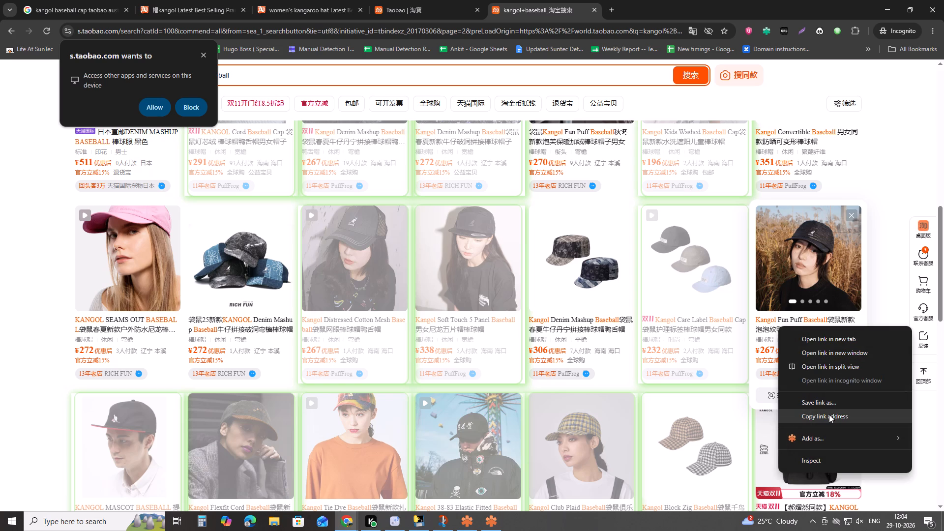
key("alt+Tab")
key("ctrl+v")
Copy the ¥440 black Kangol baseball cap's listing link into row 82637 of Manual Detection Records.
left_click(473, 473)
key("alt+Tab")
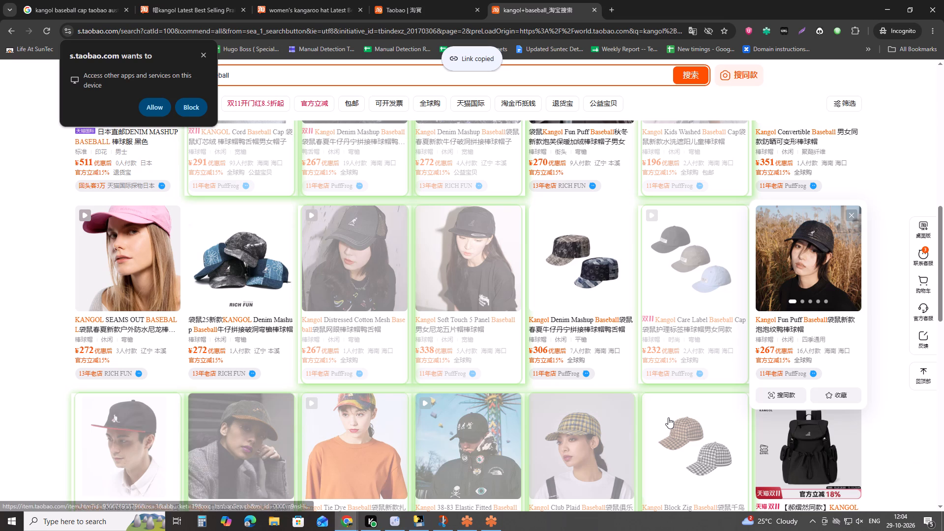
scroll(452, 331, "down", 6)
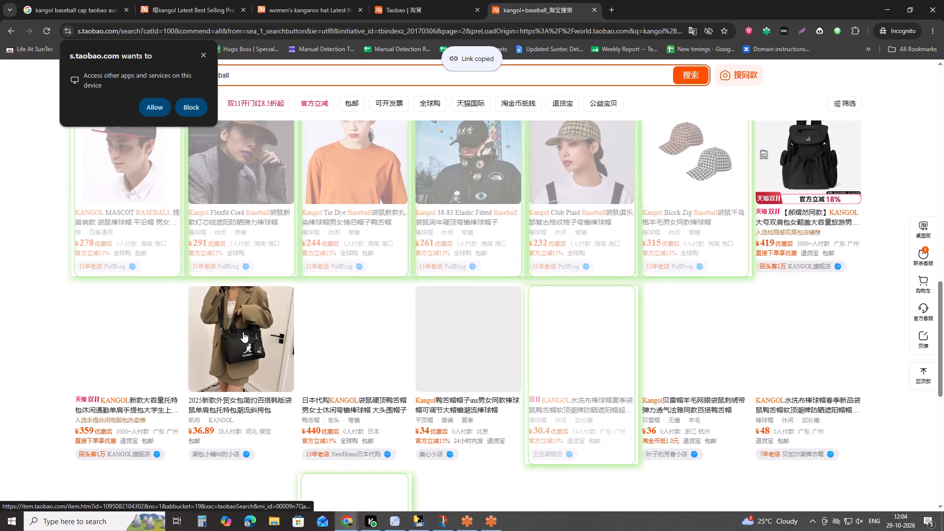
scroll(243, 332, "down", 2)
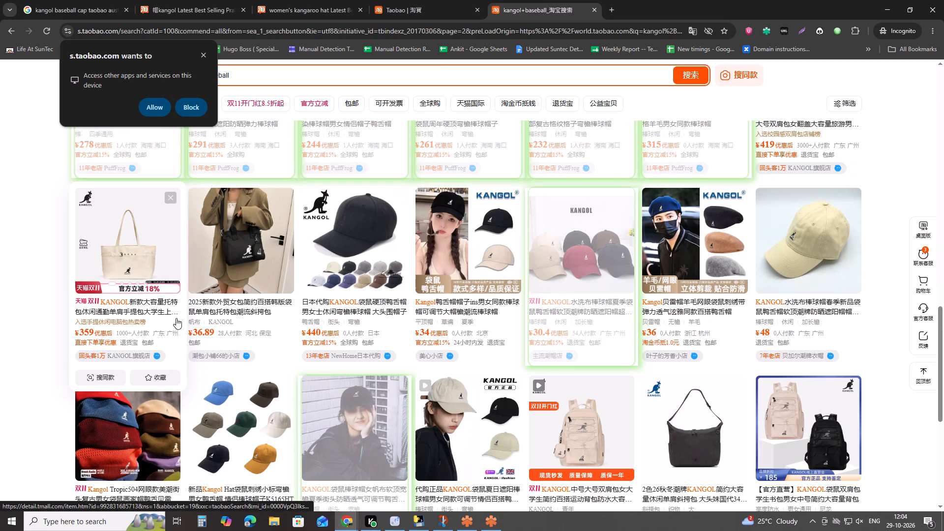
right_click(370, 312)
left_click(426, 400)
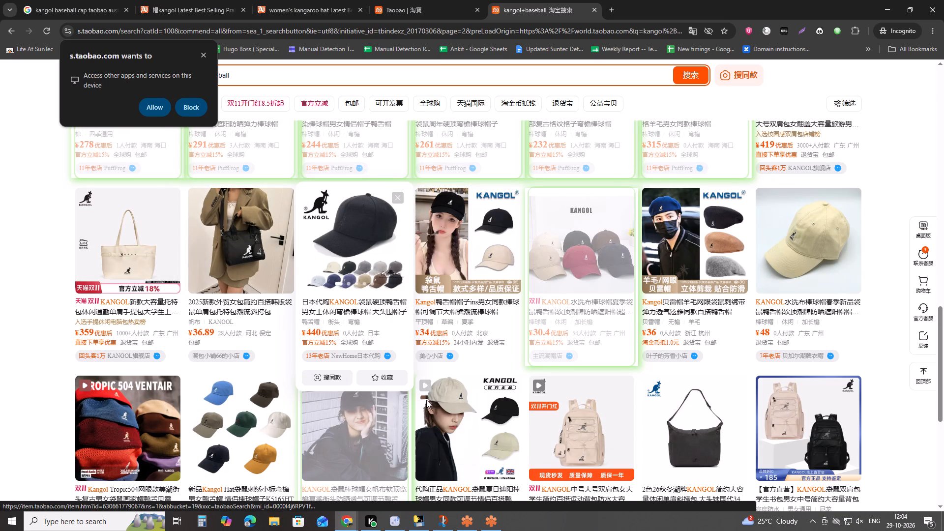
key("alt+Tab")
key("ctrl+v")
Copy the ¥34 Kangol baseball cap's listing link into row 82638 of Manual Detection Records.
scroll(455, 384, "down", 5)
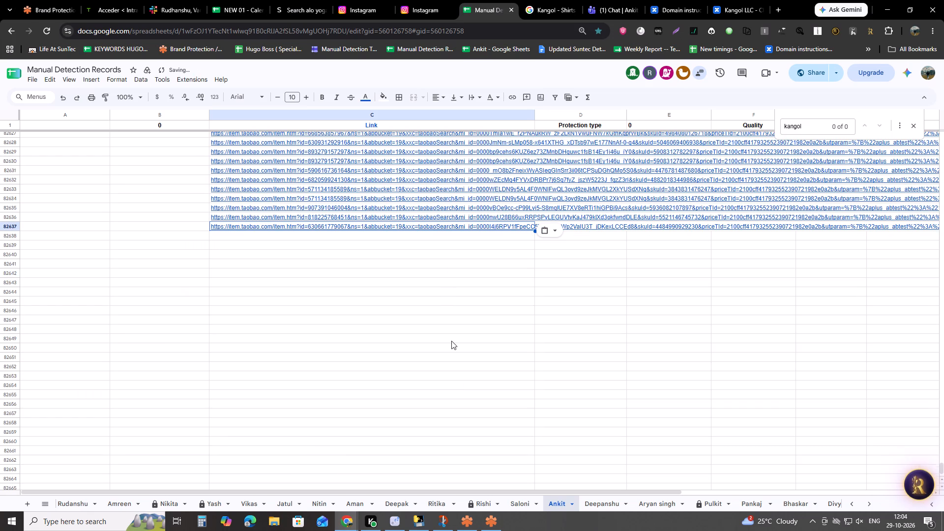
left_click(449, 236)
key("alt+Tab")
right_click(474, 302)
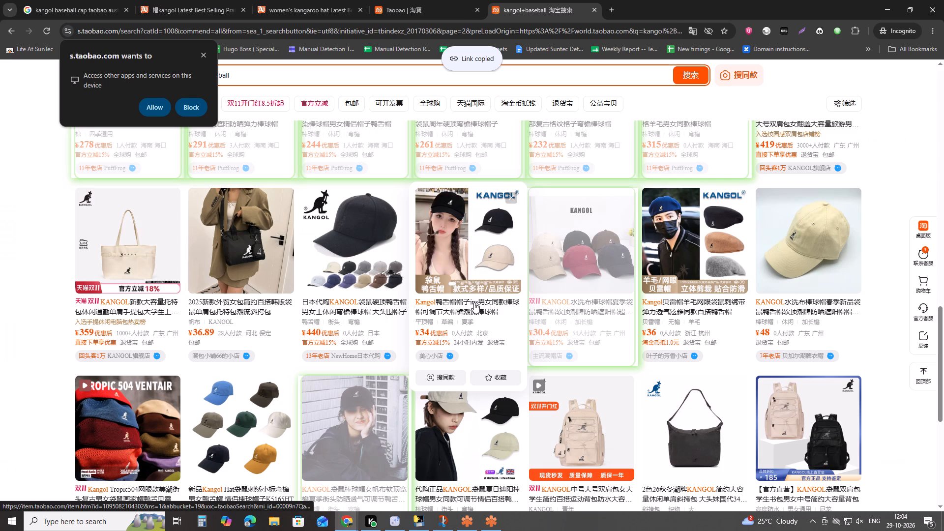
left_click(520, 388)
key("alt+Tab")
key("ctrl+v")
key("ctrl+space")
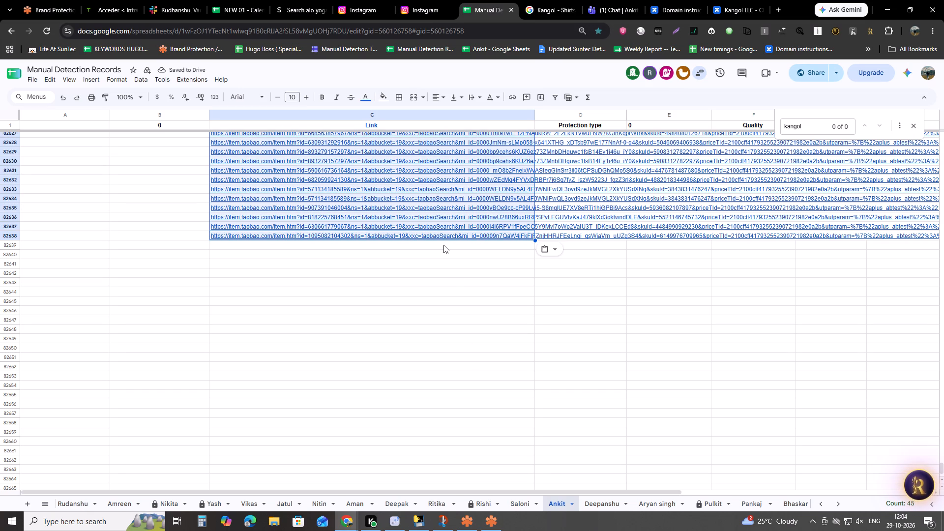
Copy the ¥48 beige Kangol washed baseball cap's listing link into row 82639 of Manual Detection Records.
left_click(443, 245)
key("alt+Tab")
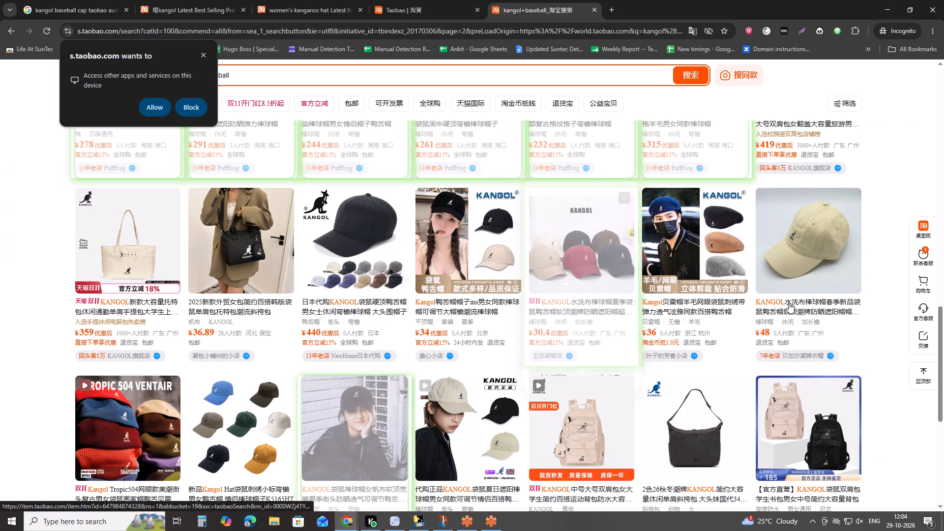
right_click(789, 302)
left_click(827, 389)
key("alt+Tab")
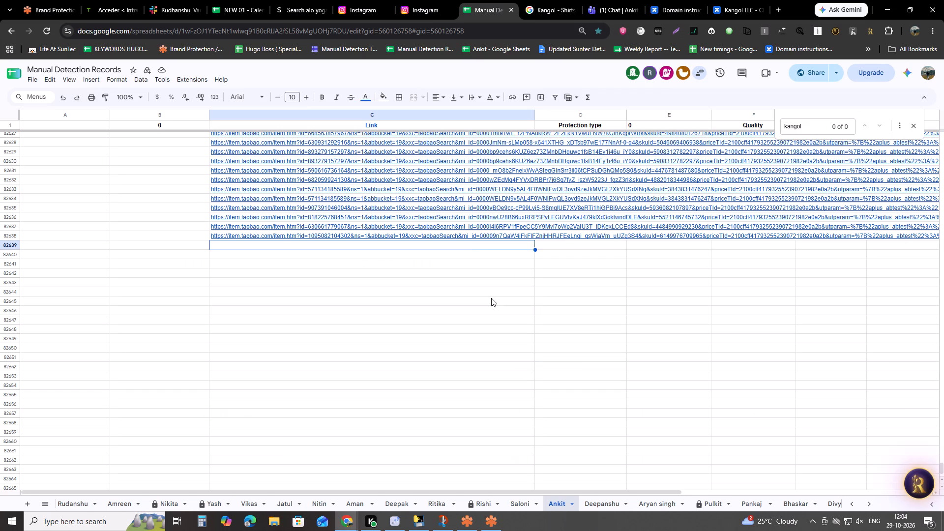
key("ctrl+v")
Copy the ¥191 Kangol Hat K5165HT baseball cap's listing link into row 82640 of Manual Detection Records.
left_click(484, 249)
key("alt+Tab")
scroll(477, 256, "down", 2)
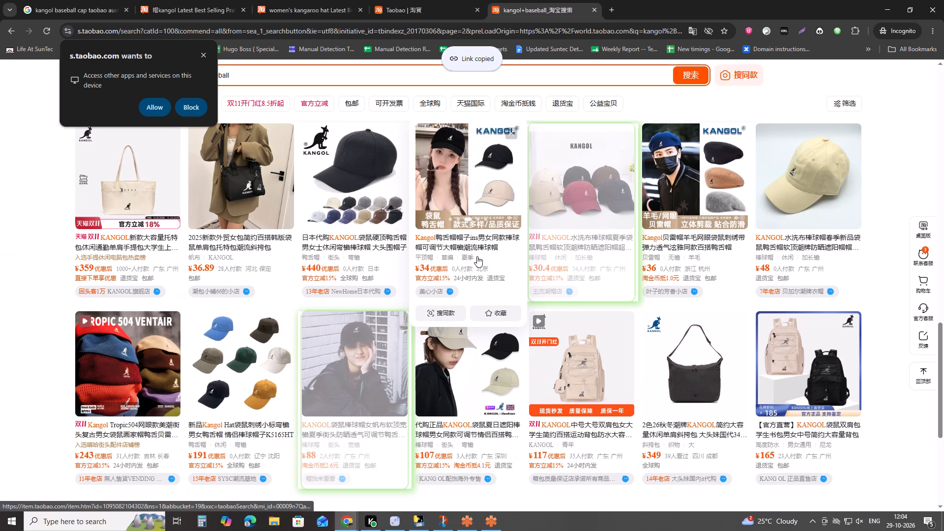
right_click(241, 400)
left_click(290, 347)
key("alt+Tab")
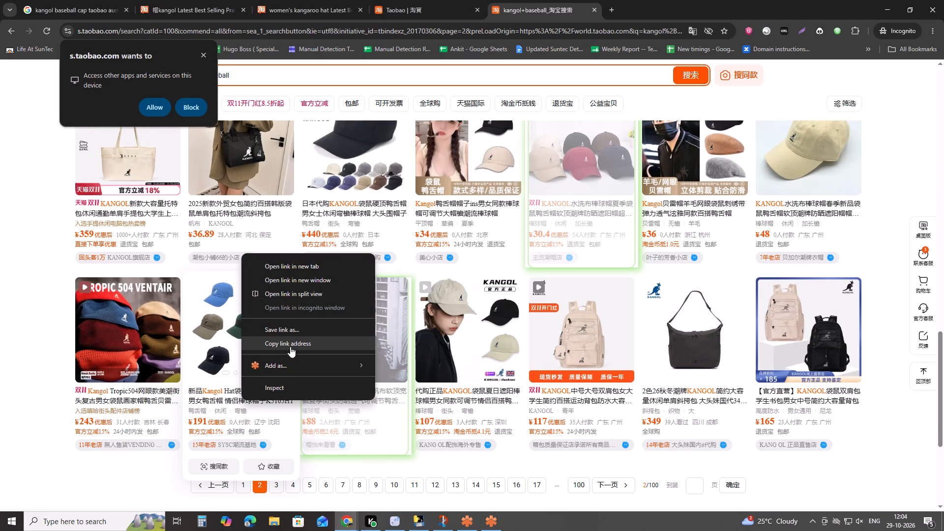
key("ctrl+v")
key("ctrl+z")
left_click(400, 256)
key("ctrl+v")
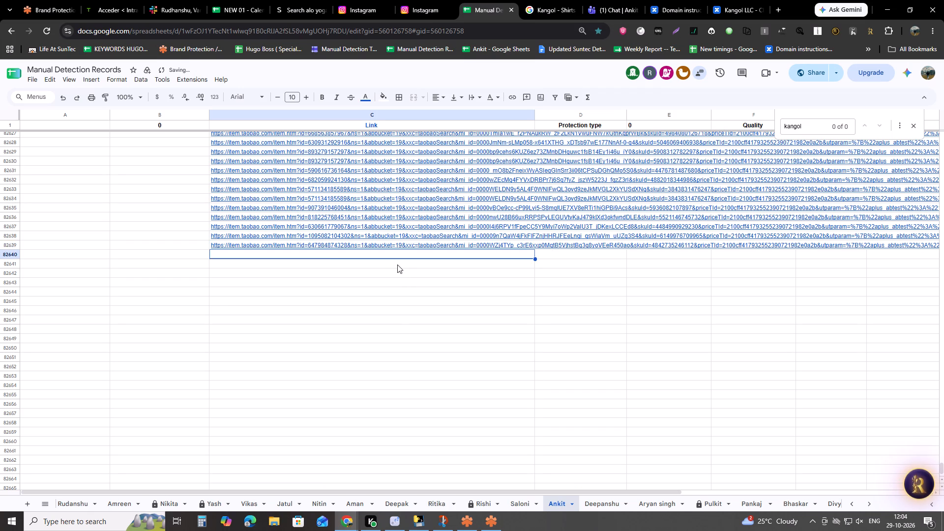
Copy the ¥191 Kangol Hat K5165HT baseball cap's listing link into row 82640, replacing the duplicate link.
left_click(392, 266)
key("alt+Tab")
right_click(268, 402)
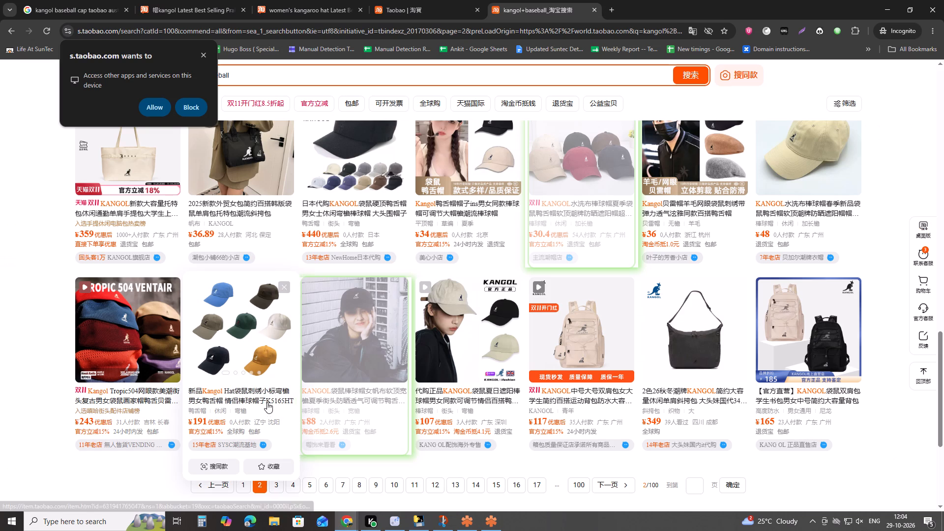
left_click(313, 346)
key("alt+Tab")
left_click(364, 256)
key("ctrl+v")
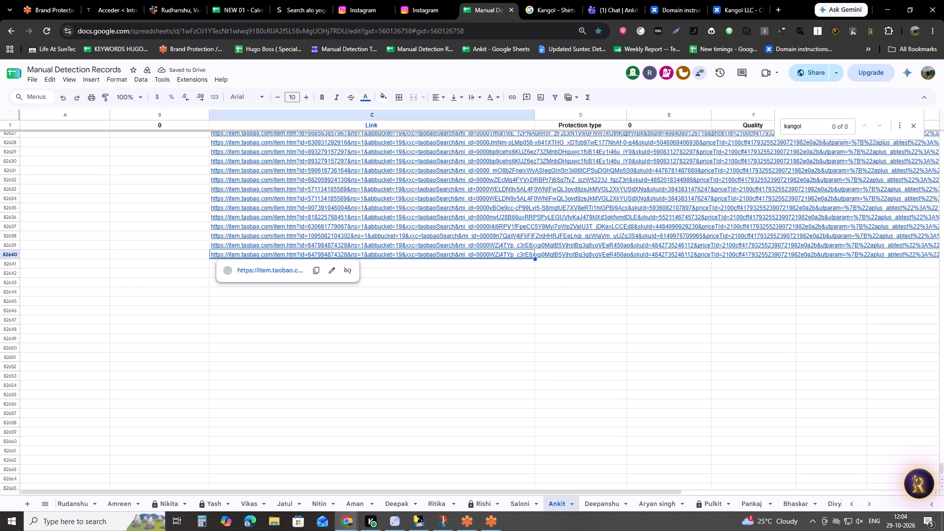
Copy the ¥107 Kangol summer baseball cap's listing link into row 82641 of Manual Detection Records.
left_click(371, 265)
key("alt+Tab")
right_click(464, 391)
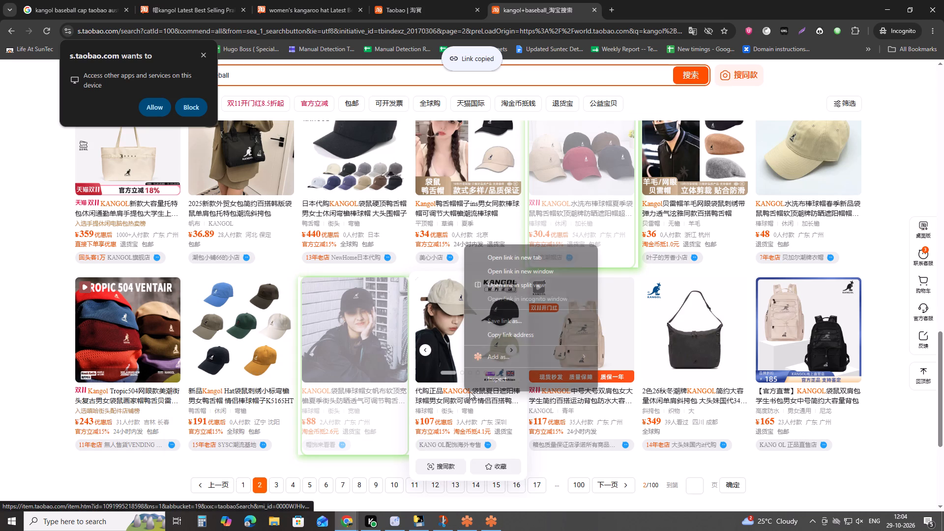
left_click(521, 334)
key("alt+Tab")
key("alt+Tab")
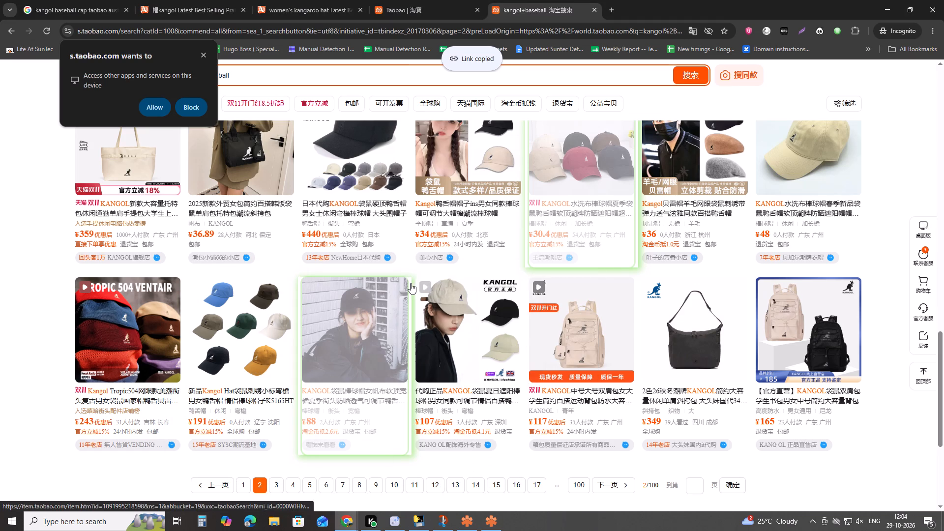
key("alt+Tab")
key("ctrl+v")
Open page 3 of the Taobao kangol+baseball results and allow the site's access request.
left_click(405, 273)
key("alt+Tab")
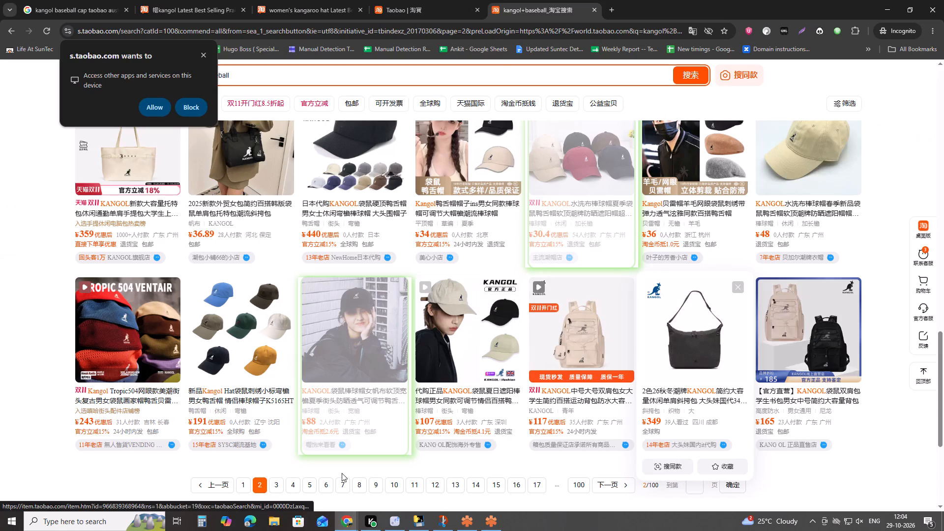
left_click(272, 486)
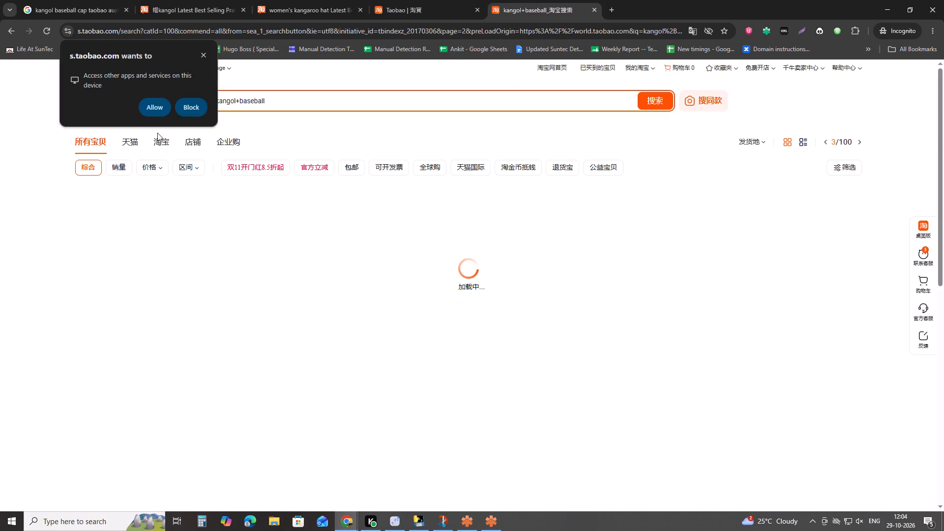
left_click(155, 106)
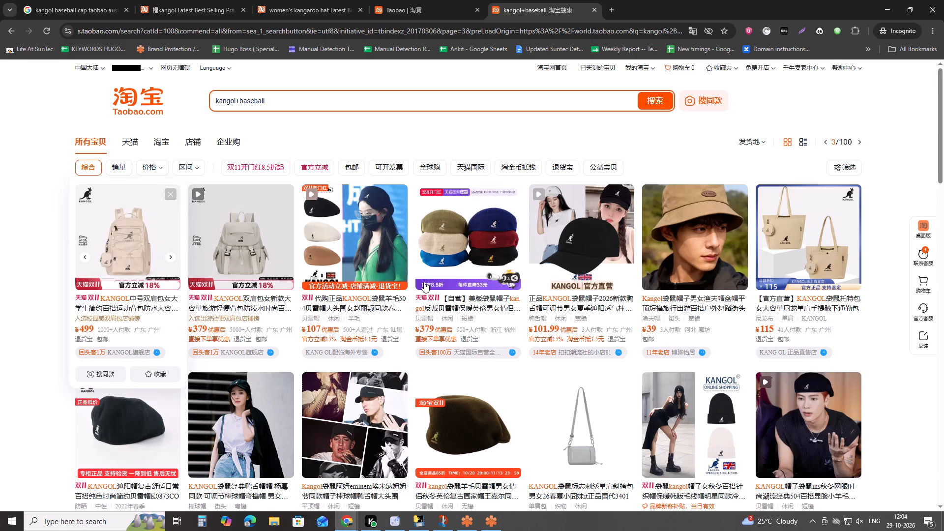
Copy the ¥459.68 black Kangol SMU Cotton Twill baseball cap's listing link into row 82642 of Manual Detection Records.
scroll(660, 321, "down", 1)
scroll(442, 276, "down", 3)
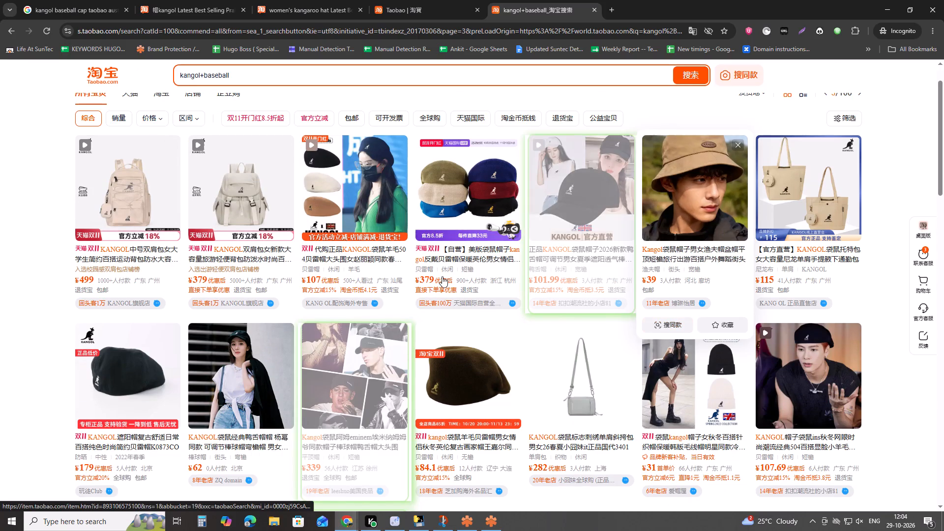
scroll(442, 276, "down", 2)
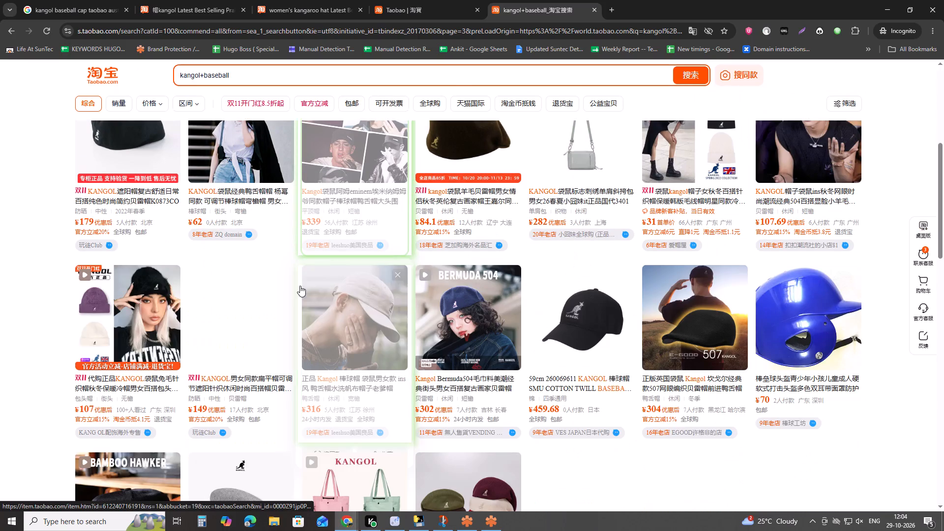
scroll(112, 311, "down", 3)
right_click(565, 236)
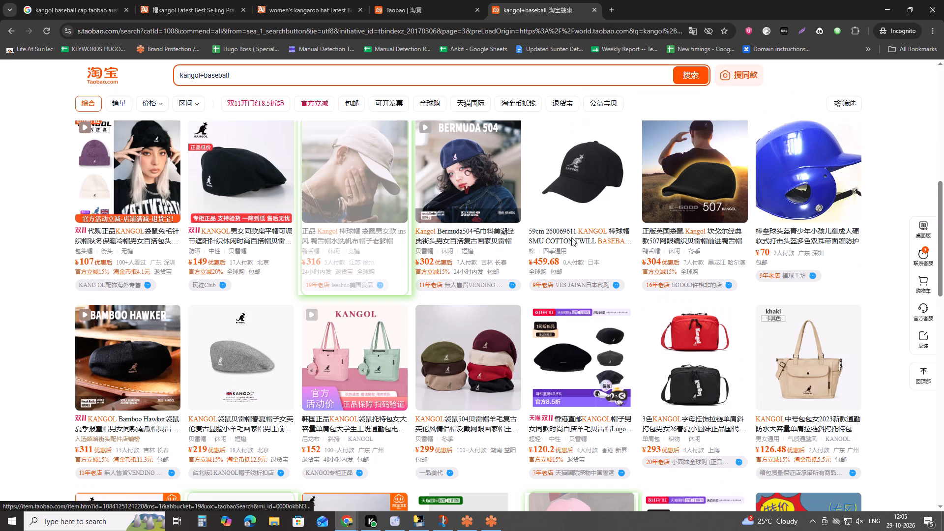
left_click(622, 325)
key("alt+Tab")
key("ctrl+v")
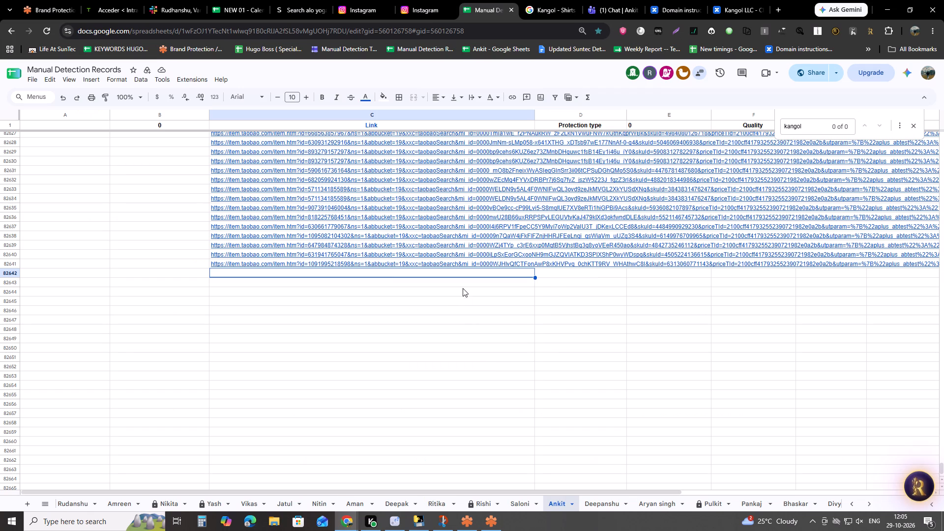
key("ctrl+space")
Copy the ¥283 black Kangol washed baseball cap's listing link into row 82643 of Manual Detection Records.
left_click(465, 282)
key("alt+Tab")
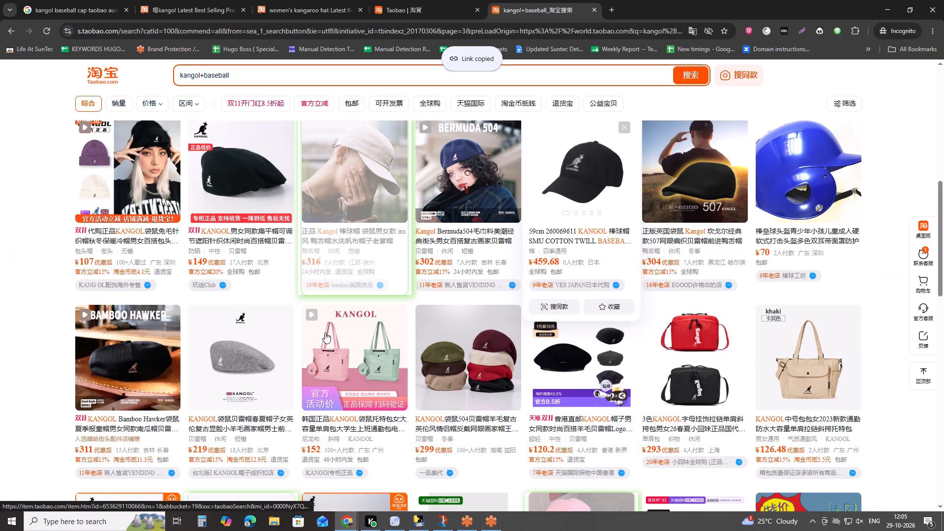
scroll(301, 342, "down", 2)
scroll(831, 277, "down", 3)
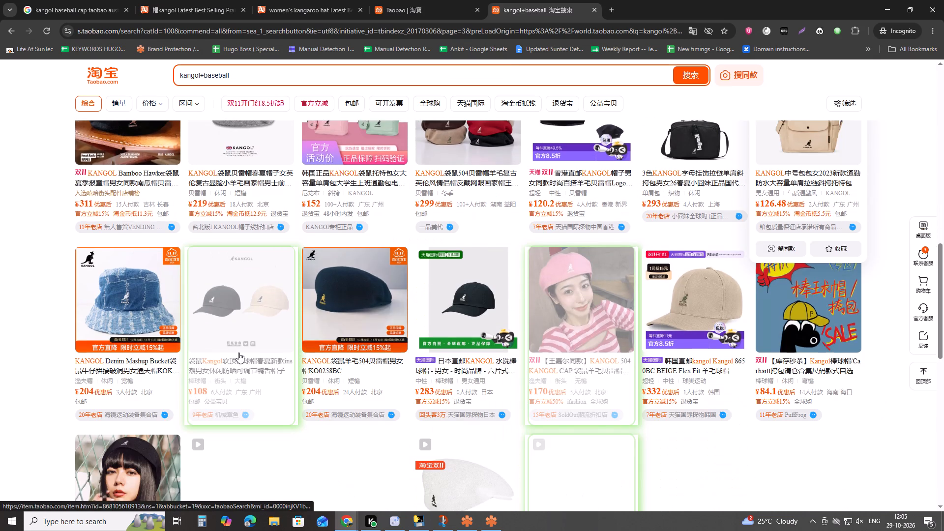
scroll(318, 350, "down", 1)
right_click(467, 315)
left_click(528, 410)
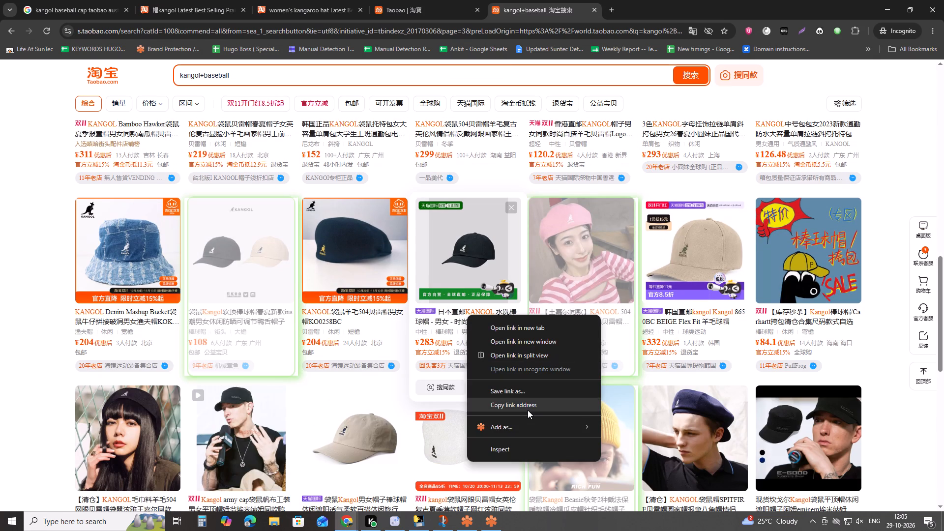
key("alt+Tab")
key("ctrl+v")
Copy the ¥509 beige Kangol baseball cap's listing link into row 82644 of Manual Detection Records.
left_click(468, 293)
key("alt+Tab")
scroll(342, 337, "down", 3)
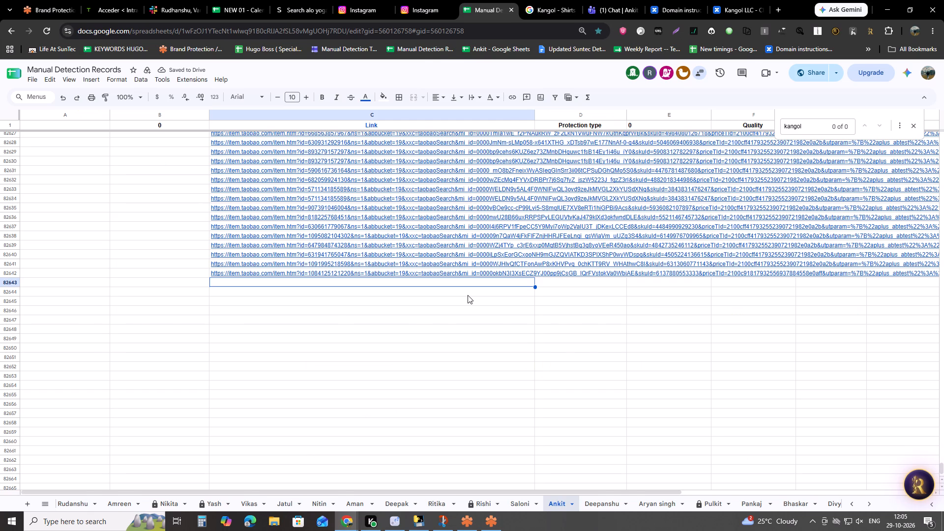
right_click(361, 367)
left_click(413, 305)
key("alt+Tab")
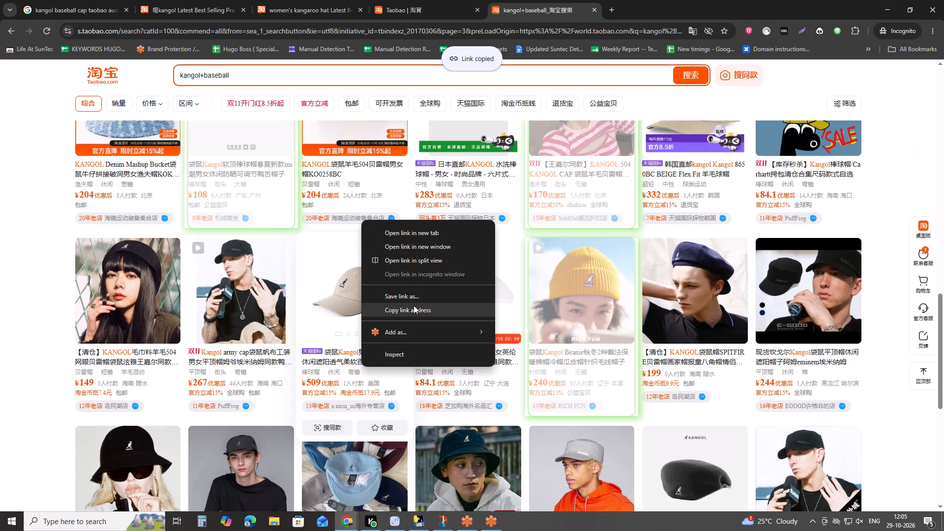
key("ctrl+v")
Open page 4 of the Taobao kangol+baseball results.
left_click(452, 304)
key("alt+Tab")
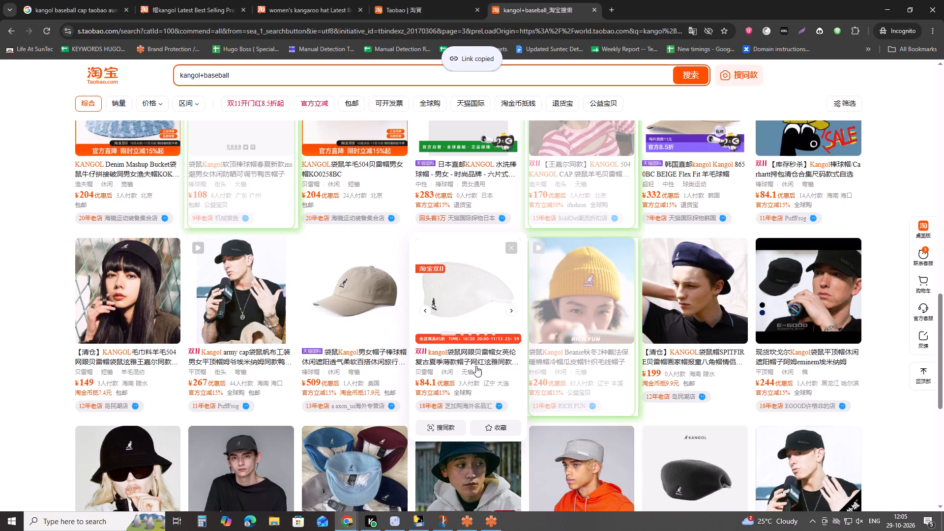
scroll(792, 312, "down", 4)
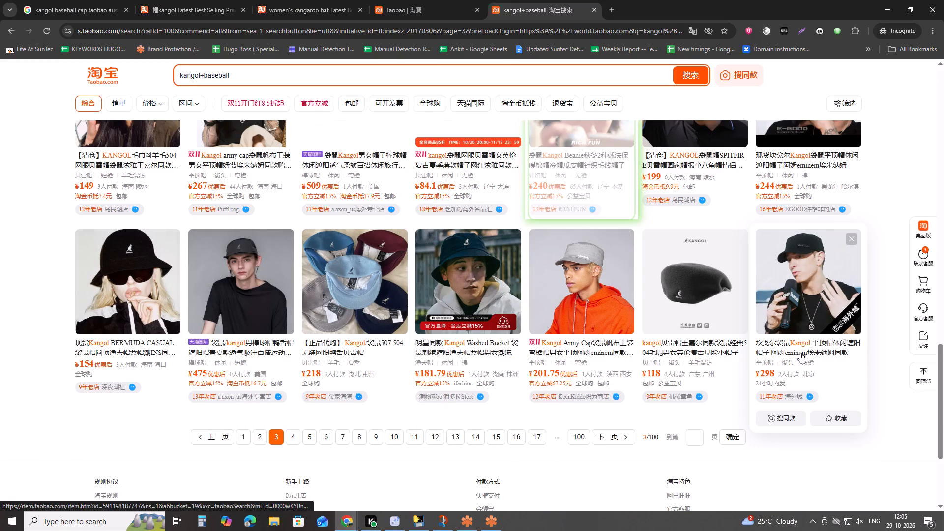
left_click(291, 438)
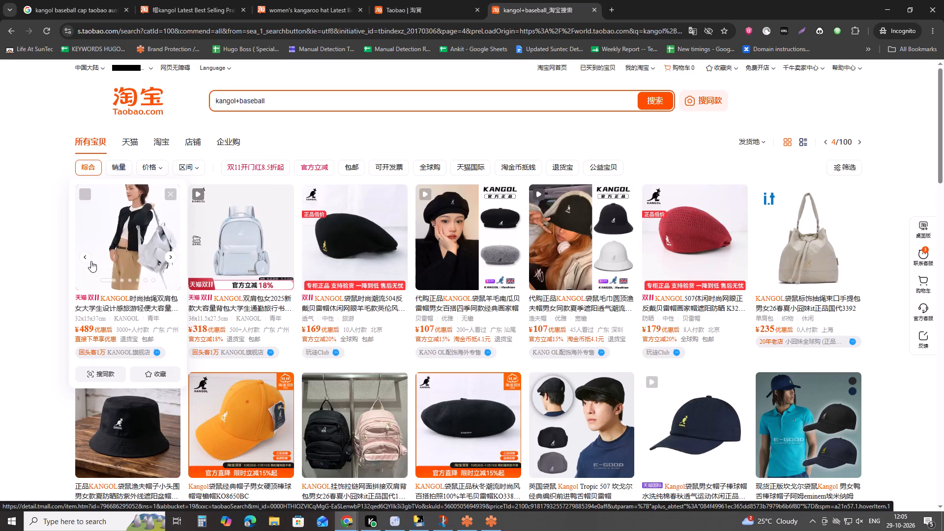
Search the text of results page 4 for "bucket" and clear the search term.
scroll(232, 320, "down", 5)
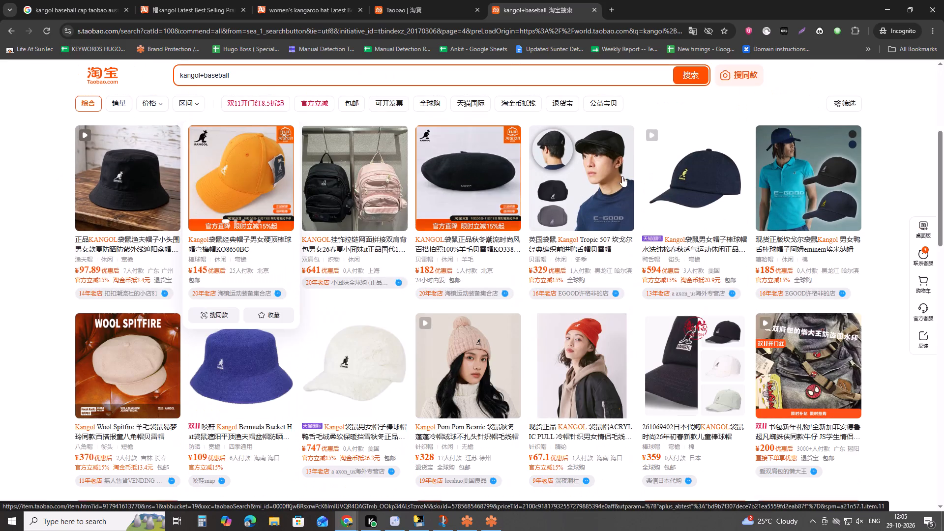
left_click(761, 31)
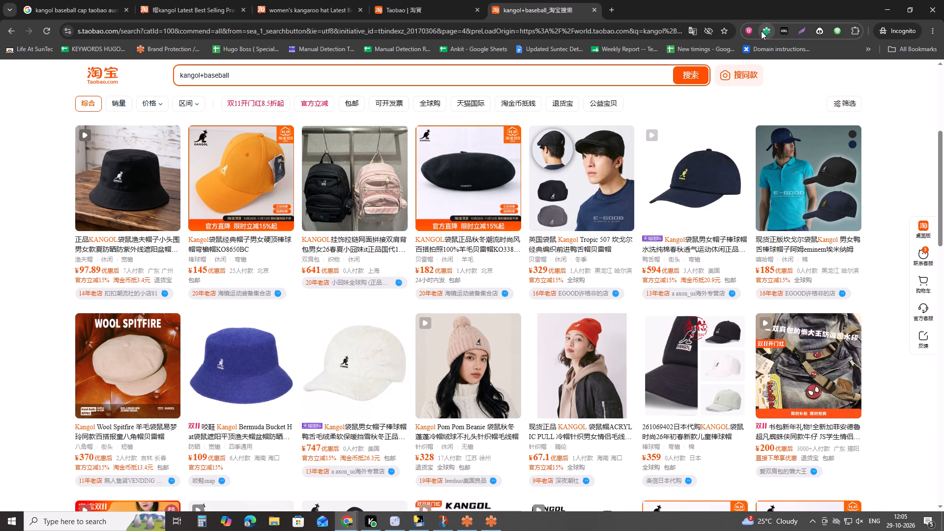
key("ctrl+f")
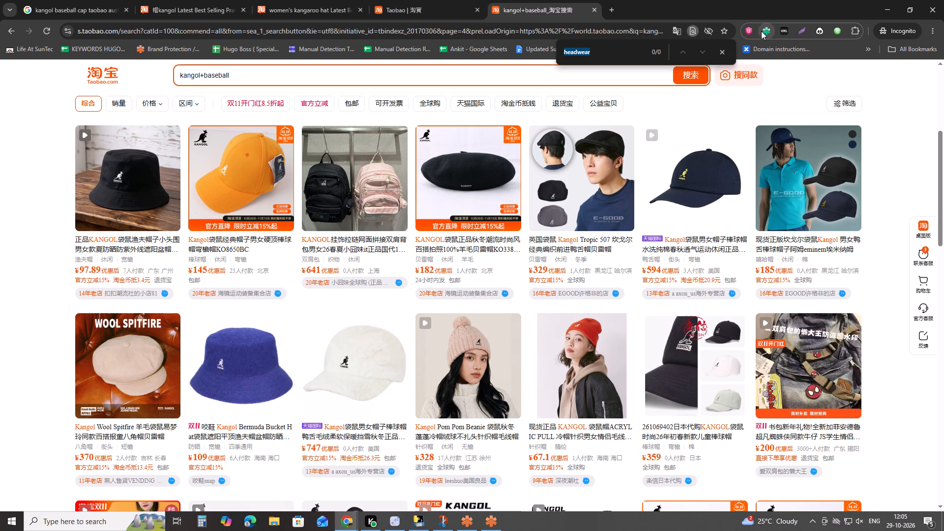
type("bucket")
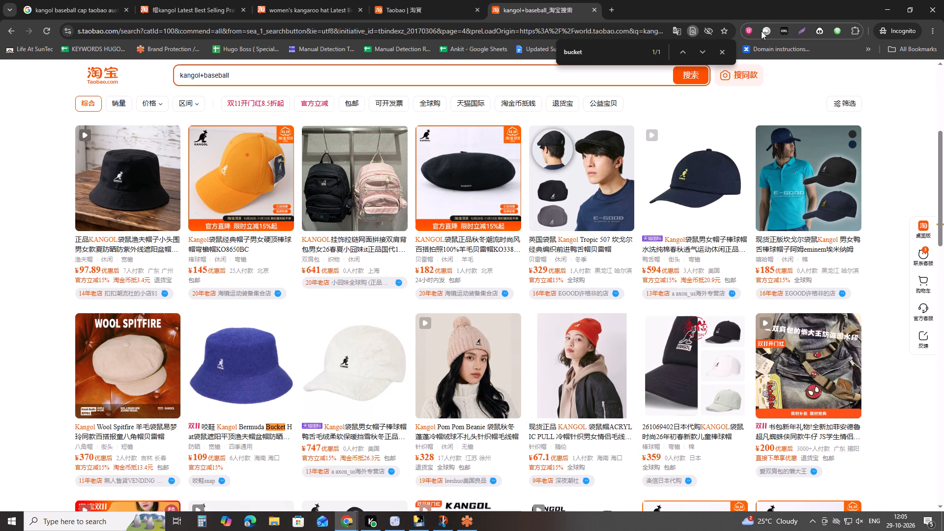
key("BackSpace")
key("BackSpace")
key("BackSpace")
key("k")
key("BackSpace")
key("BackSpace")
key("k")
key("BackSpace")
key("BackSpace")
key("BackSpace")
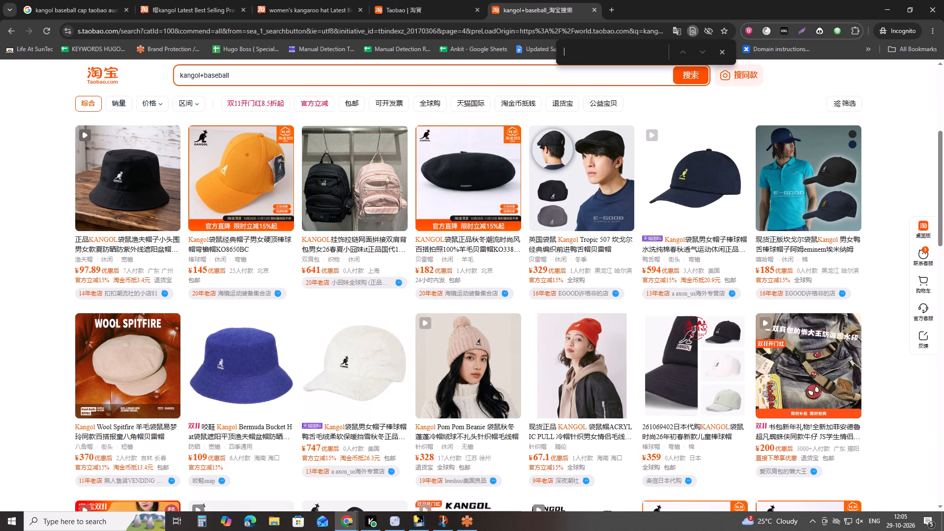
Search the text of results page 4 for "beret" and clear the search term.
type("beere")
key("BackSpace")
key("BackSpace")
key("BackSpace")
key("e")
key("BackSpace")
type("ret")
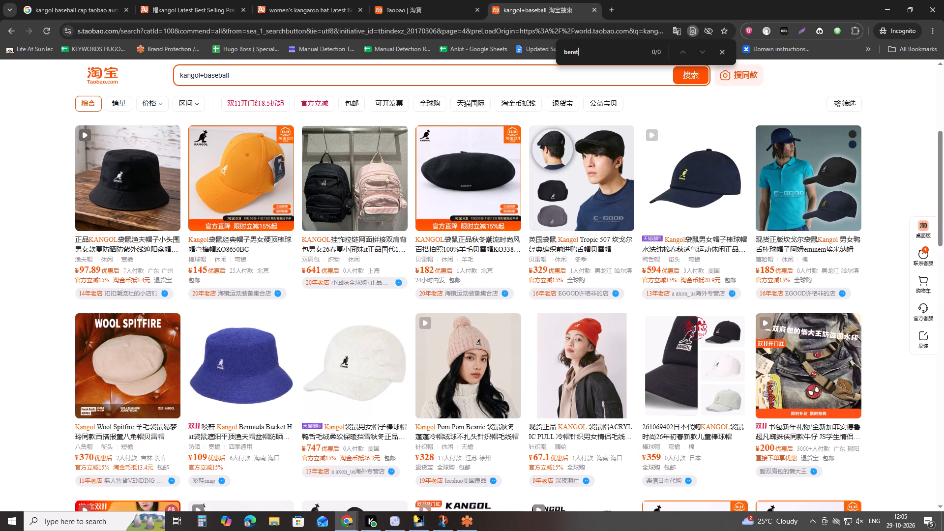
key("BackSpace")
key("BackSpace")
key("BackSpace")
key("BackSpace")
key("BackSpace")
key("BackSpace")
key("BackSpace")
Search the text of results page 4 for "army" and clear the search term.
type("army")
key("BackSpace")
key("BackSpace")
key("BackSpace")
key("BackSpace")
key("BackSpace")
key("BackSpace")
key("BackSpace")
key("BackSpace")
key("BackSpace")
key("BackSpace")
key("BackSpace")
key("BackSpace")
key("BackSpace")
key("BackSpace")
key("BackSpace")
key("BackSpace")
key("BackSpace")
key("BackSpace")
key("BackSpace")
key("BackSpace")
Copy the ¥145 orange Kangol KO8650BC baseball cap's listing link into row 82645 of Manual Detection Records.
right_click(229, 240)
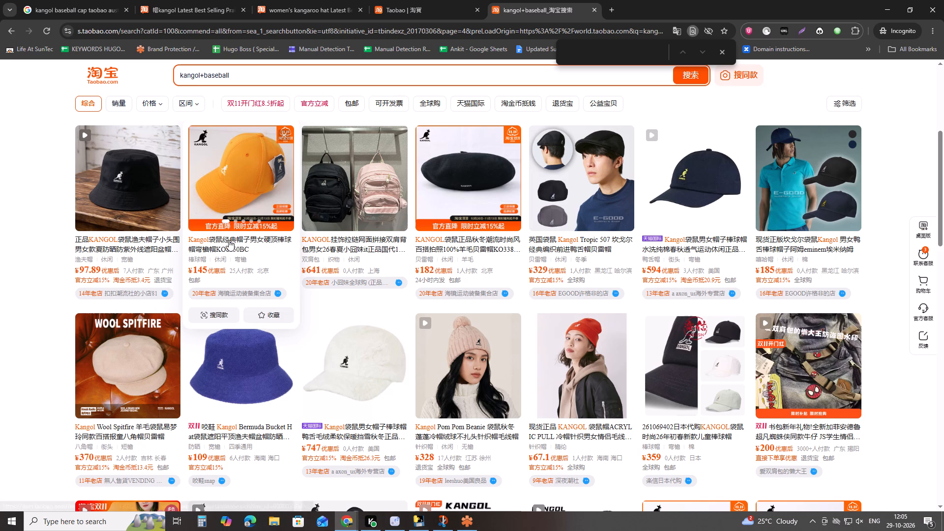
left_click(273, 324)
key("alt+Tab")
key("ctrl+v")
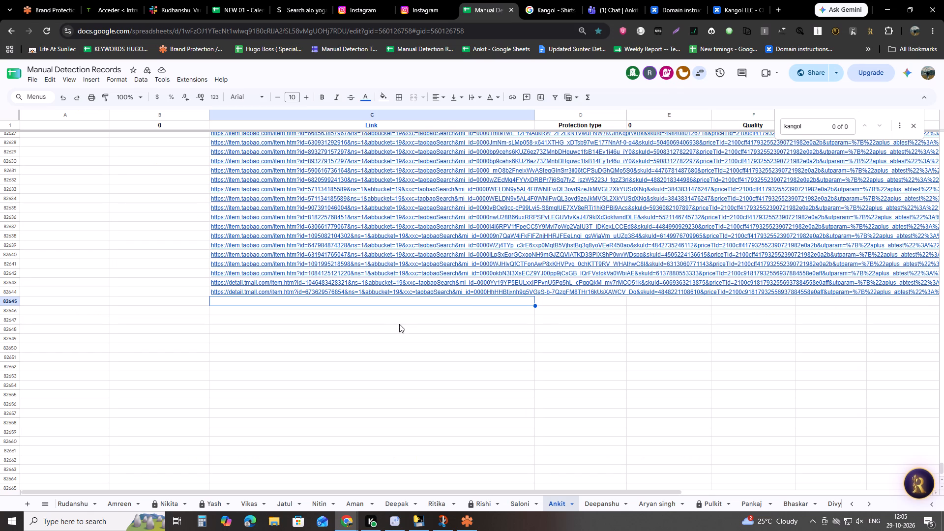
Copy the ¥185 Kangol peaked baseball cap's listing link into row 82643, replacing the link there.
key("alt+Tab")
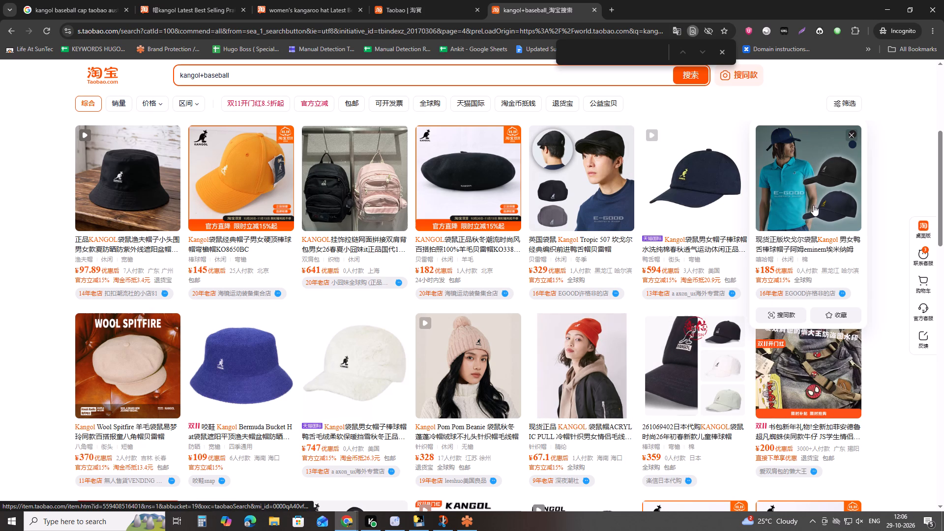
right_click(806, 241)
left_click(845, 330)
key("alt+Tab")
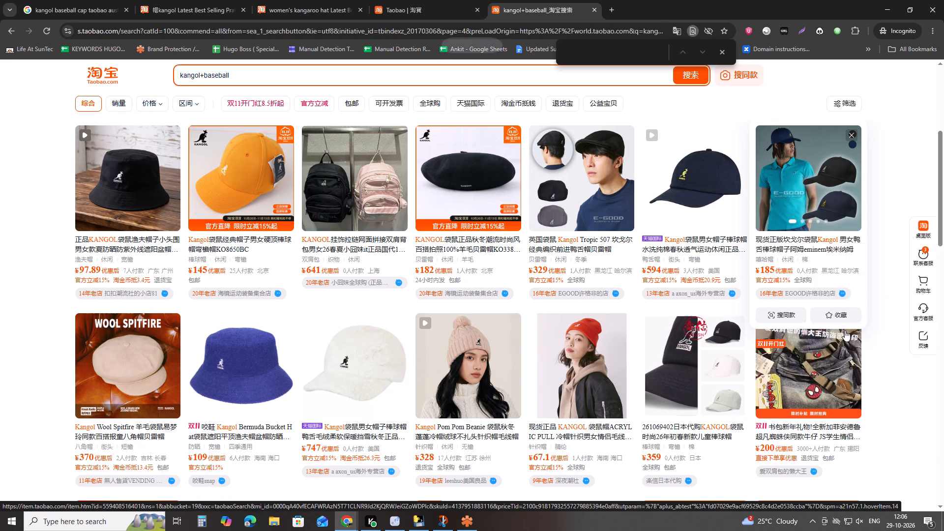
left_click(351, 288)
key("ctrl+v")
Copy the ¥509 lilac Kangol baseball cap's listing link into row 82644 of Manual Detection Records, replacing the link there.
left_click(400, 315)
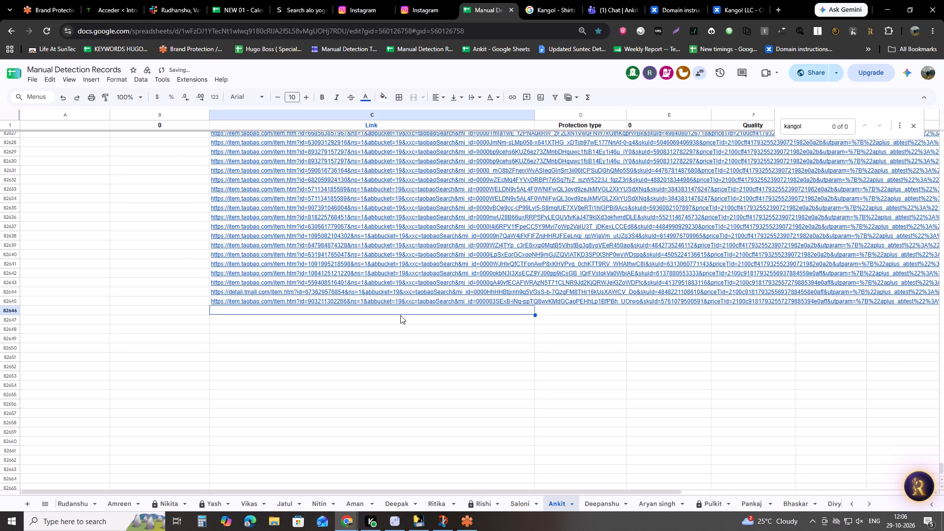
key("alt+Tab")
scroll(197, 326, "down", 4)
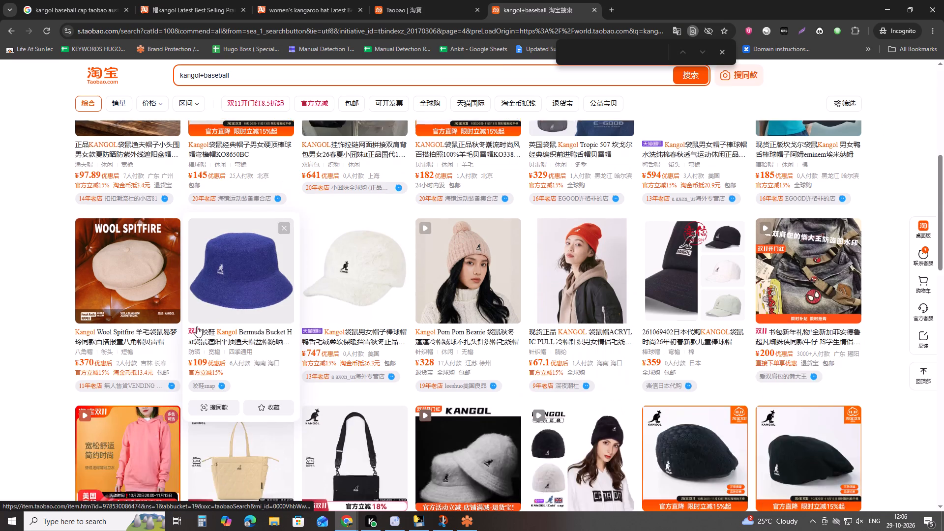
scroll(197, 326, "down", 2)
scroll(693, 264, "down", 5)
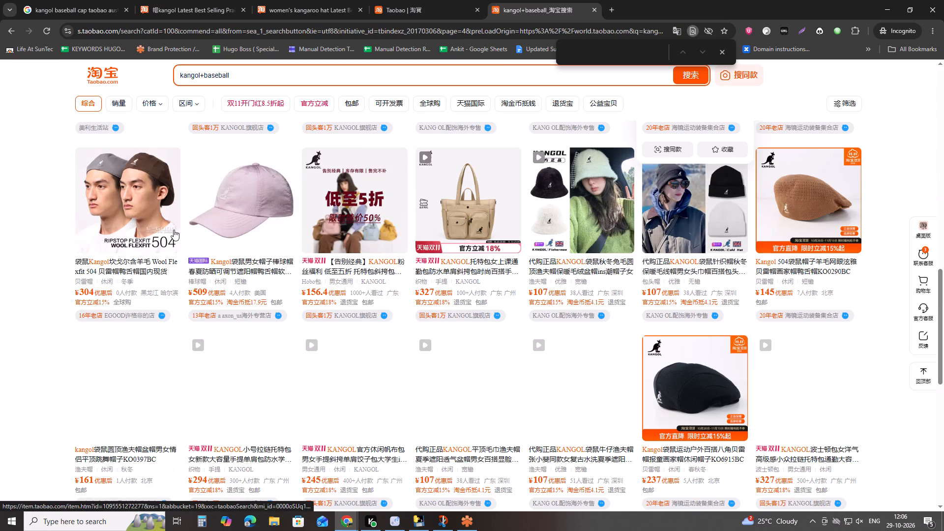
right_click(254, 263)
left_click(303, 349)
key("alt+Tab")
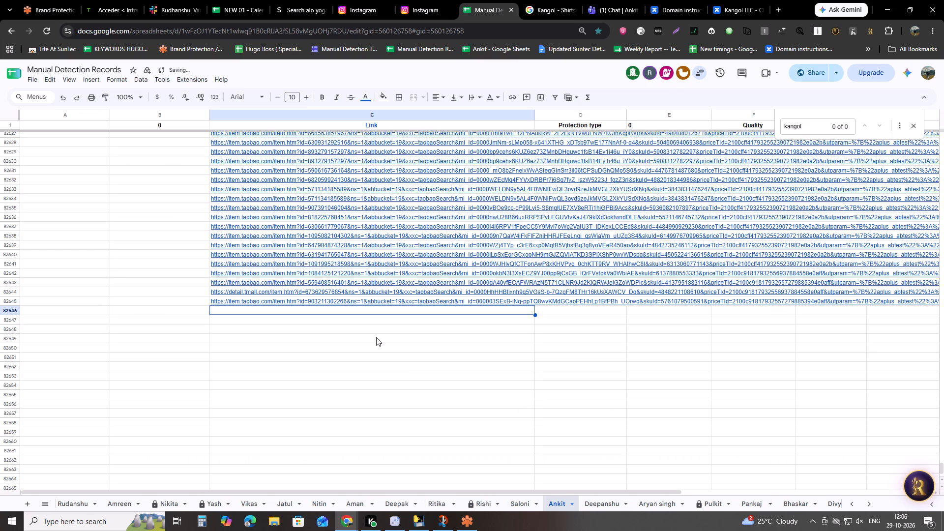
left_click(373, 290)
key("ctrl+v")
key("ctrl+space")
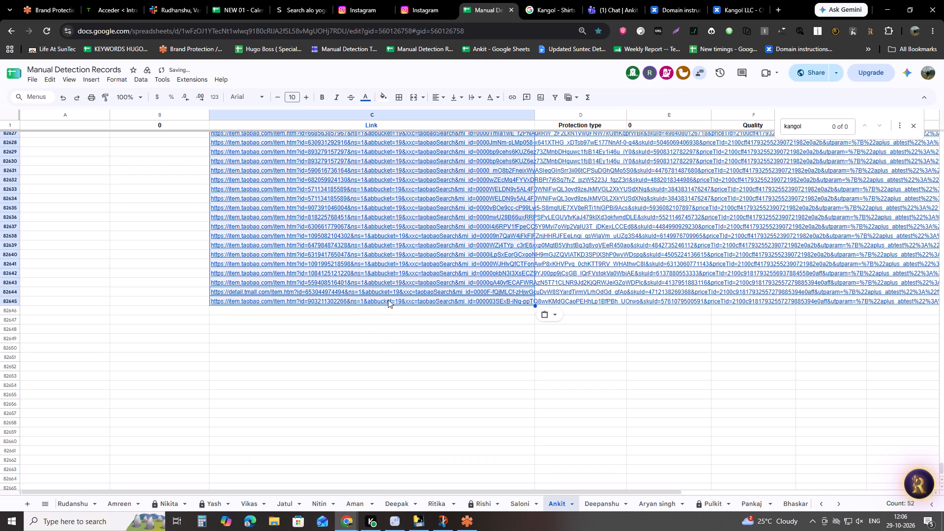
left_click(384, 294)
key("ctrl+v")
key("alt+Tab")
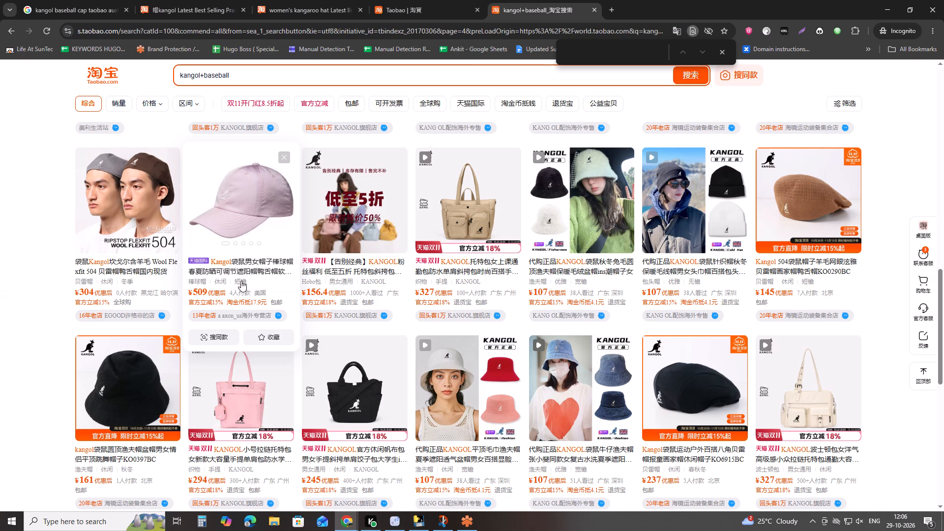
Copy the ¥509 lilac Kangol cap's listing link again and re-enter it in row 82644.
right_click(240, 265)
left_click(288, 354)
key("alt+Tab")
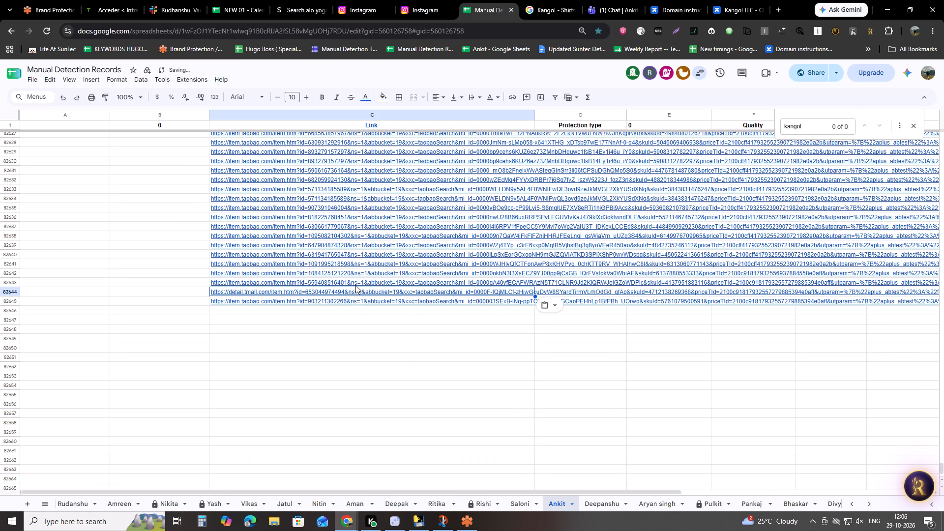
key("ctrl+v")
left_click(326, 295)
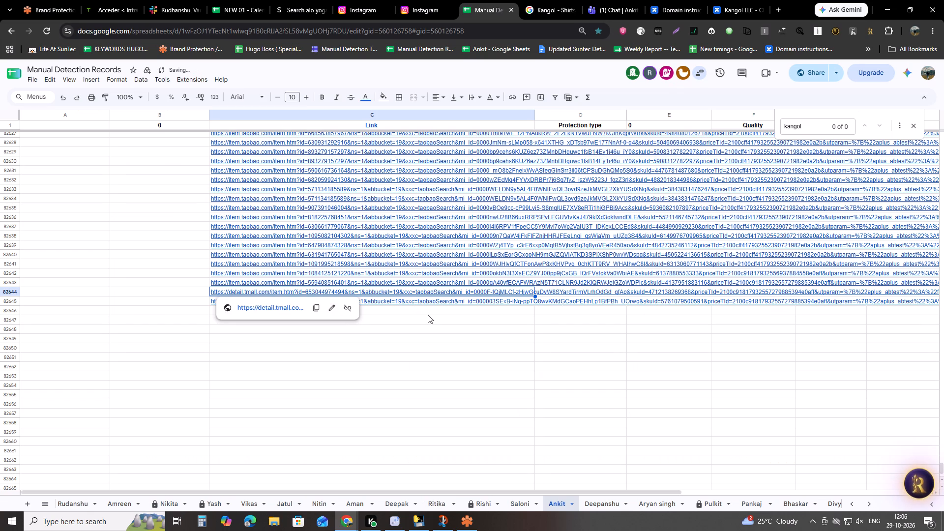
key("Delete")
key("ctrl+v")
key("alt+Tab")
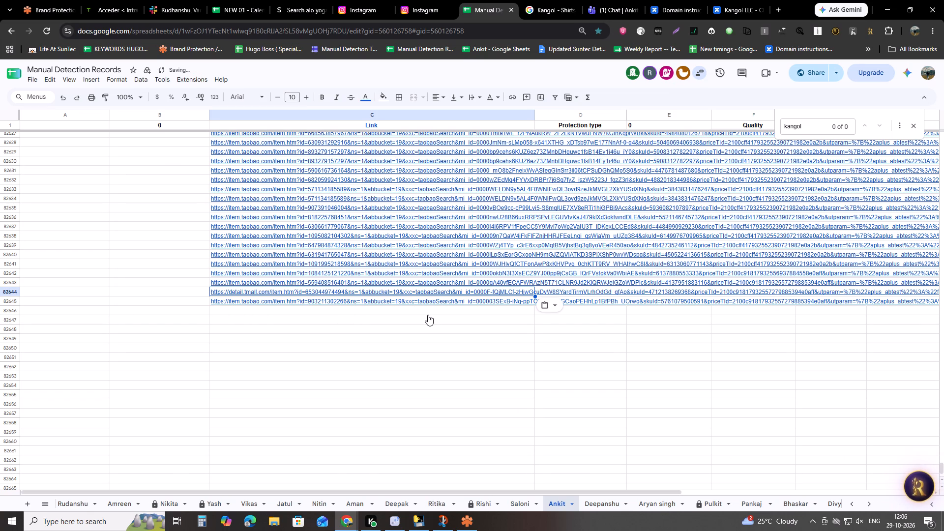
Open page 5 of the kangol+baseball results and limit the results to Taobao listings.
scroll(263, 301, "down", 2)
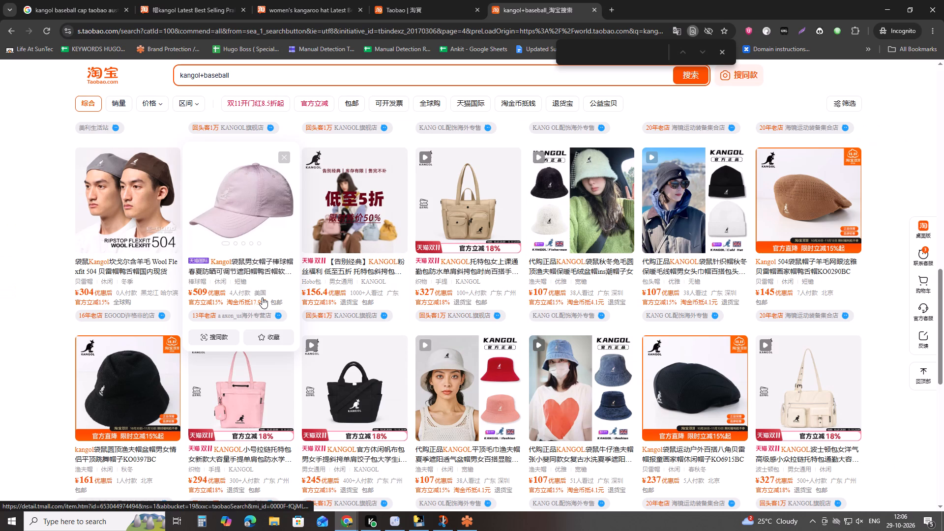
scroll(772, 297, "down", 4)
left_click(305, 439)
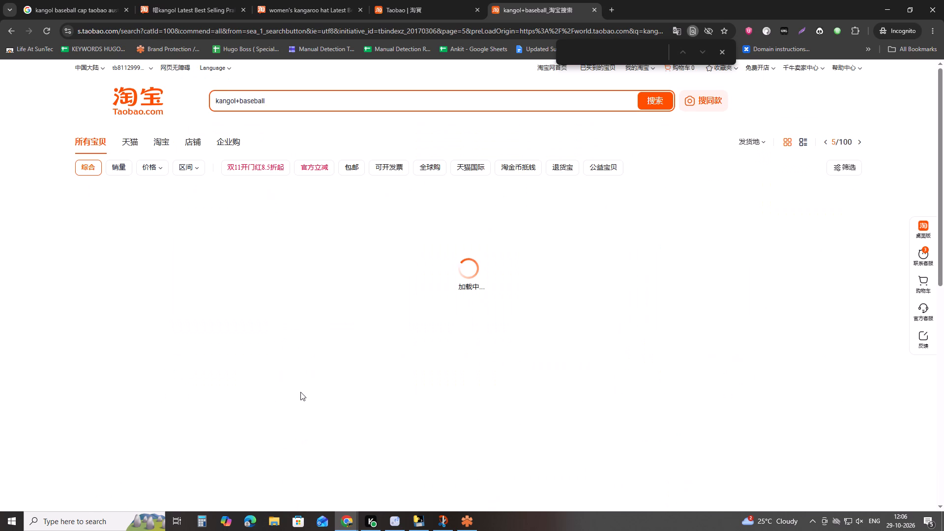
left_click(156, 144)
left_click(90, 142)
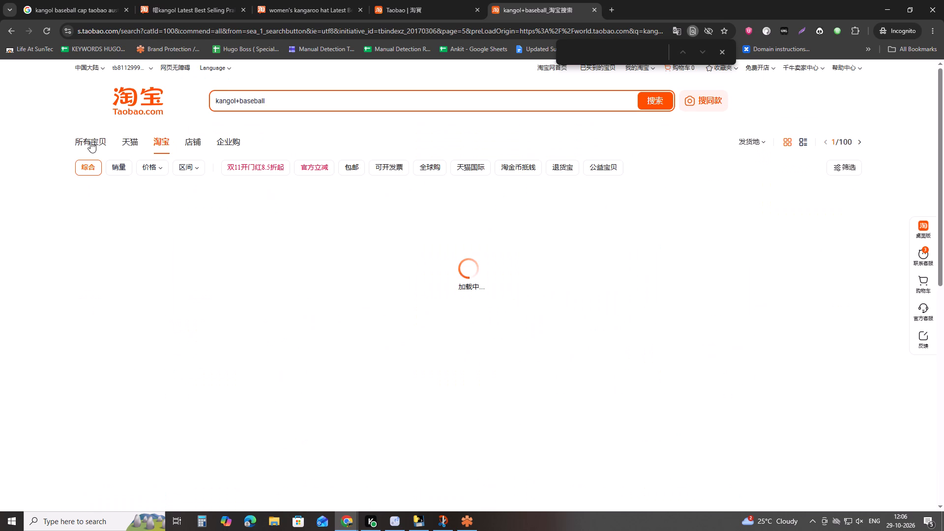
Go to page 4 of the Taobao-only kangol+baseball results and translate the page into English.
scroll(325, 261, "down", 11)
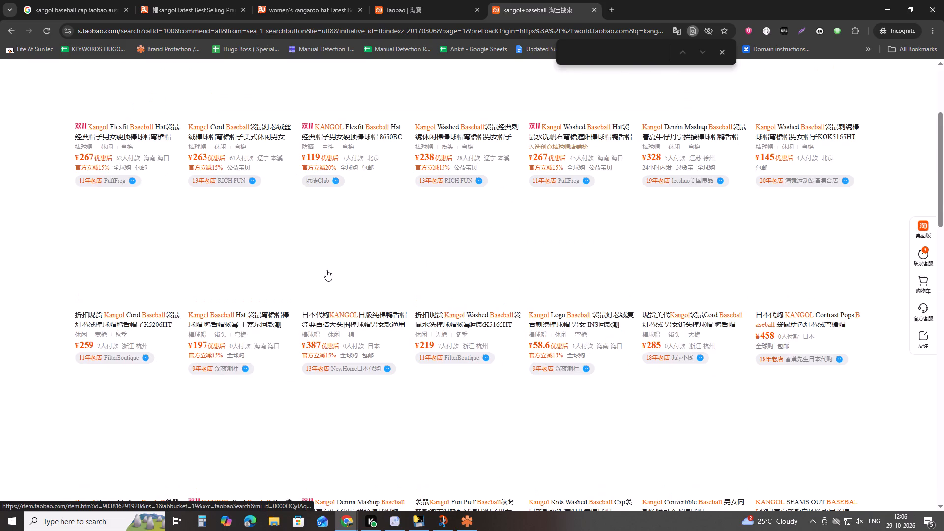
scroll(326, 270, "down", 19)
left_click(290, 271)
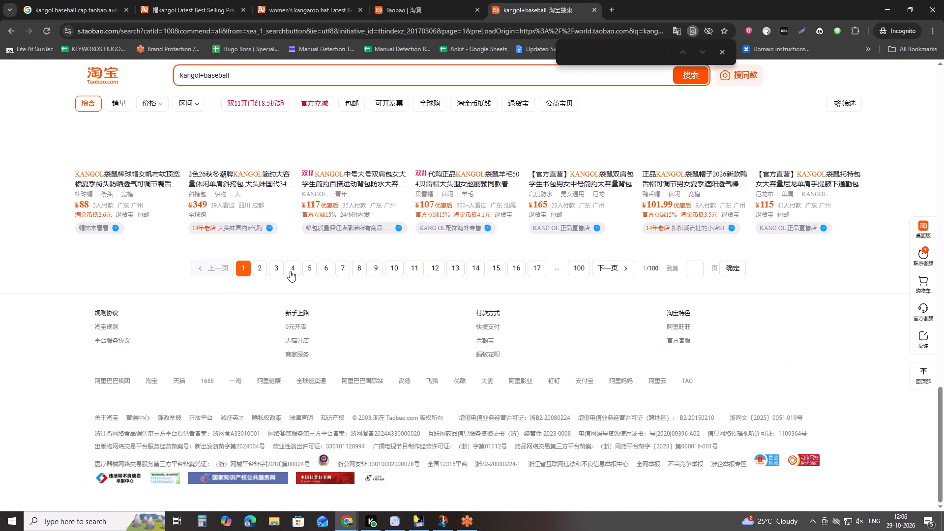
scroll(289, 276, "up", 13)
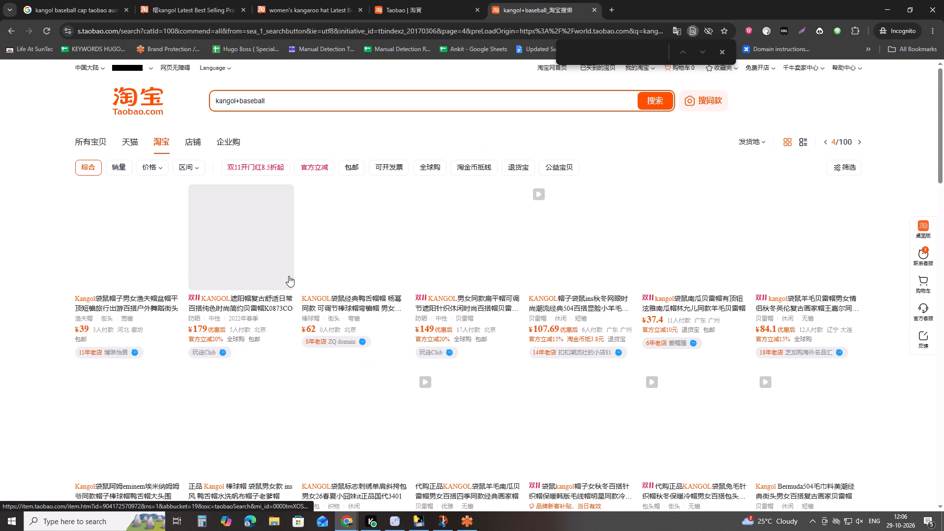
right_click(0, 156)
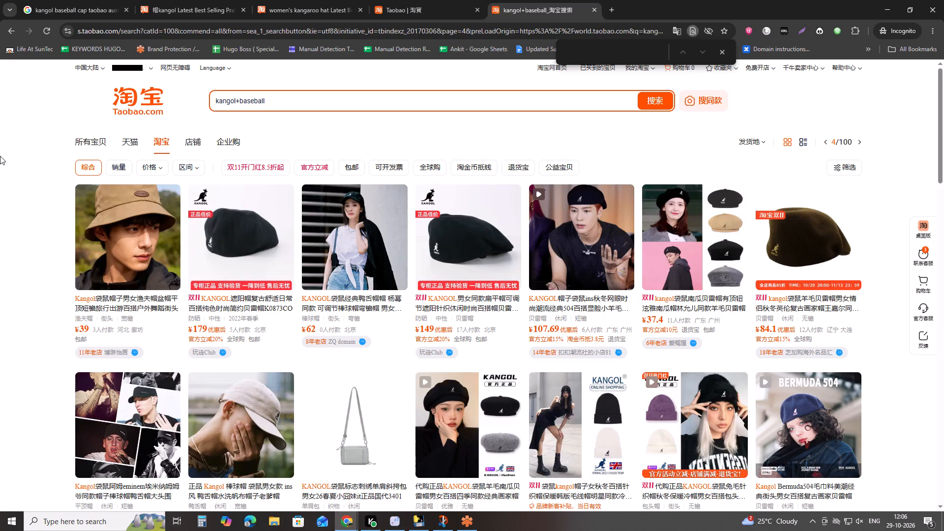
left_click(43, 319)
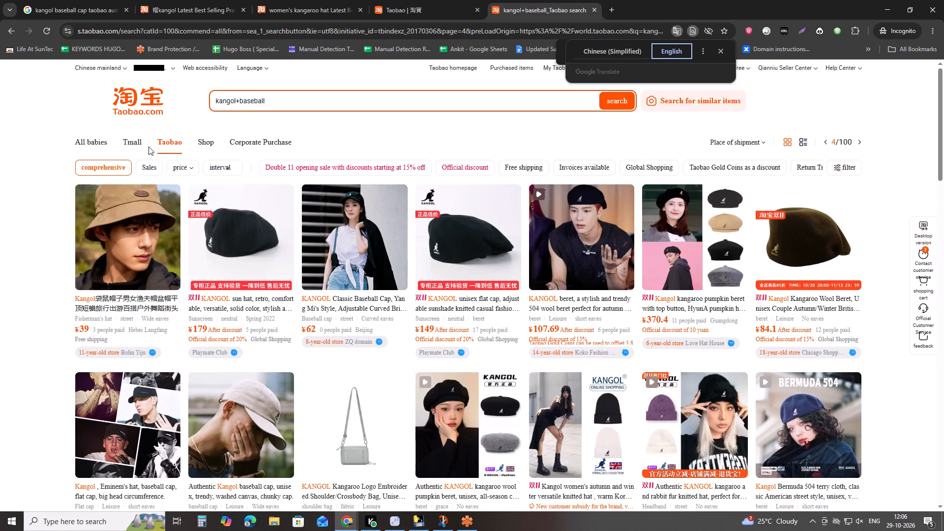
left_click(0, 246)
Look through pages 4 and 5 of the Taobao-only results for Kangol baseball cap listings.
scroll(303, 296, "down", 2)
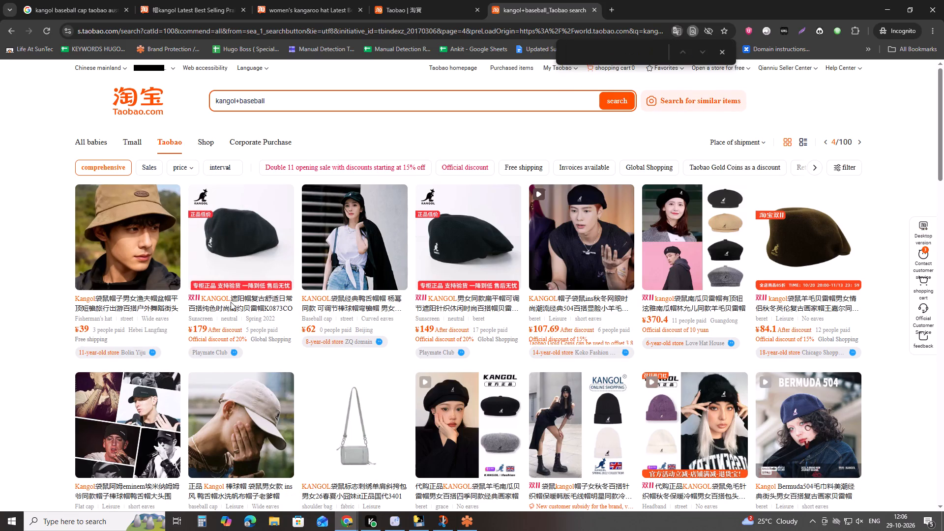
scroll(231, 302, "down", 2)
scroll(316, 290, "down", 4)
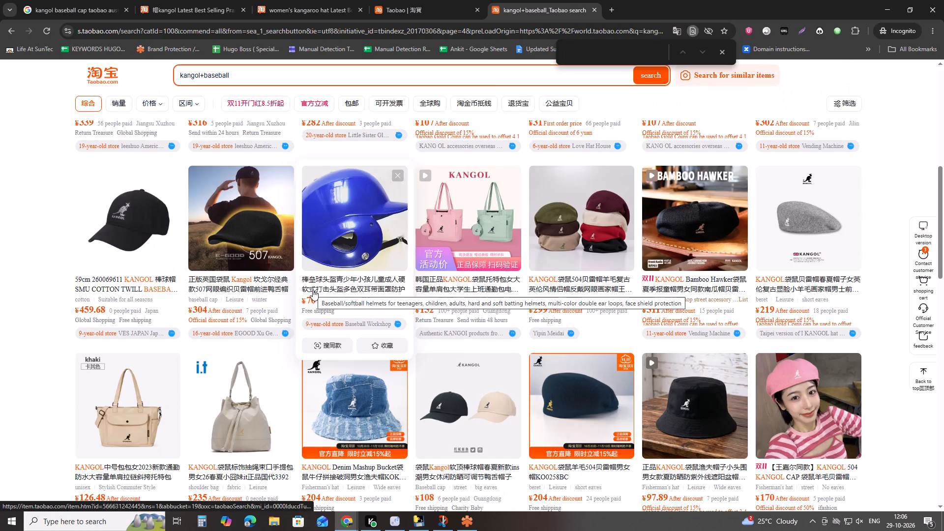
scroll(144, 284, "down", 7)
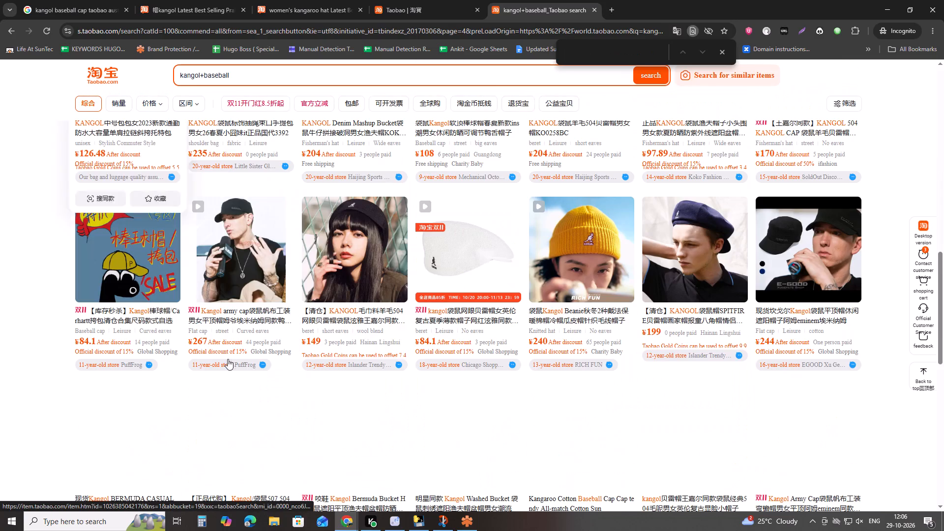
scroll(254, 354, "down", 7)
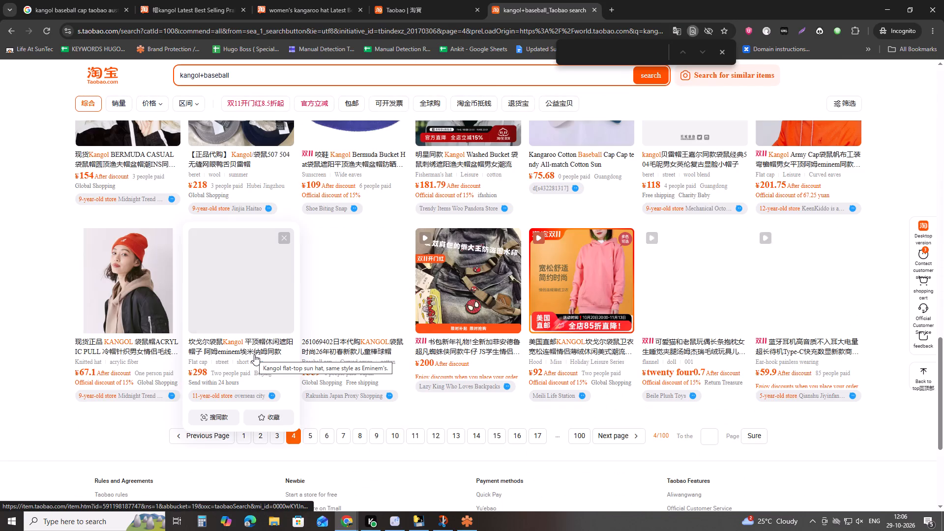
scroll(254, 354, "down", 1)
left_click(312, 384)
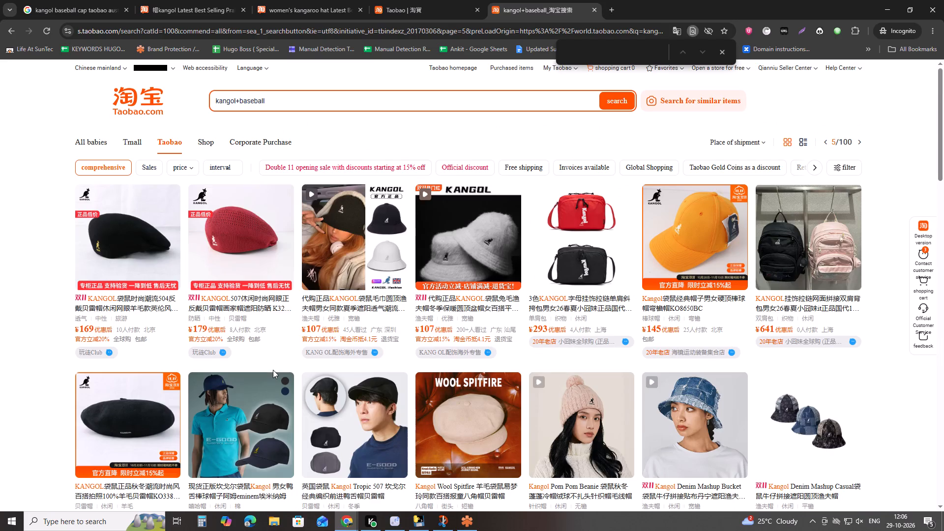
scroll(275, 357, "down", 8)
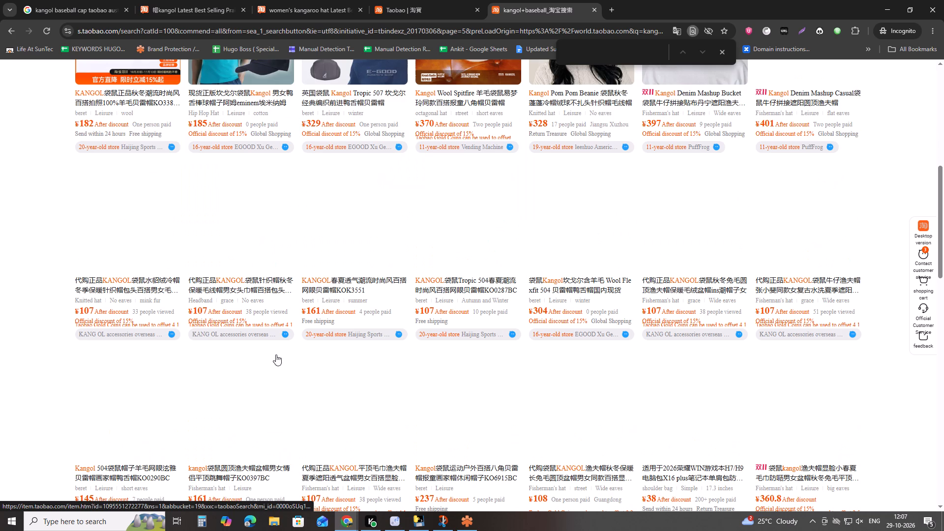
scroll(276, 354, "down", 10)
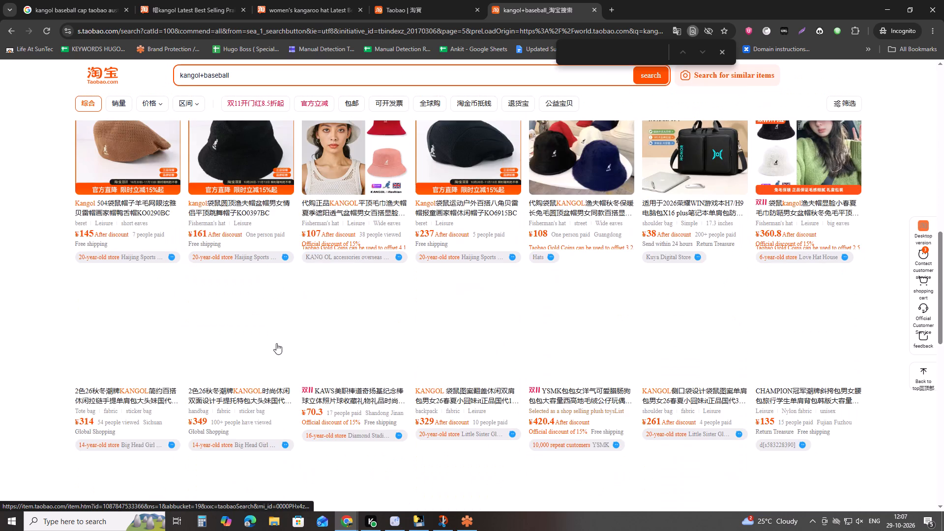
Return to the Google search for "kangol baseball cap taobao australia", review its results and show the image results.
left_click(76, 0)
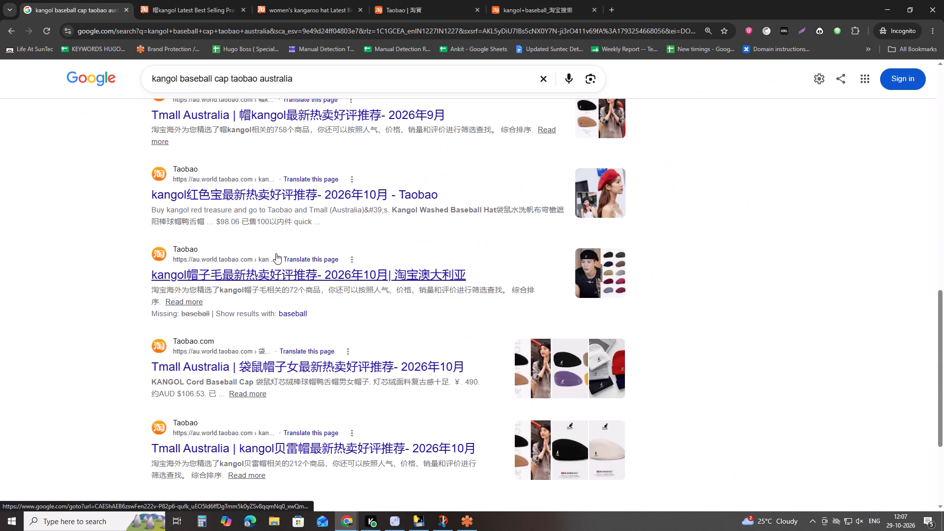
scroll(276, 253, "down", 8)
scroll(276, 253, "up", 15)
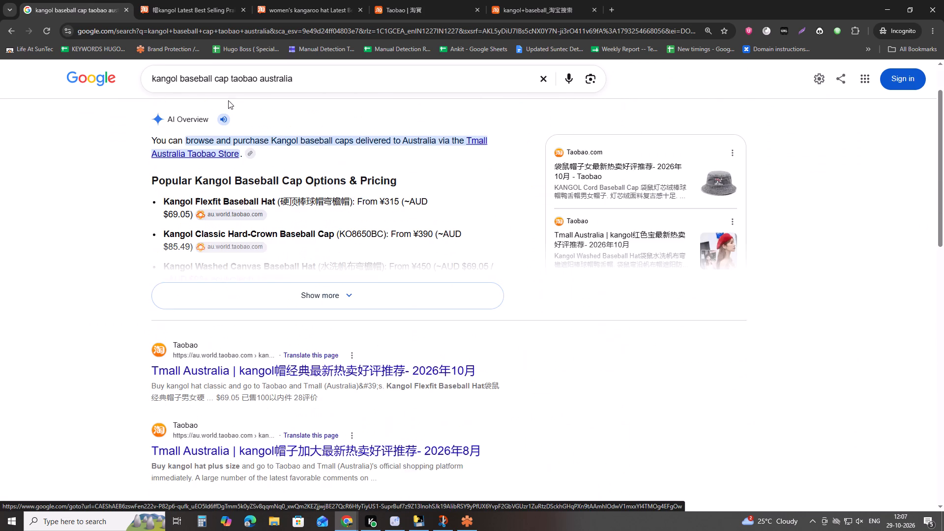
scroll(230, 152, "up", 5)
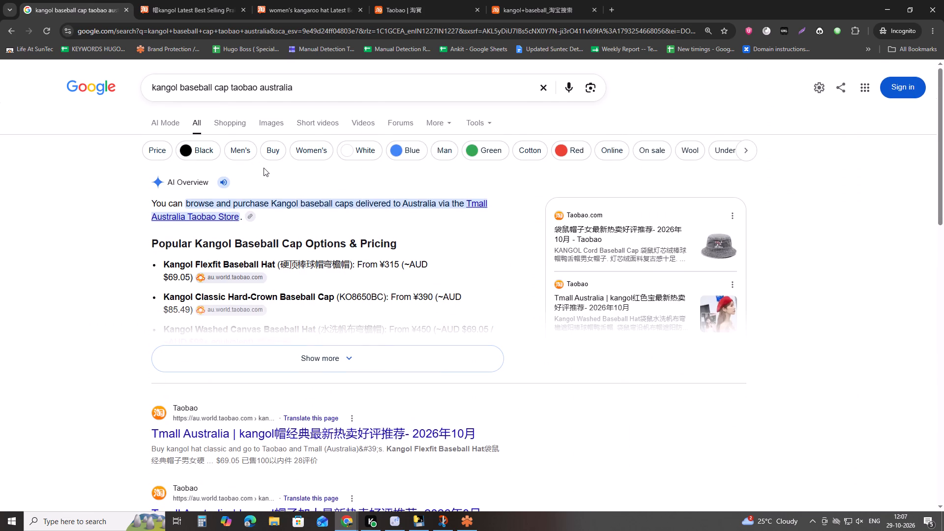
left_click(262, 120)
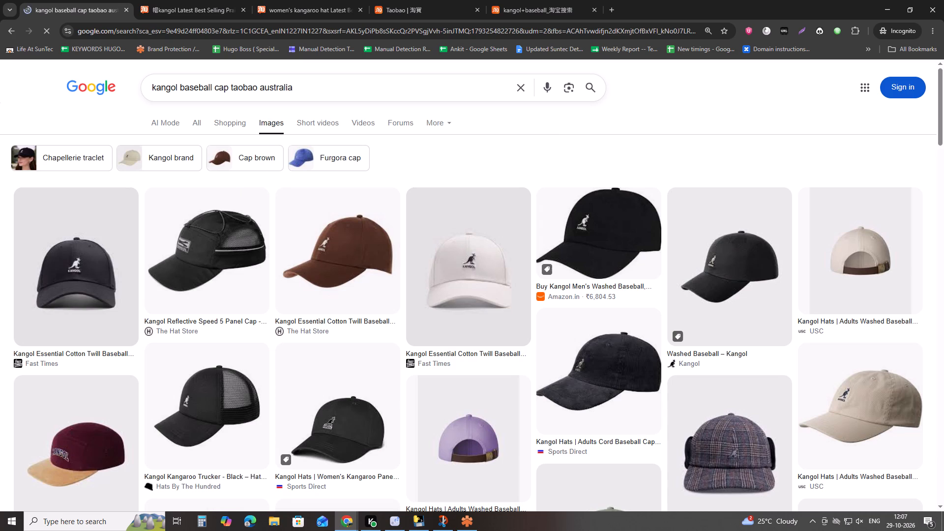
Replace "australia" in the Google query with "malsiya" and search for "kangol baseball cap taobao malsiya".
left_click(314, 79)
key("BackSpace")
key("BackSpace")
key("BackSpace")
key("BackSpace")
key("BackSpace")
key("BackSpace")
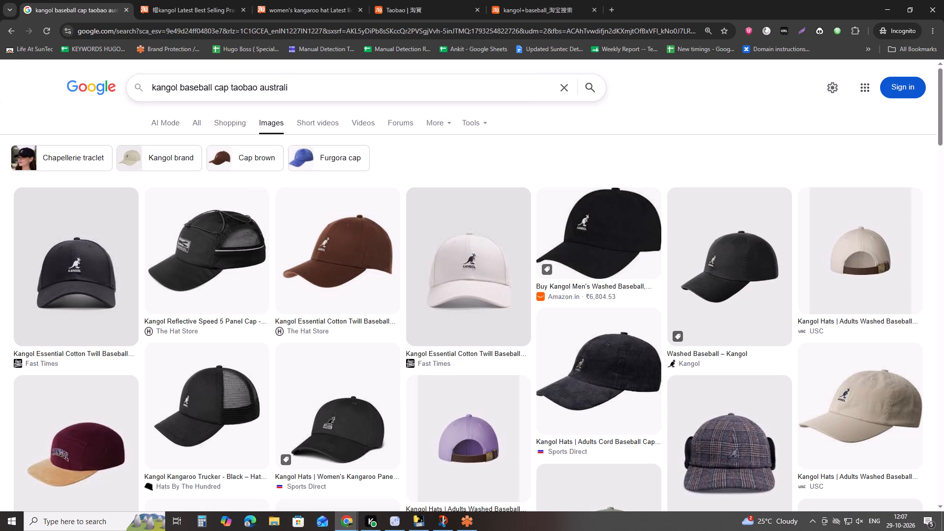
key("BackSpace")
key("BackSpace")
key("BackSpace")
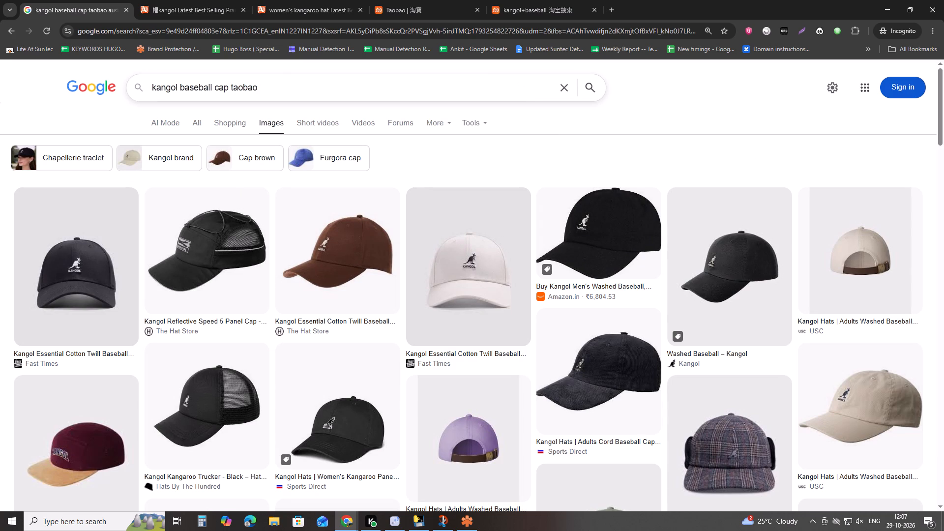
type("ma")
key("l")
key("s")
type("iya")
key("Return")
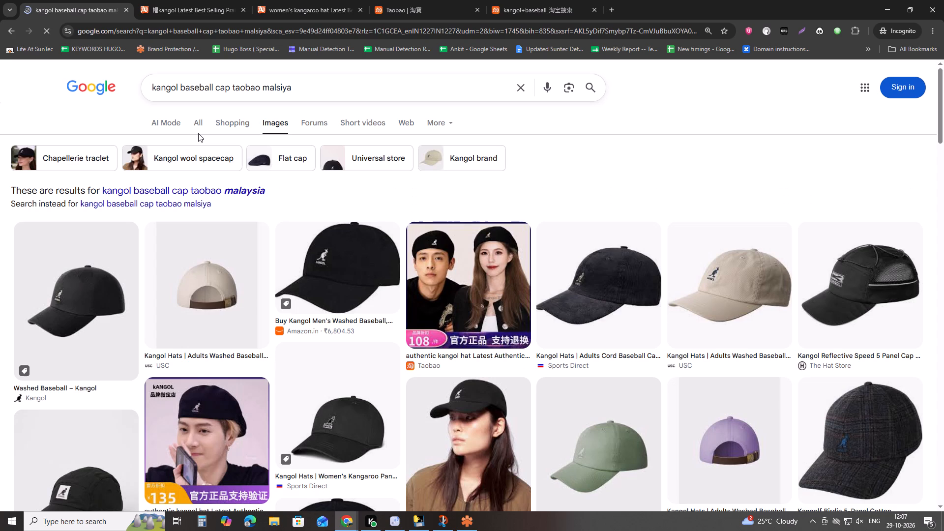
Show all web results for the Malaysia query and open the "Top 100件棒球帽kangol" Taobao result in a new tab.
left_click(204, 124)
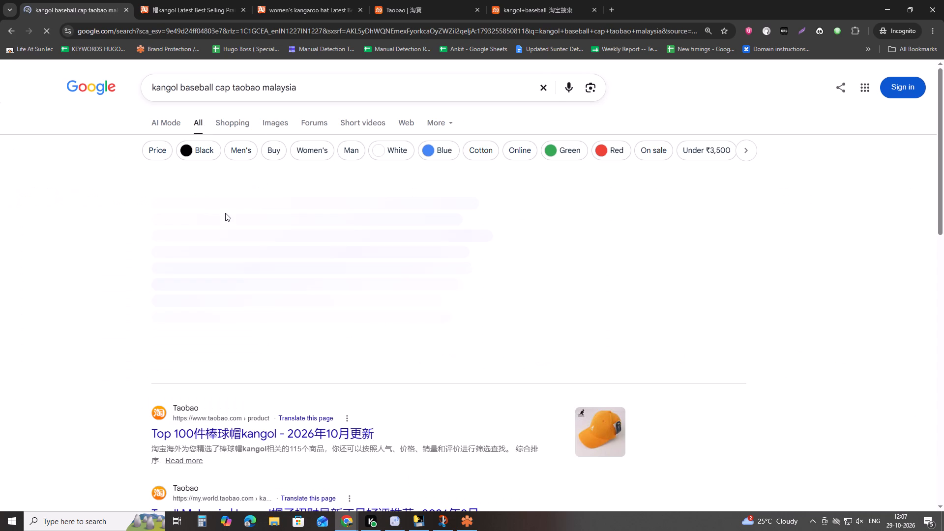
scroll(233, 240, "down", 1)
left_click(237, 380, "ctrl")
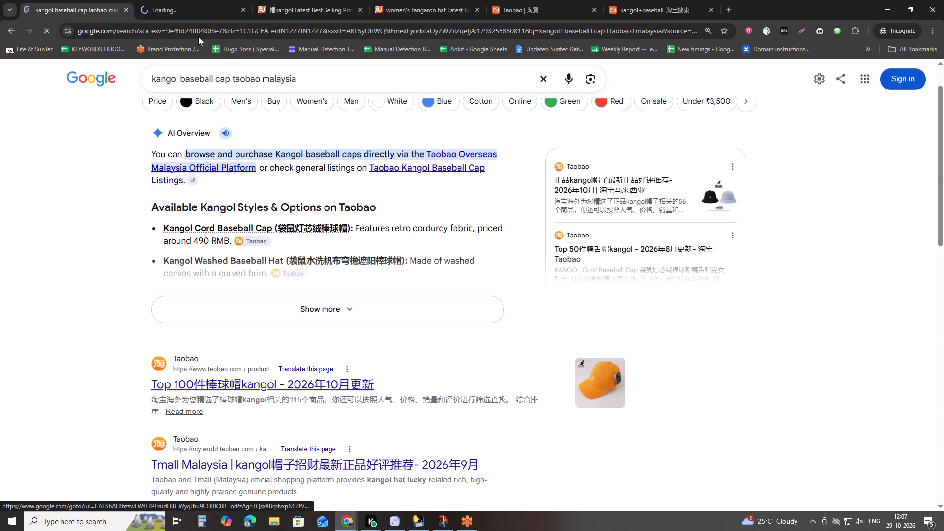
Open the "Tmall Malaysia | kangol帽子招财" Google result in a new tab and translate the page into English.
scroll(176, 260, "down", 3)
left_click(234, 320, "ctrl")
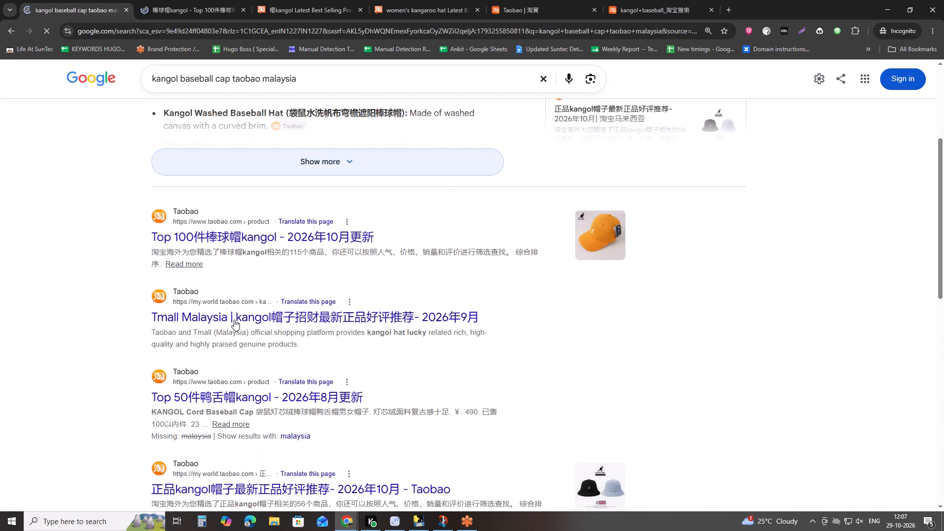
left_click(281, 0)
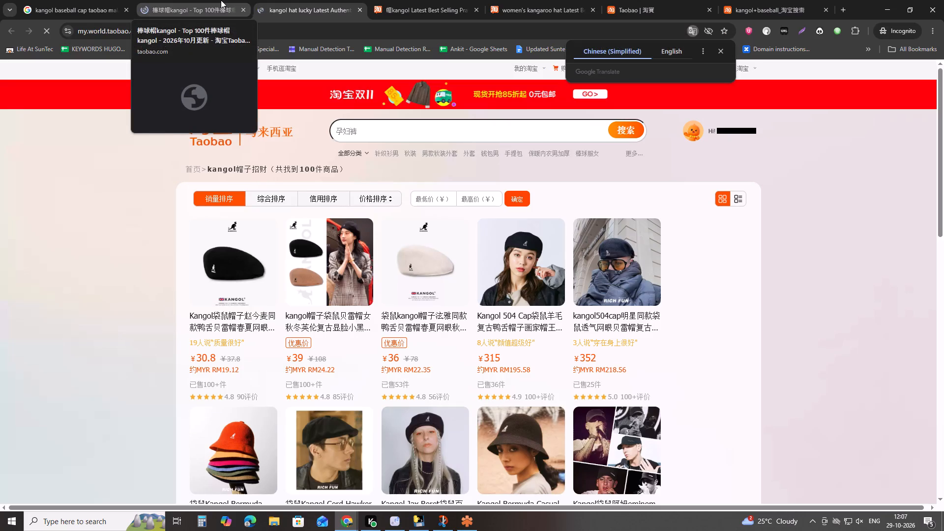
left_click(670, 55)
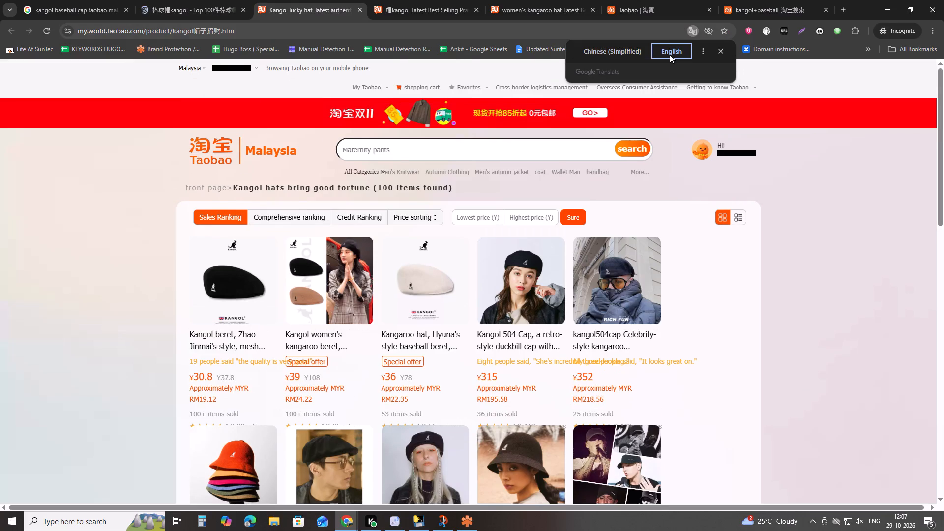
Check the Top 100 Kangol baseball cap page, and close both it and the Tmall Malaysia page.
left_click(155, 0)
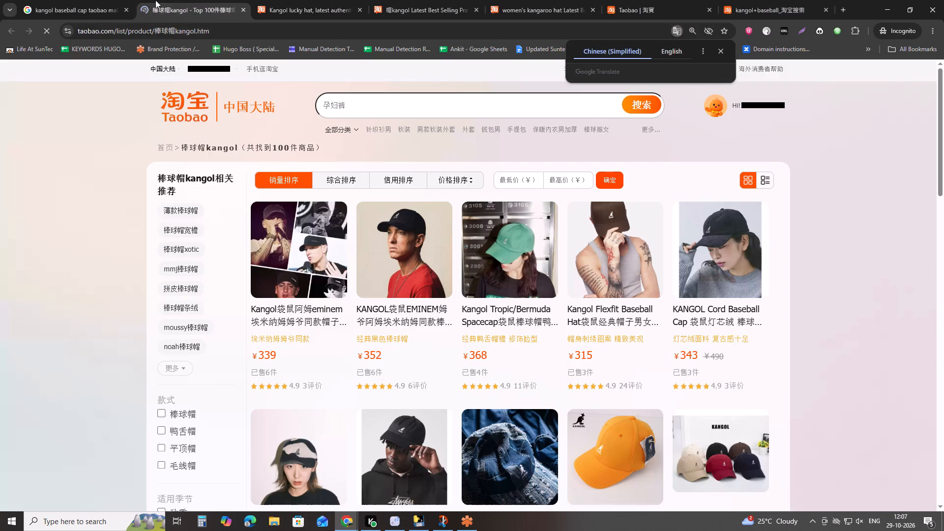
middle_click(177, 0)
middle_click(177, 0)
Replace "baseball" with "beret" in the Google query and search for "kangol beret cap taobao malaysia".
left_click(73, 0)
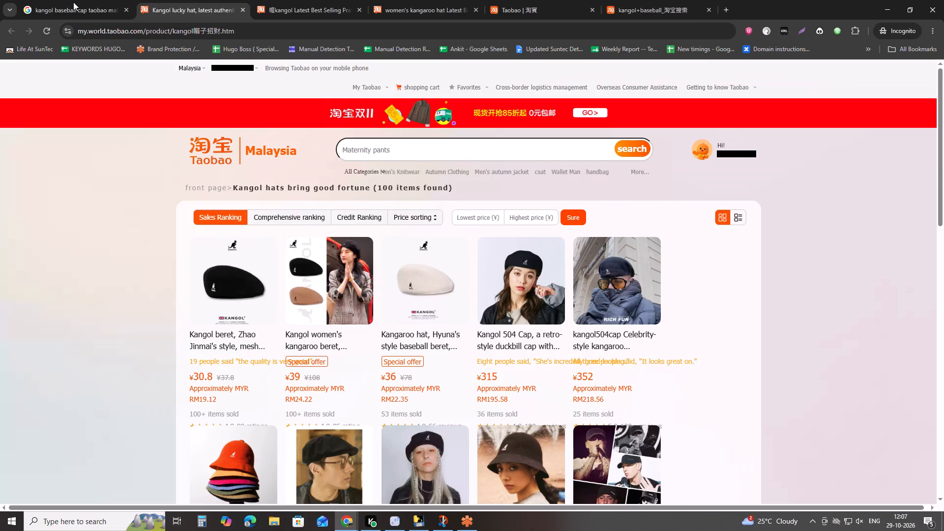
left_click_drag(213, 82, 179, 84)
key("BackSpace")
type("beret")
key("Return")
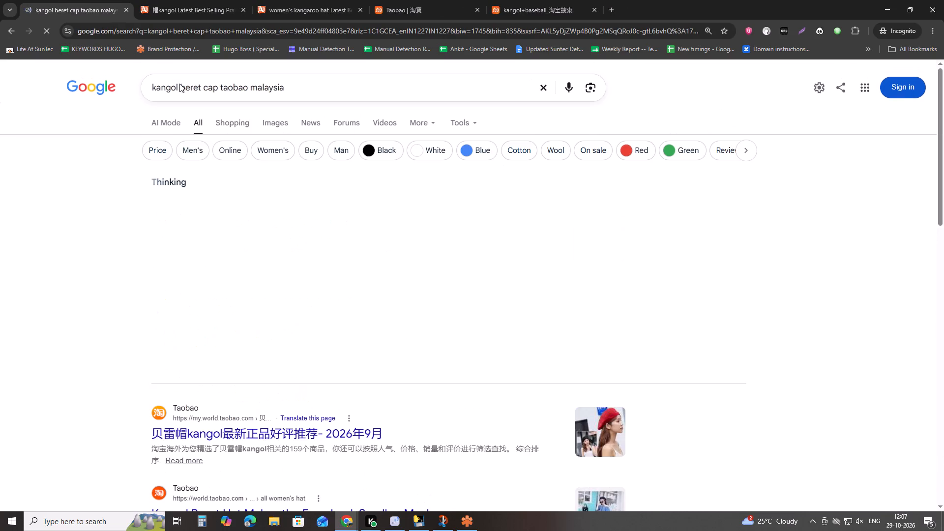
Open the "贝雷帽kangol最新正品好评推荐" Taobao Malaysia result in a new tab and switch its listings to list view.
scroll(367, 339, "down", 1)
left_click(310, 382, "ctrl")
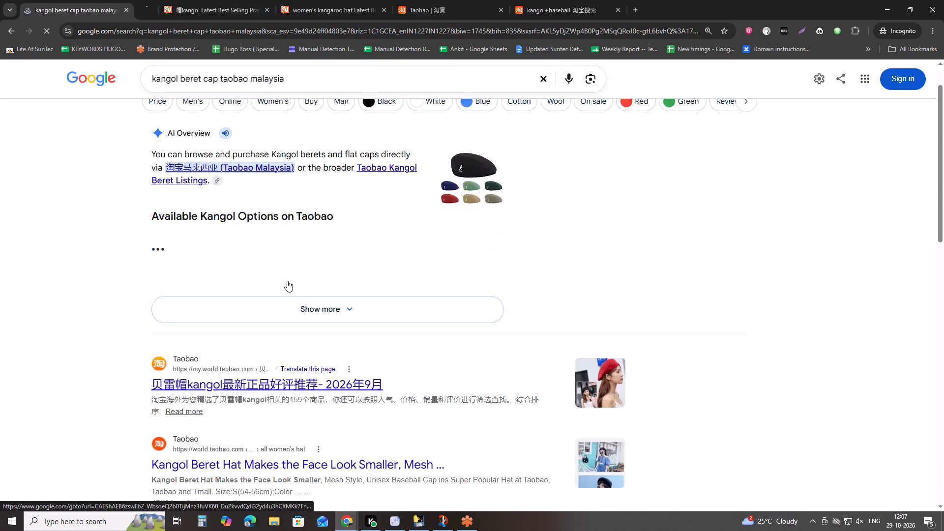
left_click(166, 0)
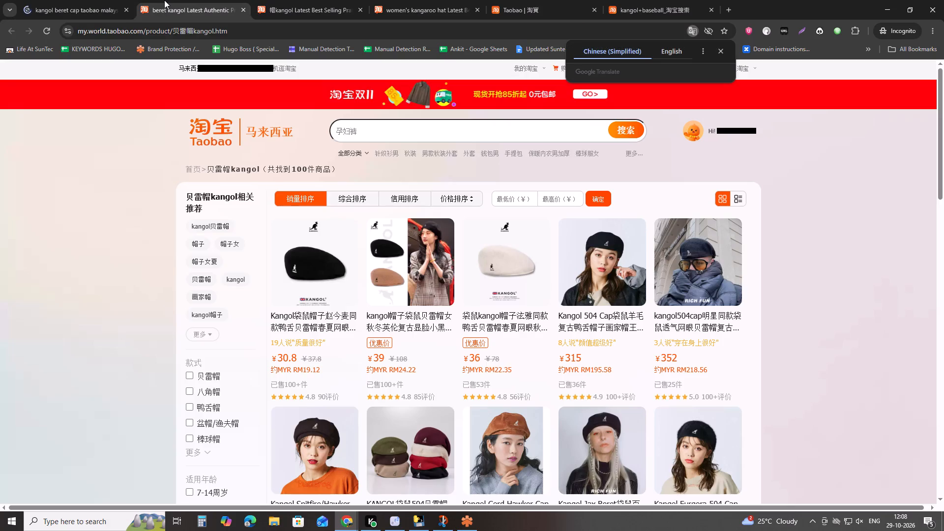
scroll(167, 9, "down", 3)
left_click(741, 196)
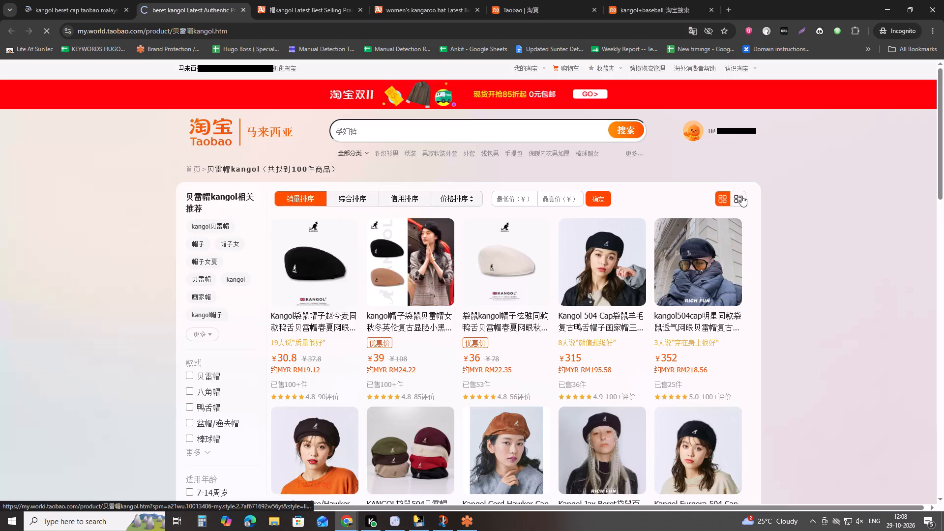
In the Manual Detection Records sheet, delete the detail.tmall.com link in row 82644 and move the last Taobao link up into its place.
key("alt+Tab")
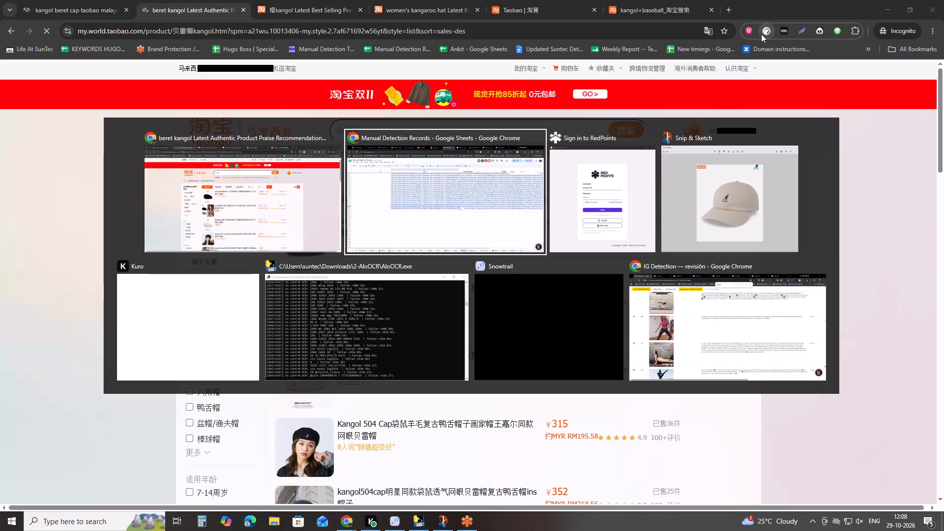
key("Delete")
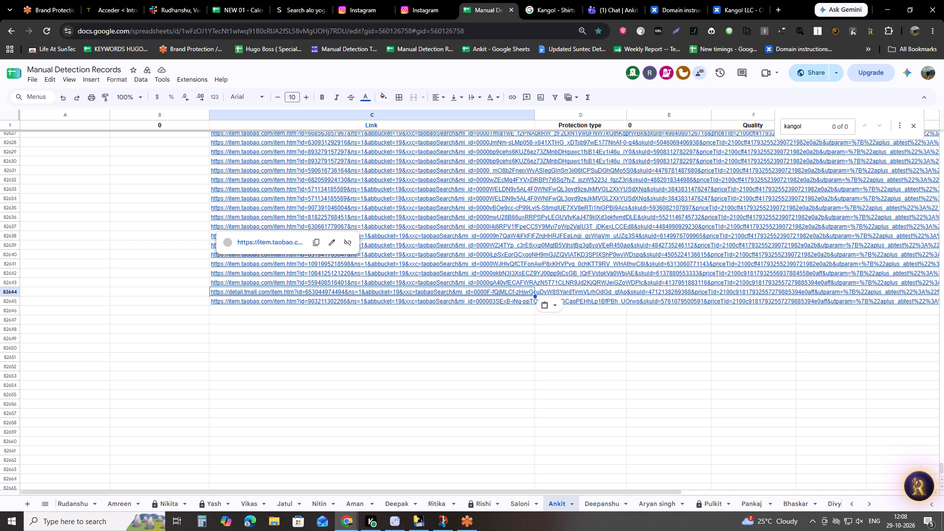
key("Down")
key("ctrl+x")
key("Up")
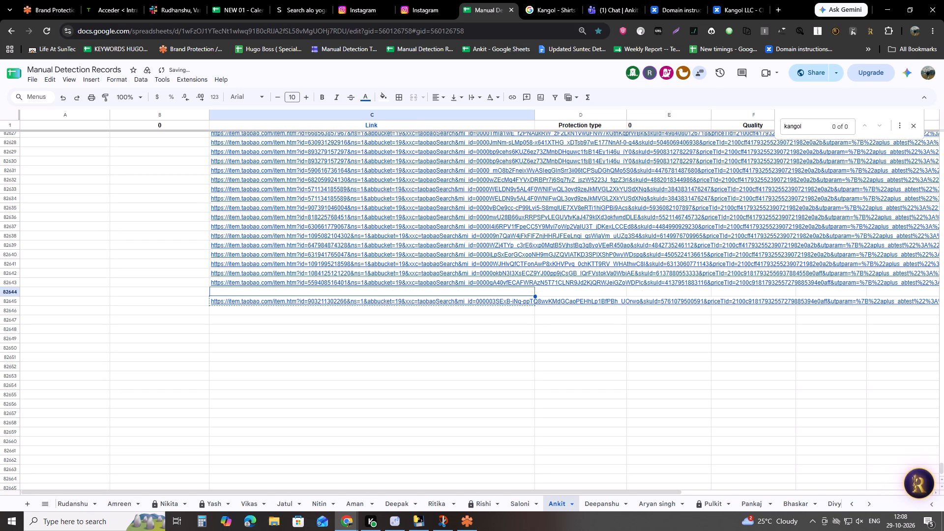
key("ctrl+v")
Copy the whole block of Taobao links in the Link column, rows 82594 to 82644.
key("Up")
key("Up")
key("Up")
key("Up")
key("Up")
key("Up")
key("Up")
key("Up")
key("Up")
key("Up")
key("Up")
key("Up")
key("Up")
key("Up")
key("Up")
key("Up")
key("Up")
key("Up")
key("Up")
key("Up")
key("Up")
key("Up")
key("Up")
key("Up")
key("Up")
key("Up")
key("Up")
key("Up")
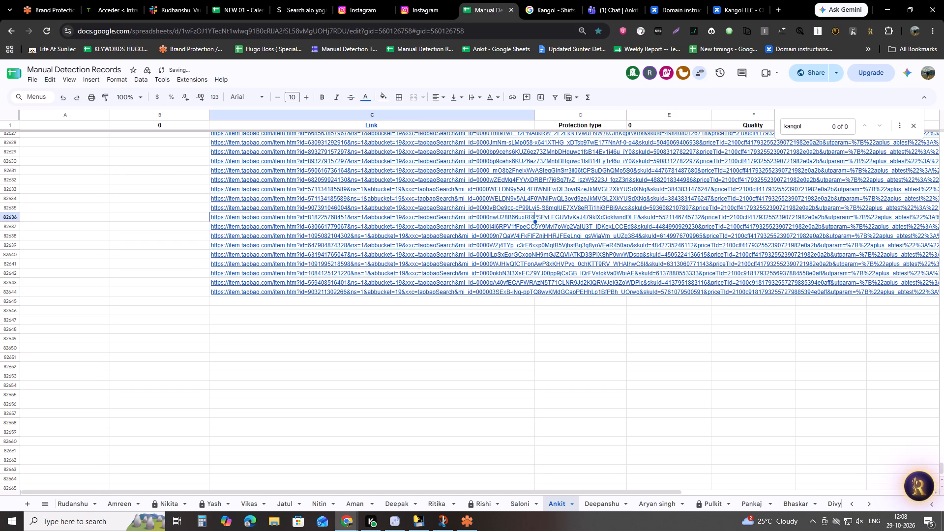
key("Up")
key("Up")
key("Up")
key("Up")
key("Up")
key("Up")
key("Up")
key("Up")
key("Up")
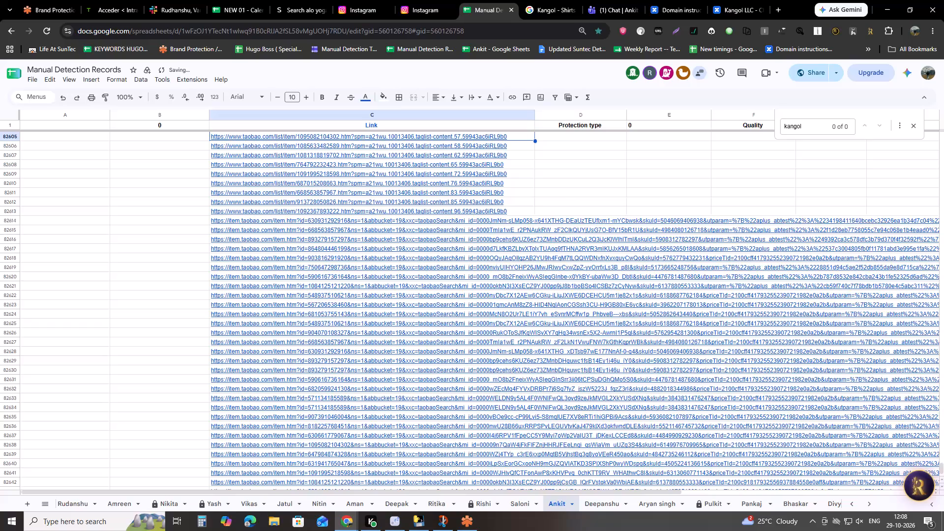
key("Up")
key("Up")
key("Up")
key("Up")
key("Up")
key("Up")
key("Up")
key("Up")
key("Up")
key("Up")
key("Up")
key("Up")
key("Up")
key("Up")
key("Up")
key("Up")
key("Up")
key("Up")
key("Up")
key("Up")
key("Down")
key("Down")
key("Down")
key("Down")
key("Down")
key("Down")
key("Down")
key("Down")
key("Down")
key("Down")
key("Down")
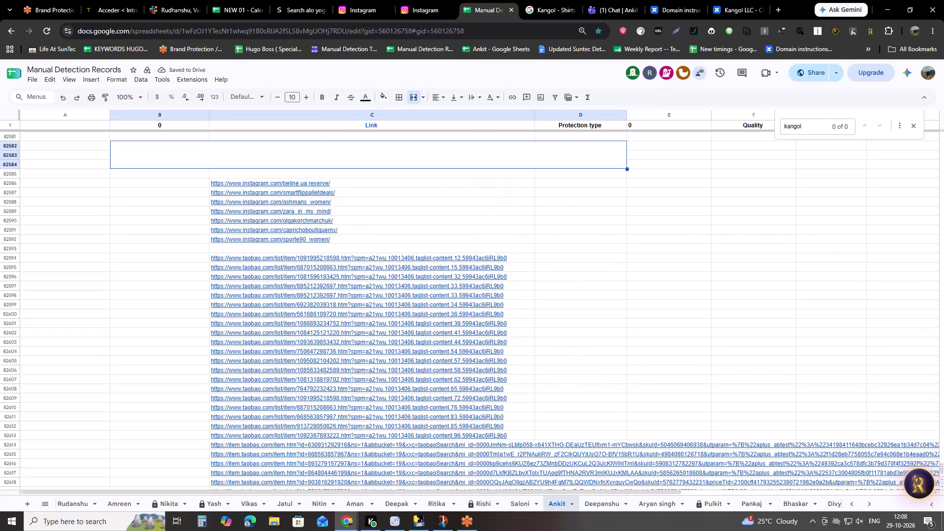
key("Down")
key("ctrl+space")
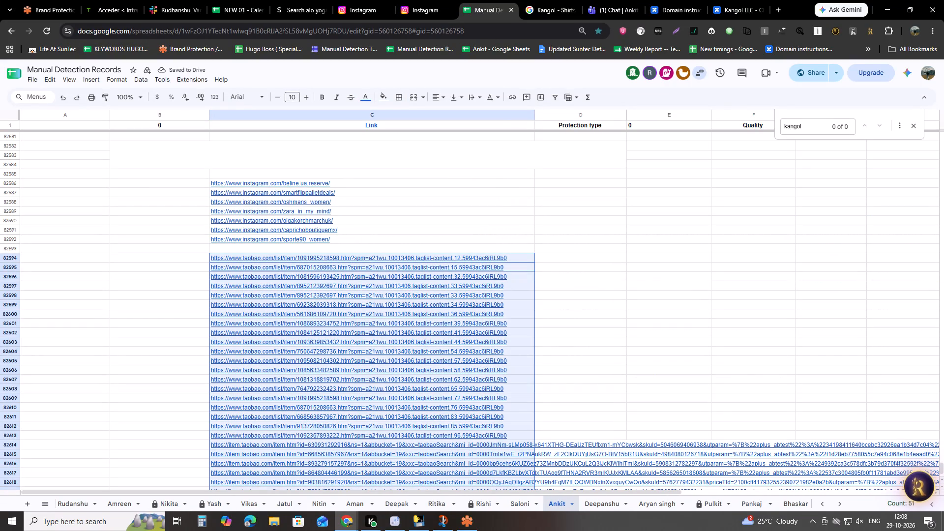
key("ctrl+c")
key("ctrl+c")
key("ctrl+c")
key("ctrl+c")
key("ctrl+c")
key("ctrl+c")
key("ctrl+c")
key("ctrl+c")
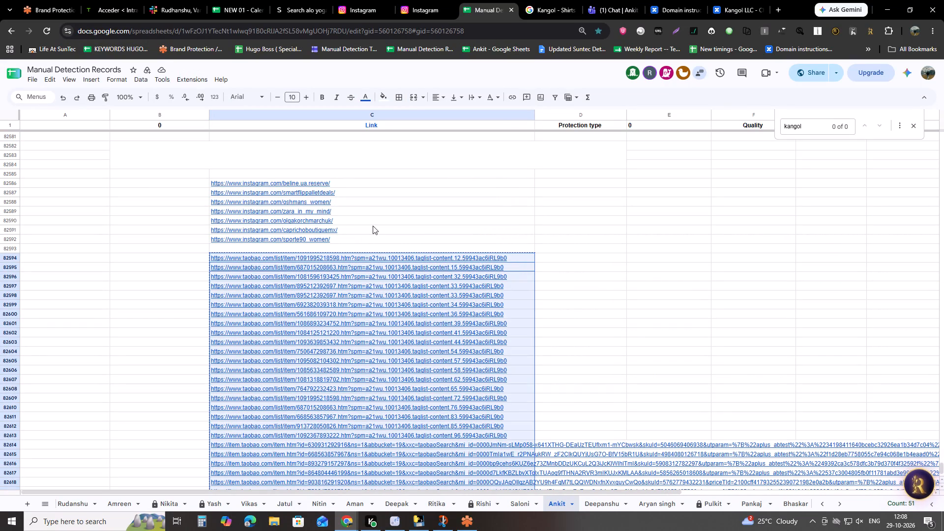
key("ctrl+c")
key("ctrl+c")
key("ctrl+c")
key("ctrl+c")
key("ctrl+c")
key("ctrl+c")
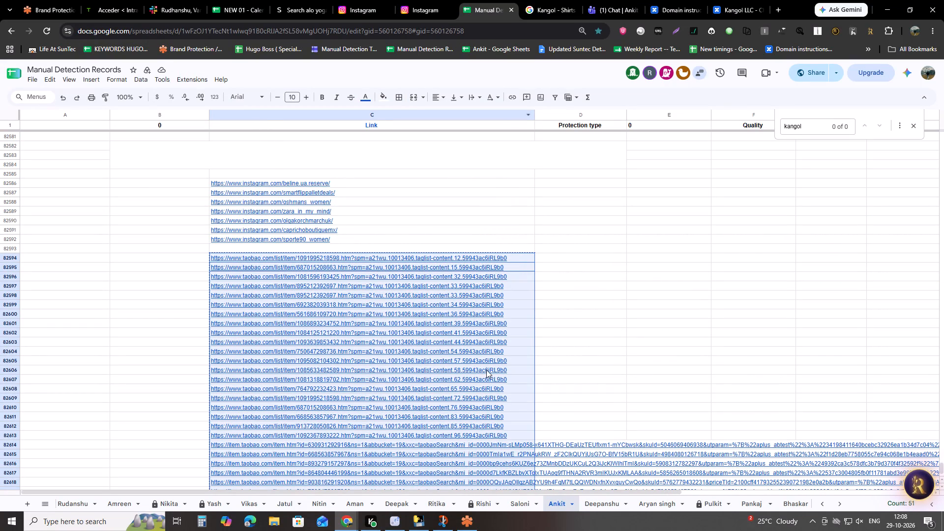
scroll(486, 370, "down", 6)
key("ctrl+c")
key("ctrl+c")
key("ctrl+c")
scroll(415, 279, "up", 6)
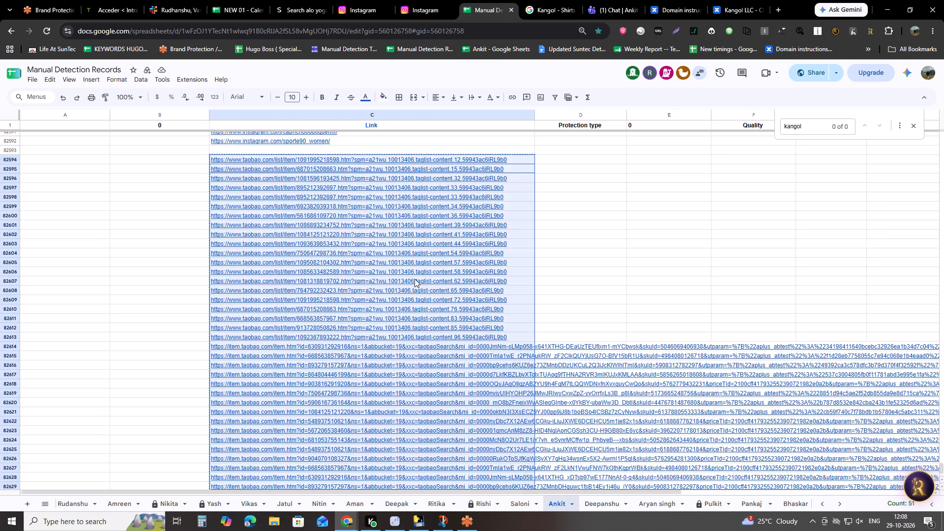
In the Red Points New Incident form, choose asset Kangol - Headwear and protection type Product counterfeit, and enable multiple detection links.
left_click(44, 0)
left_click(172, 154)
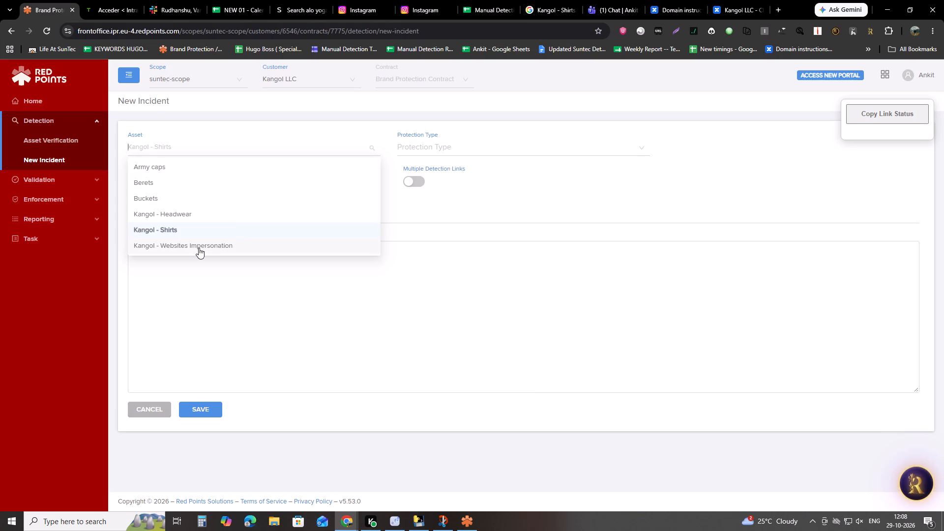
left_click(189, 219)
left_click(424, 143)
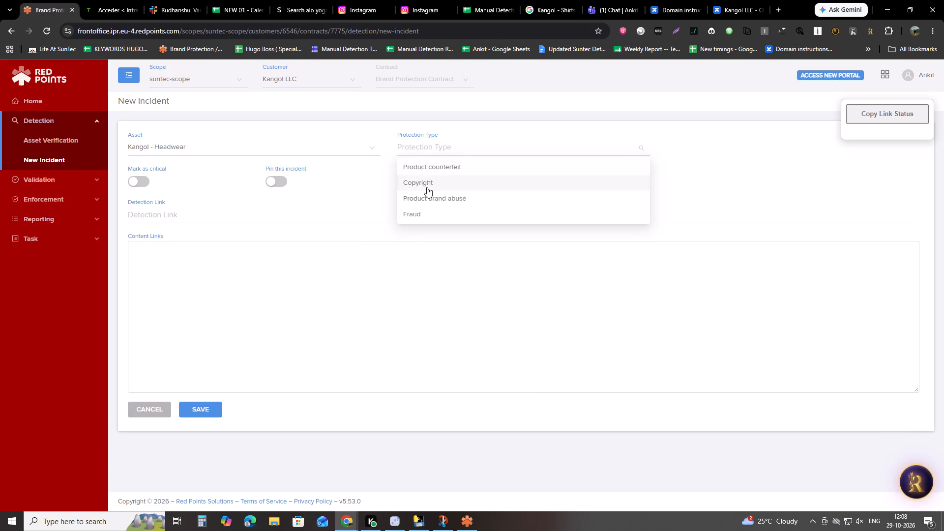
left_click(424, 164)
left_click(407, 190)
left_click(411, 184)
Paste the copied Taobao links as the incident's detection links and save the incident.
left_click(351, 256)
key("ctrl+v")
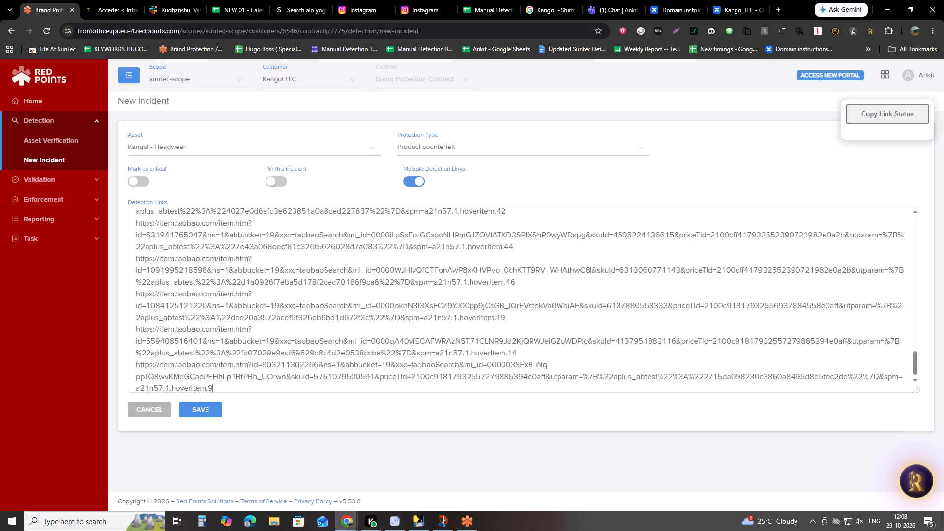
left_click(201, 409)
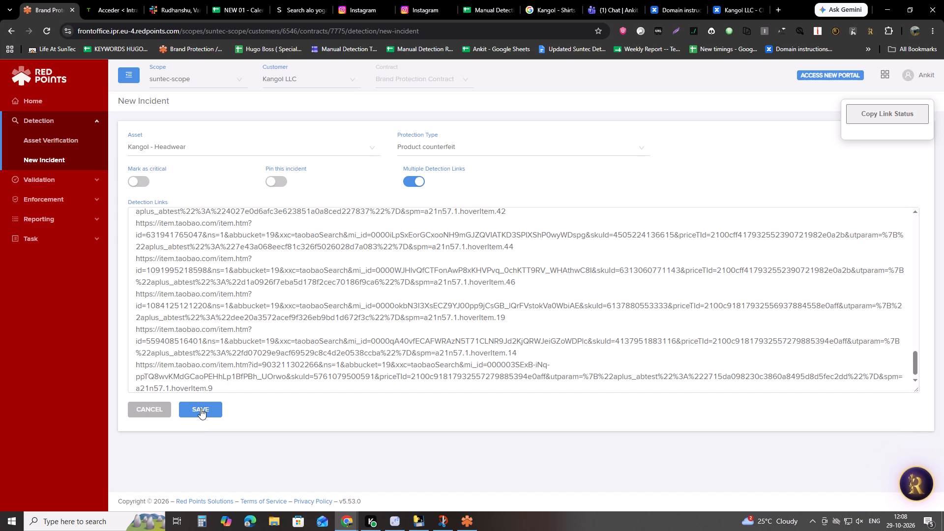
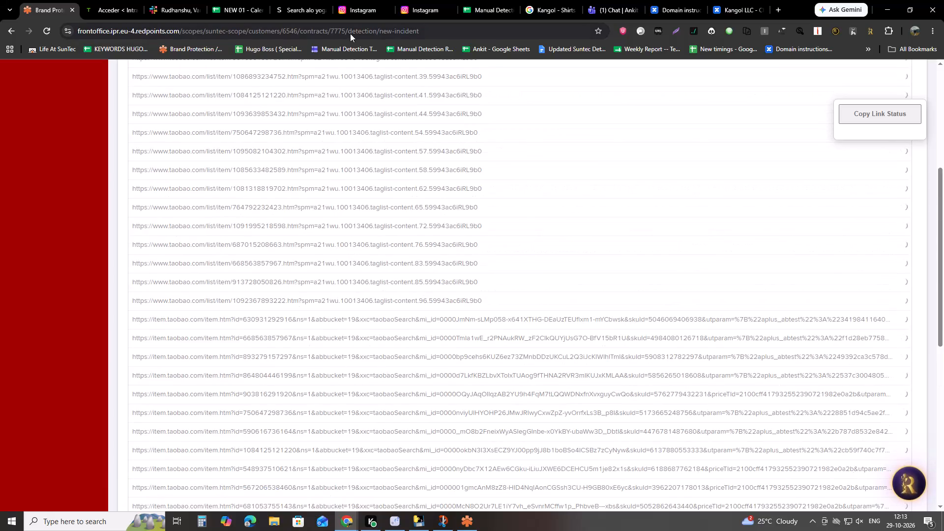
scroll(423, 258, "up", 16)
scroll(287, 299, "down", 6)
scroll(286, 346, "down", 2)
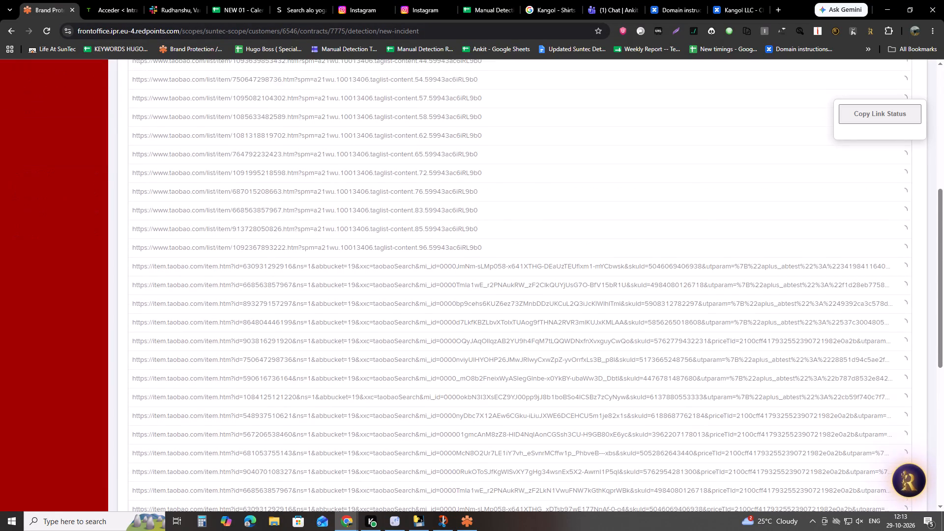
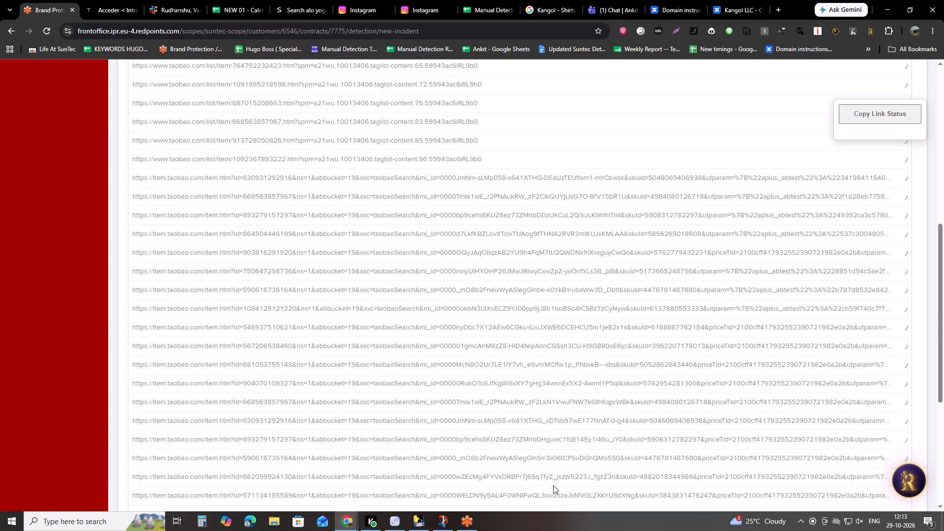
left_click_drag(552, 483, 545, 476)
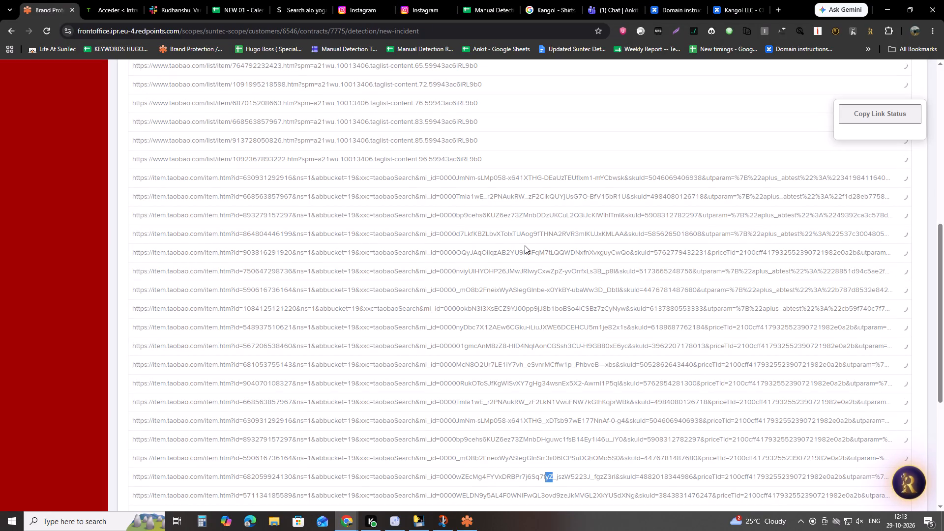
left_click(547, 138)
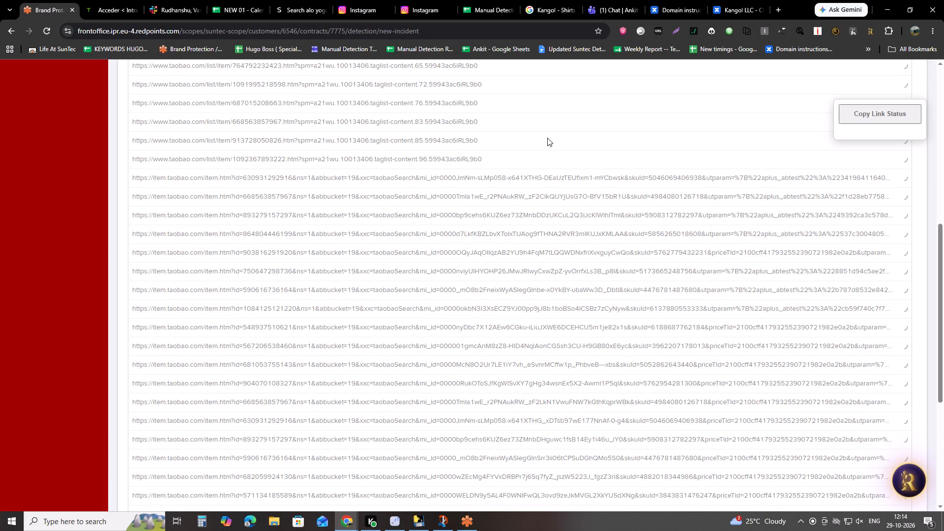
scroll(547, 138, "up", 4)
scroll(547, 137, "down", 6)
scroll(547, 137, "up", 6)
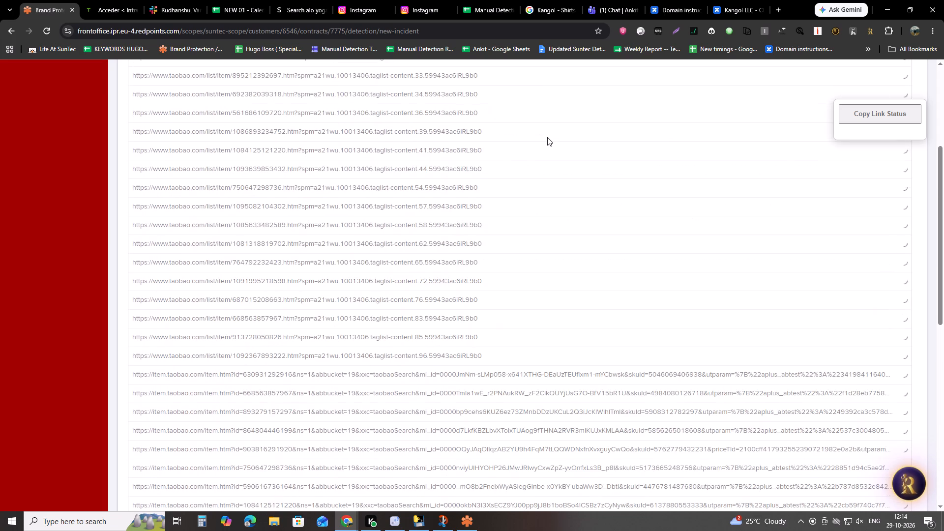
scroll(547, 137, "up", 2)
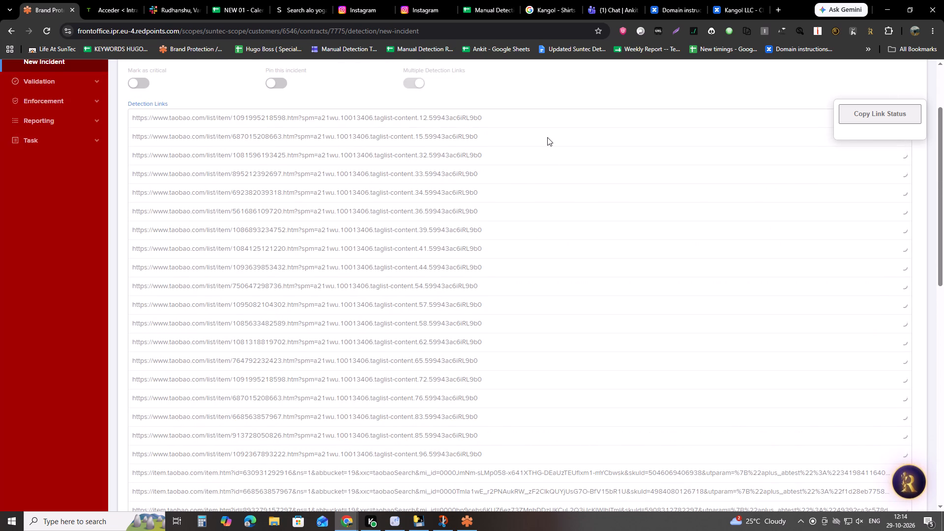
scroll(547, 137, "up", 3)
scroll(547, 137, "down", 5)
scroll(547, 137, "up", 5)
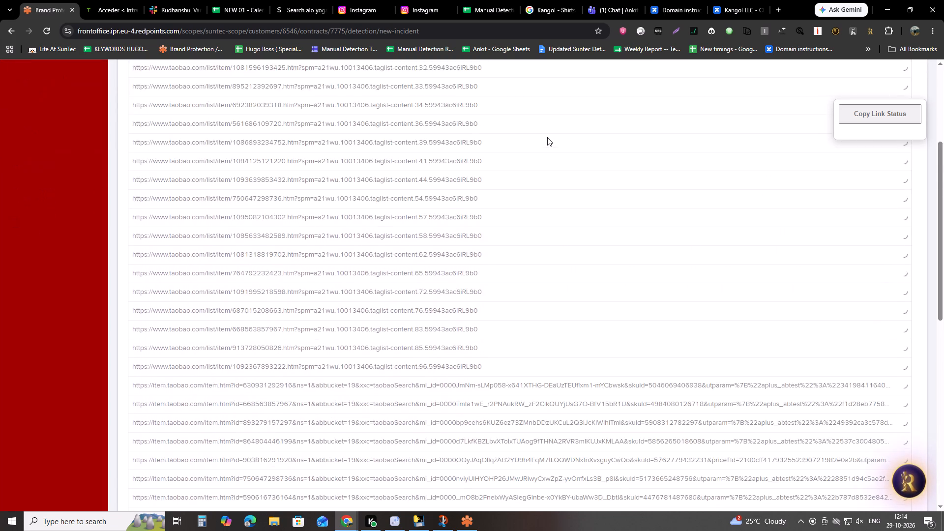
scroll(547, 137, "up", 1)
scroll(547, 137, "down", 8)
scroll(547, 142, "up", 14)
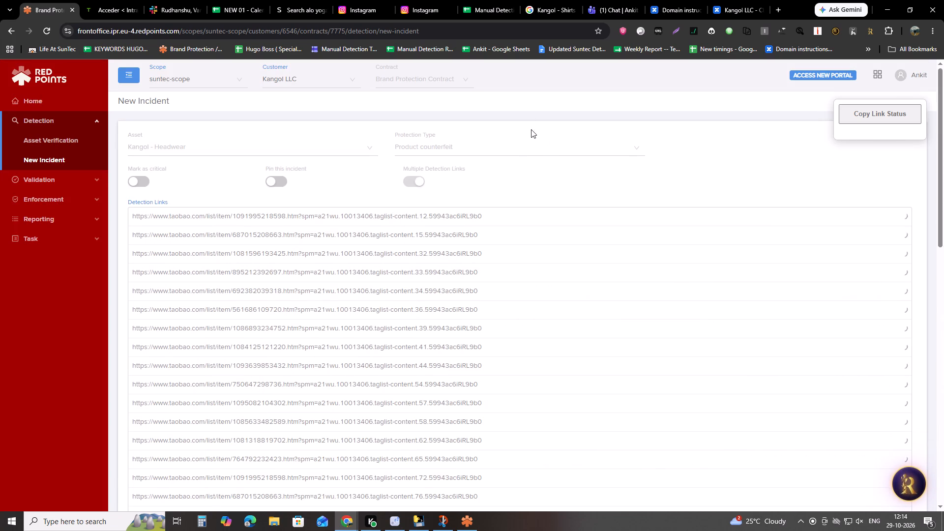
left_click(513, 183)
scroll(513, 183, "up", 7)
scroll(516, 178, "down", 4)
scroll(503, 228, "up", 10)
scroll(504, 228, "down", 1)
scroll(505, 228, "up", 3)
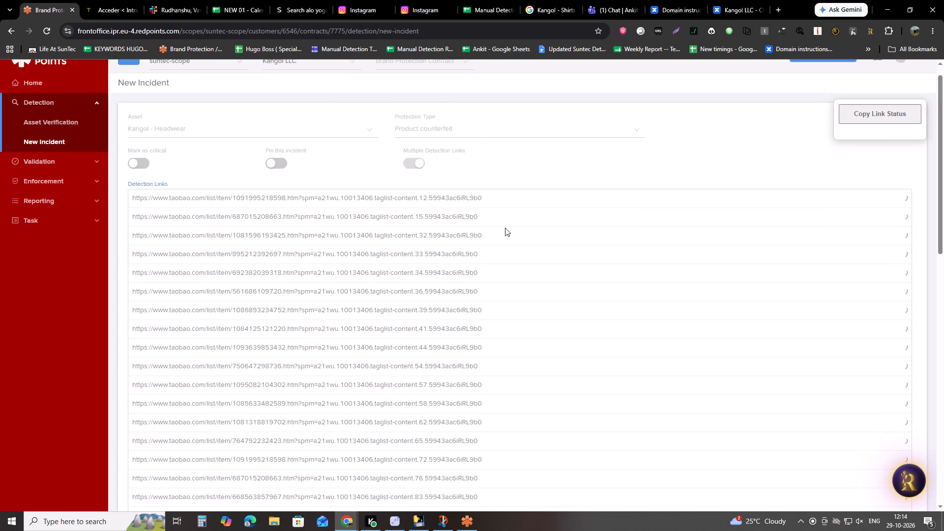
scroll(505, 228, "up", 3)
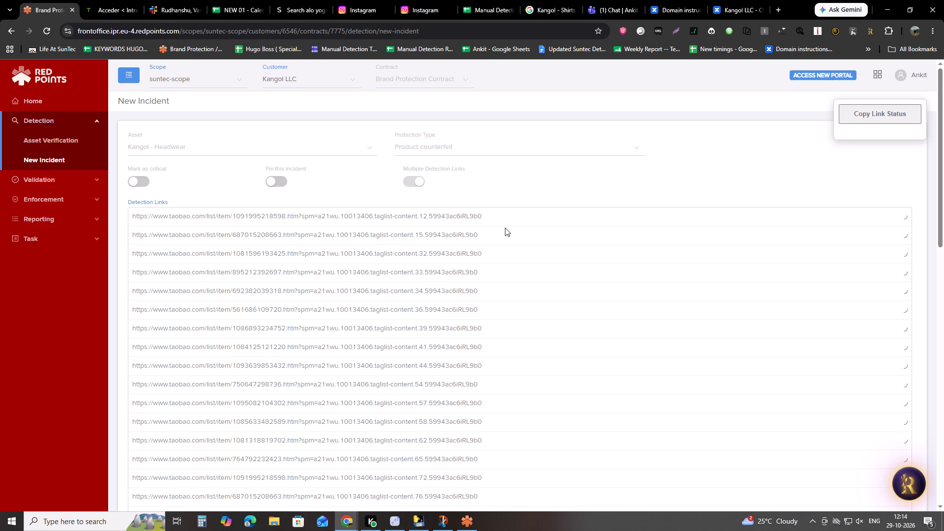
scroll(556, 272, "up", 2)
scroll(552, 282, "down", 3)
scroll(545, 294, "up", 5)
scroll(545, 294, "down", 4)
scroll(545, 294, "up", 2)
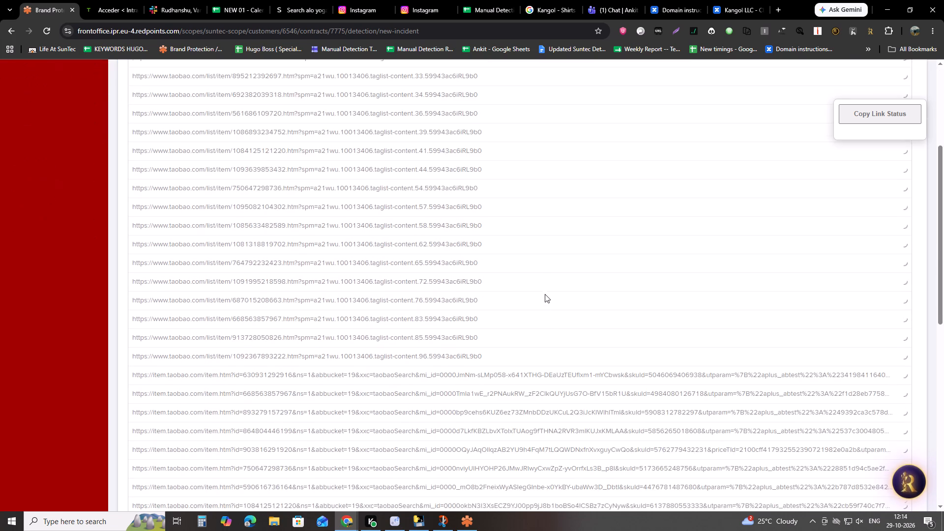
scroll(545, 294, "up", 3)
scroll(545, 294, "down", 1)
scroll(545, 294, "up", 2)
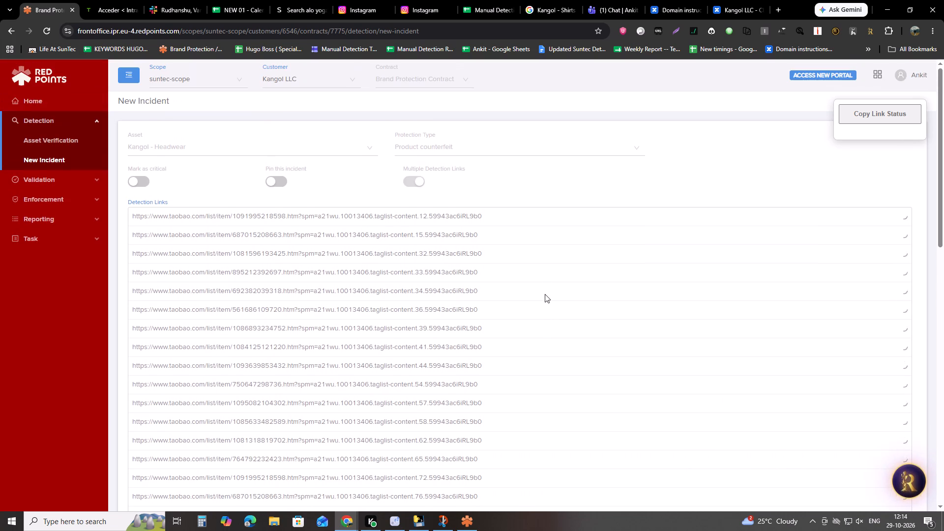
Review the incident creation status of the submitted Taobao detection links for the Kangol - Headwear asset.
scroll(545, 294, "up", 6)
scroll(545, 294, "down", 4)
scroll(545, 294, "up", 6)
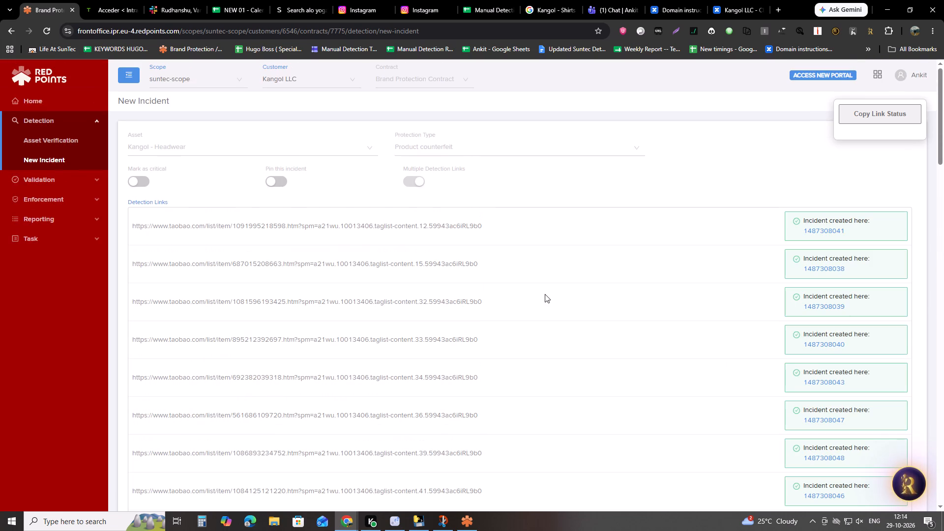
scroll(545, 294, "up", 5)
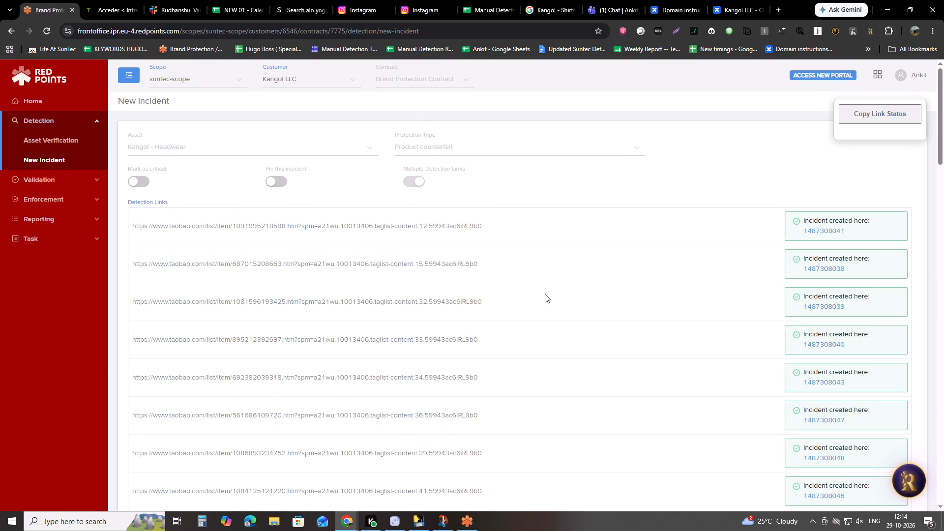
scroll(545, 294, "down", 3)
scroll(545, 294, "up", 3)
scroll(545, 294, "down", 2)
scroll(545, 294, "up", 4)
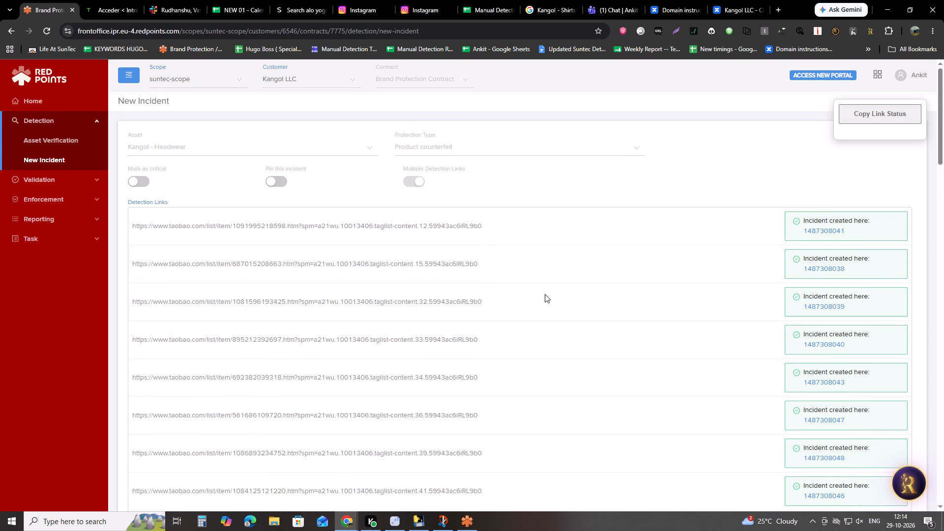
scroll(545, 294, "down", 1)
scroll(545, 294, "up", 2)
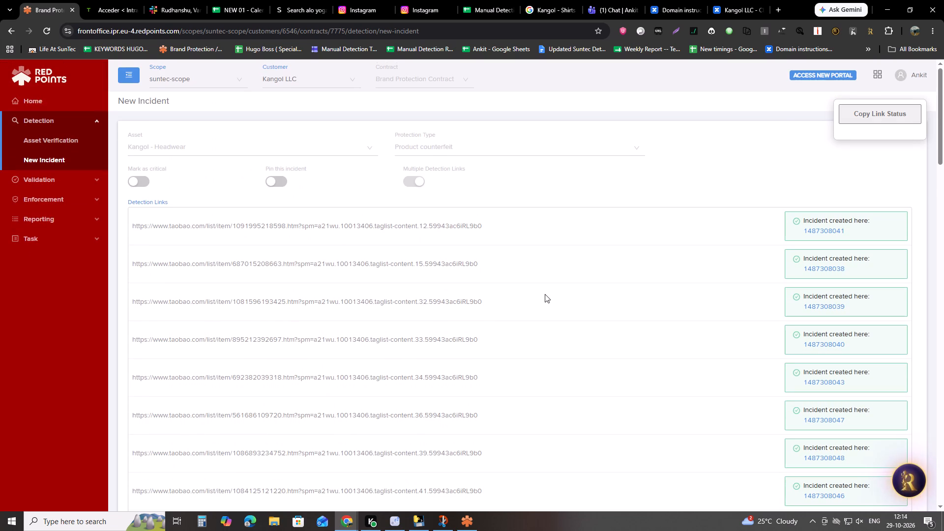